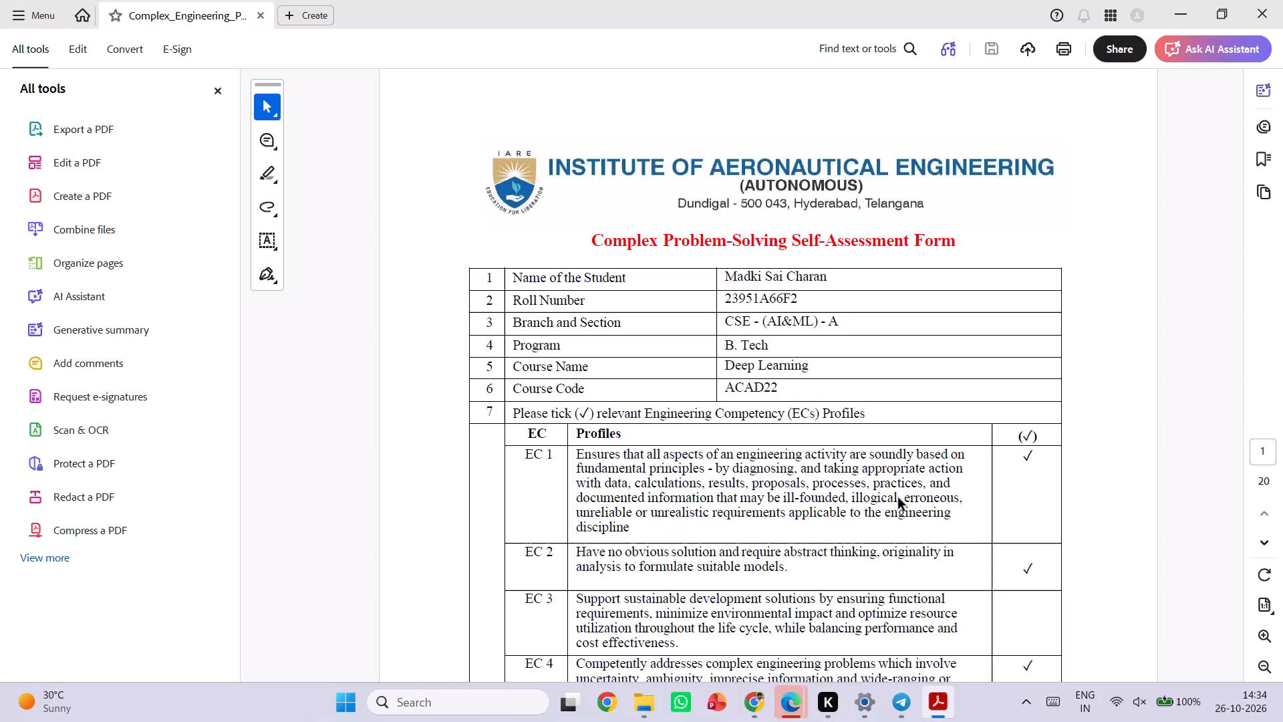
# Hide the tools pane and review the student details and engineering competency profile ticks on the self-assessment form.
pyautogui.scroll(-2, 862, 413)
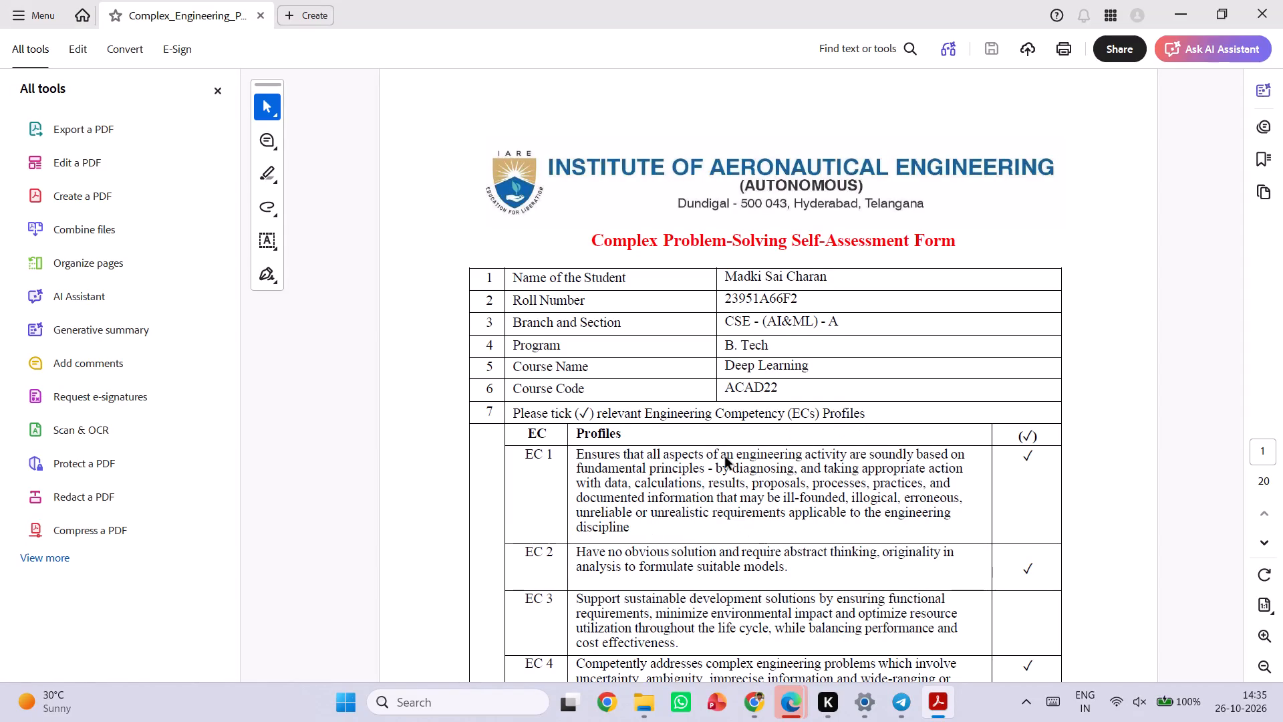
pyautogui.scroll(-4, 725, 457)
pyautogui.click(217, 93)
pyautogui.scroll(-4, 643, 345)
pyautogui.scroll(5, 643, 345)
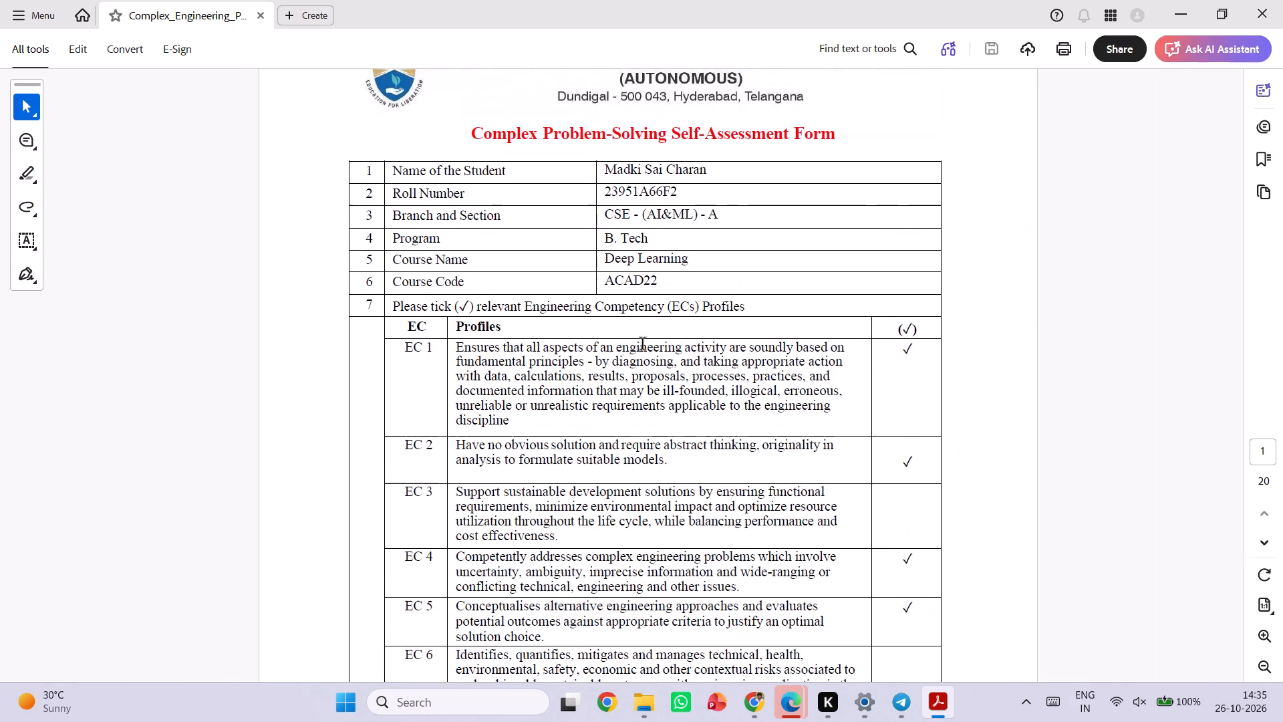
pyautogui.scroll(-6, 643, 345)
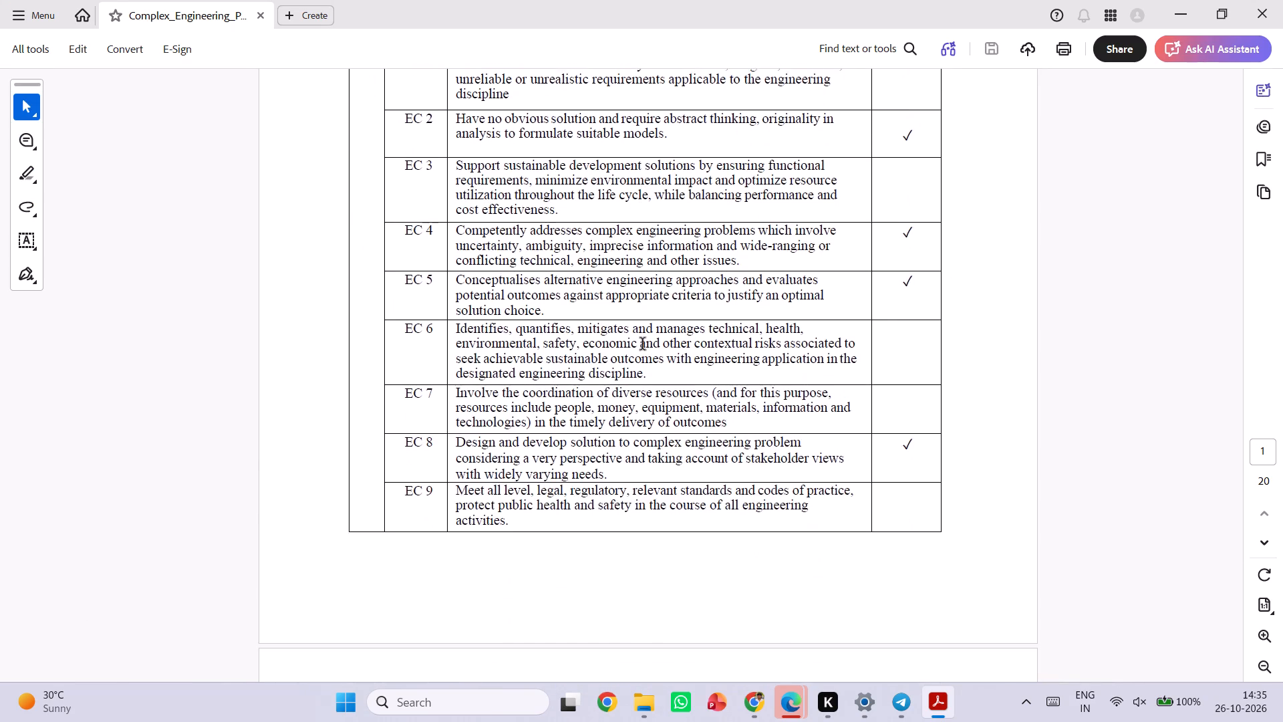
pyautogui.scroll(-5, 643, 345)
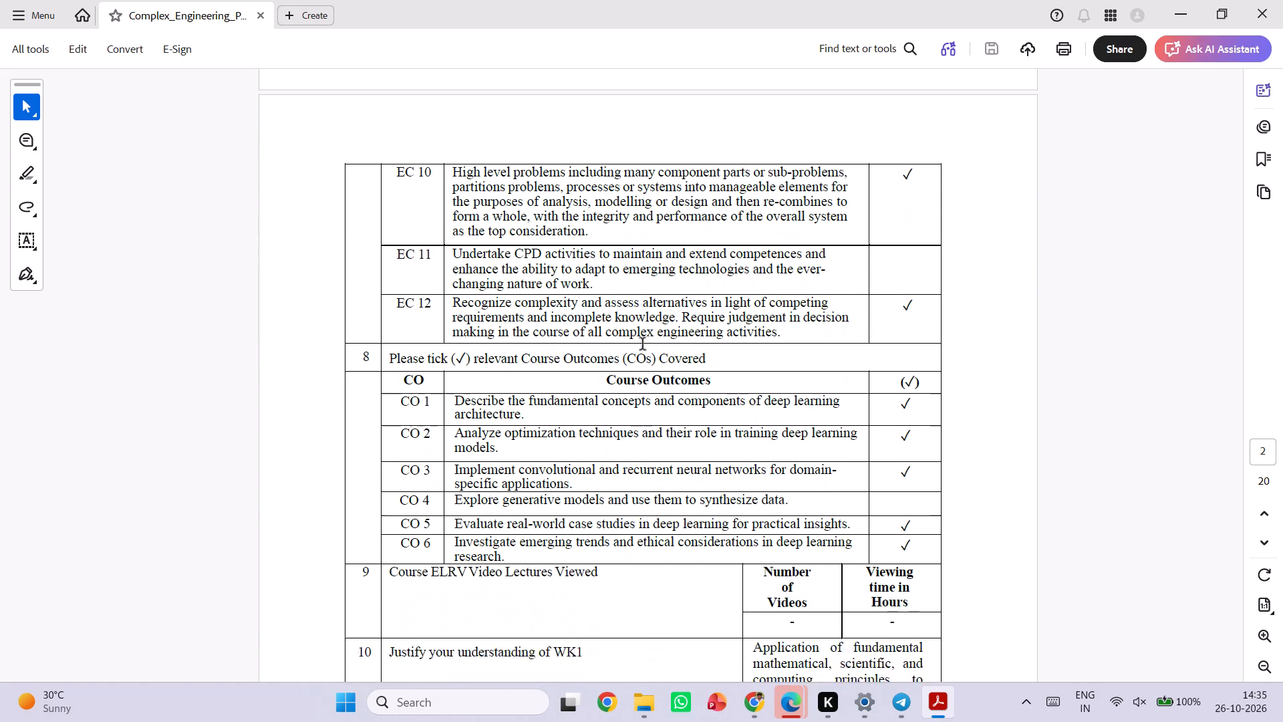
# Review the form's course outcomes, video lectures, WK1 to WK9 justifications, date and student signature.
pyautogui.scroll(-4, 643, 345)
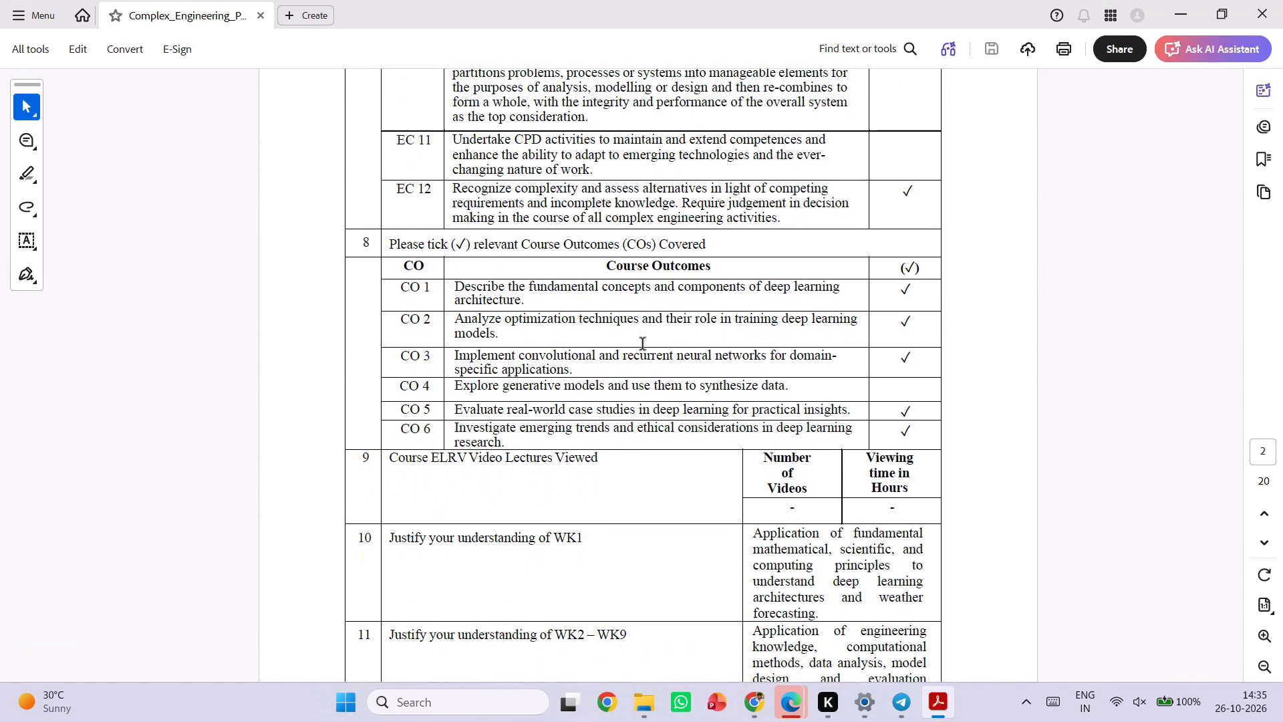
pyautogui.scroll(-3, 643, 345)
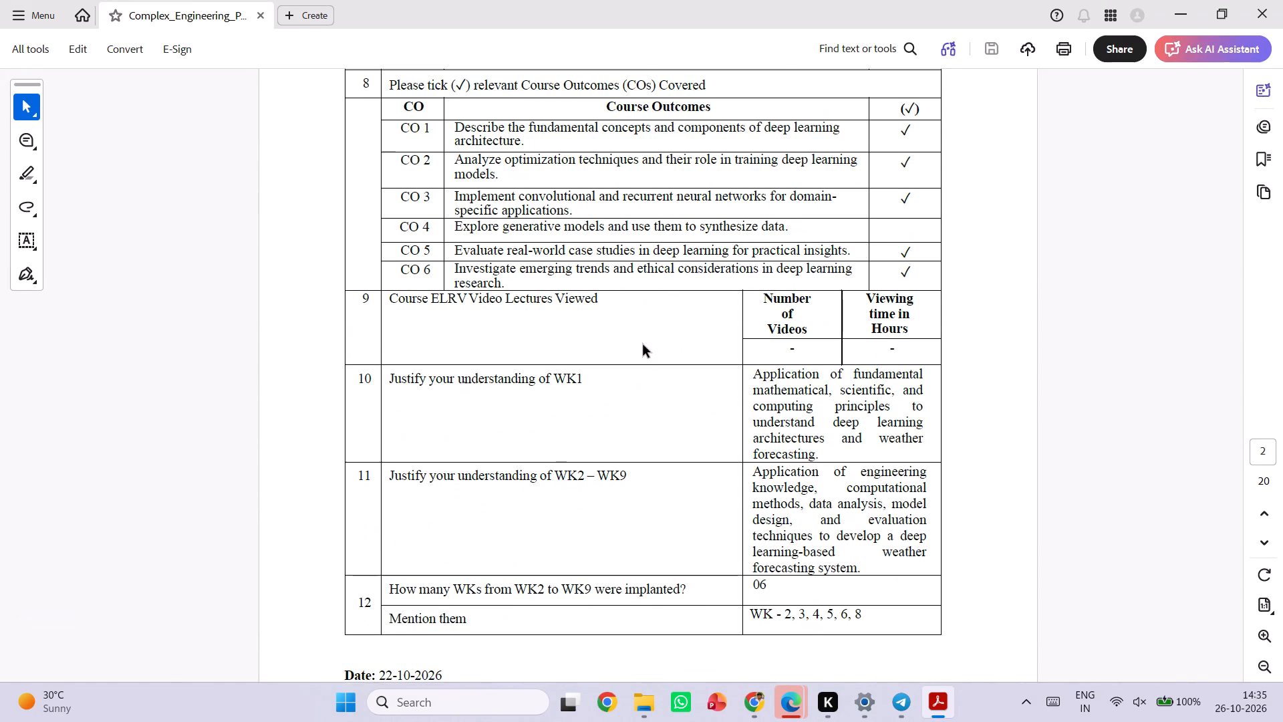
pyautogui.scroll(-2, 643, 345)
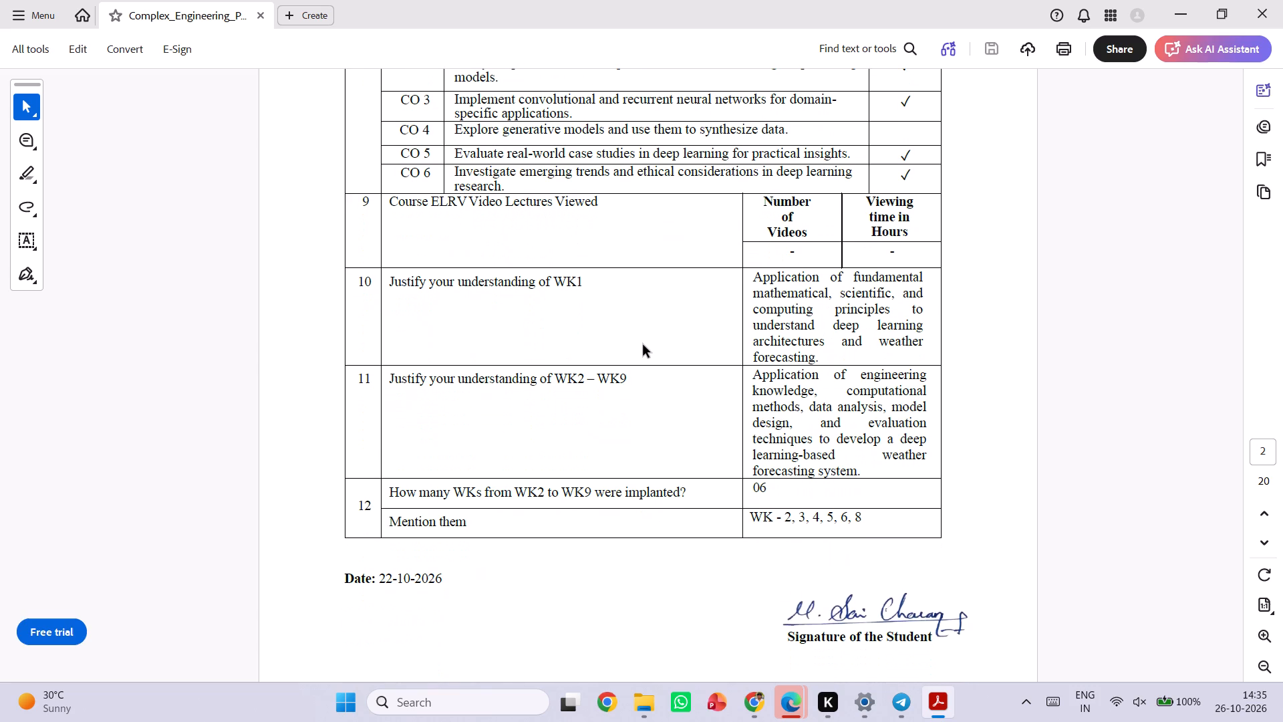
pyautogui.scroll(-1, 643, 345)
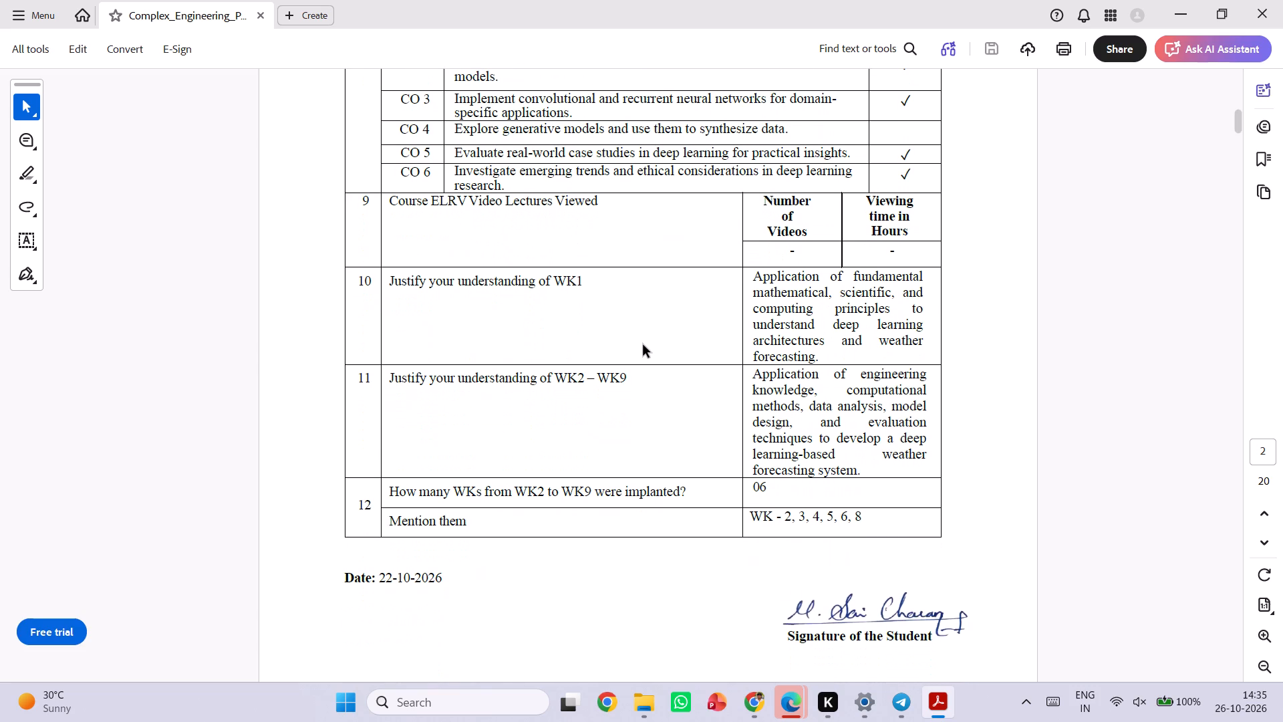
pyautogui.scroll(-3, 643, 345)
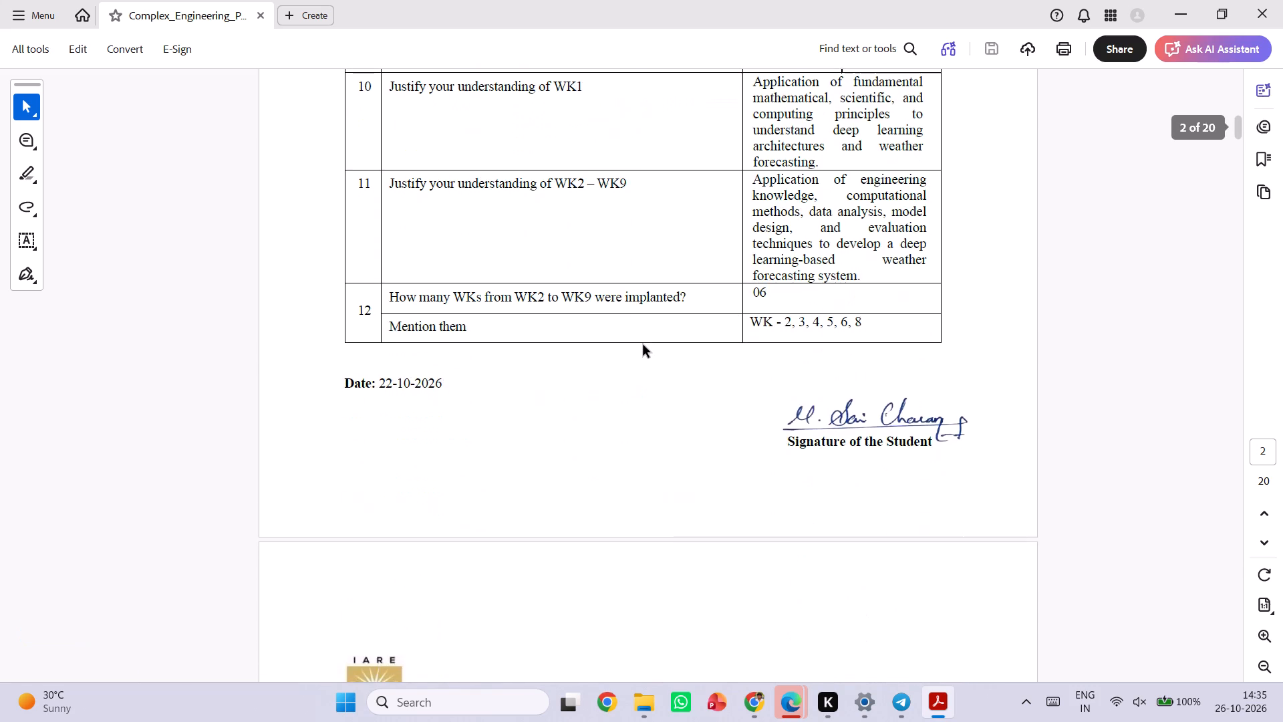
pyautogui.scroll(-3, 643, 345)
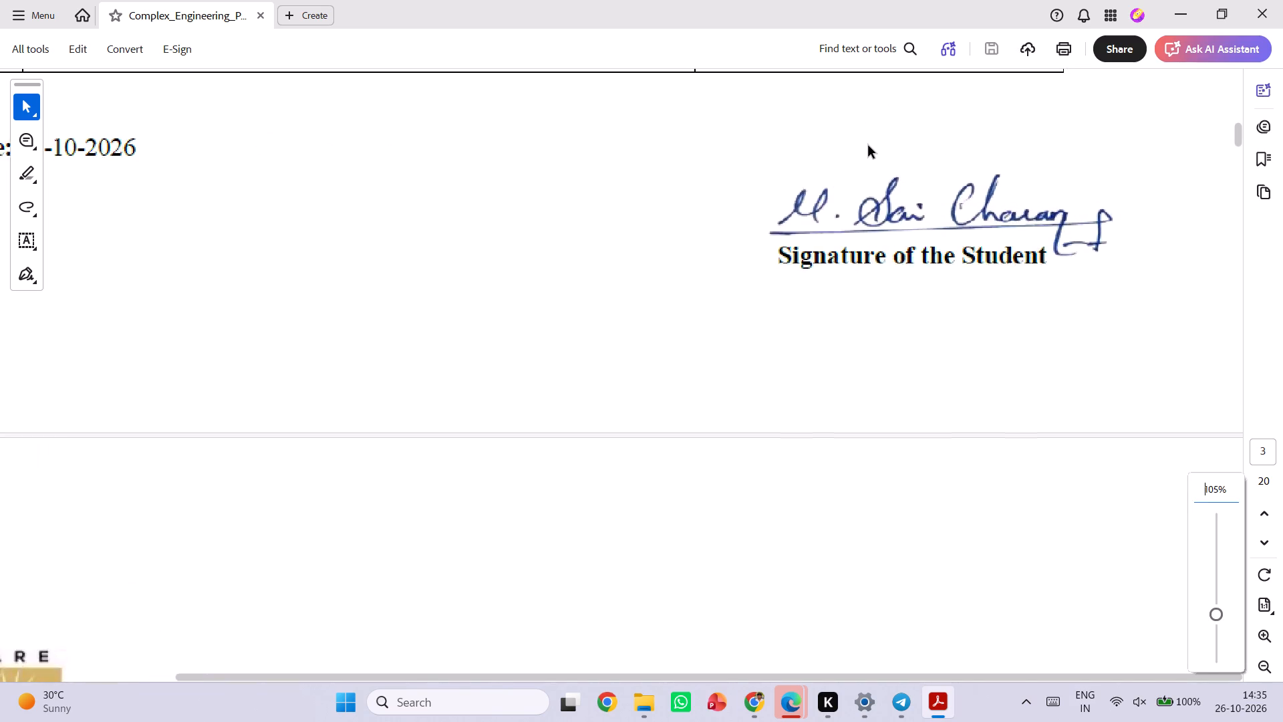
# Look through the report's cover, title page and signed declaration.
pyautogui.scroll(-2, 868, 146)
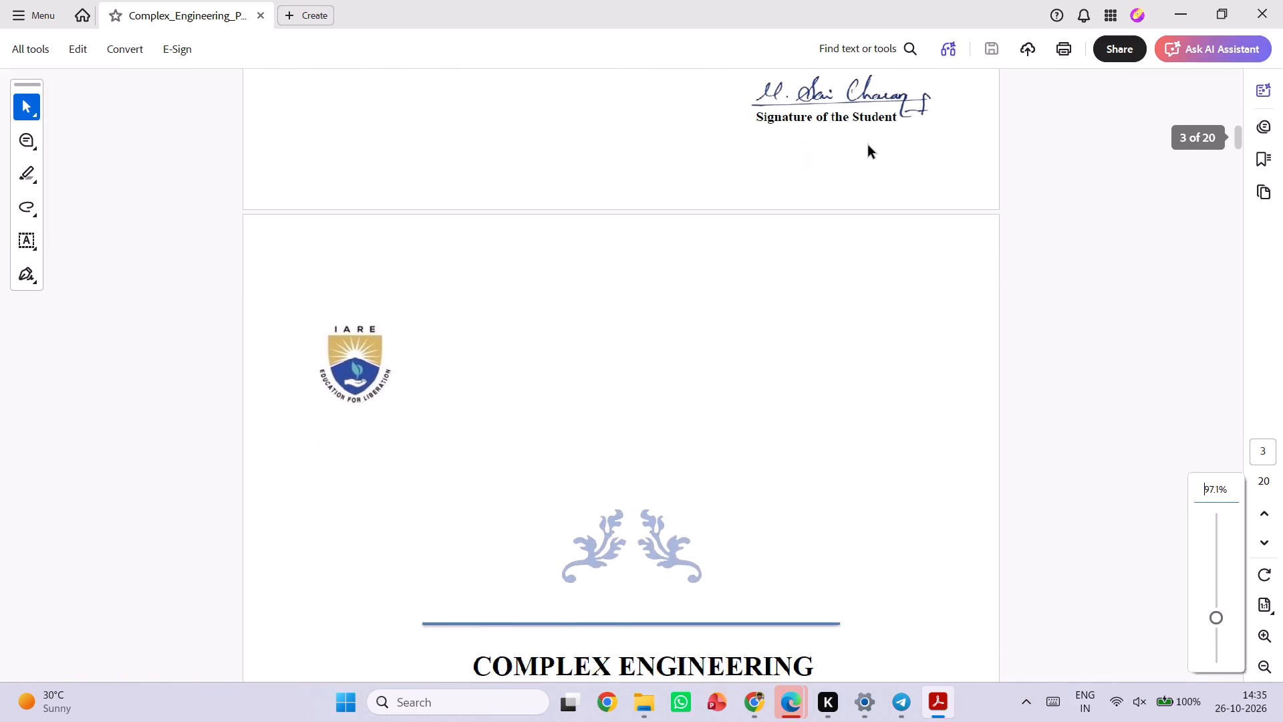
pyautogui.scroll(-8, 868, 146)
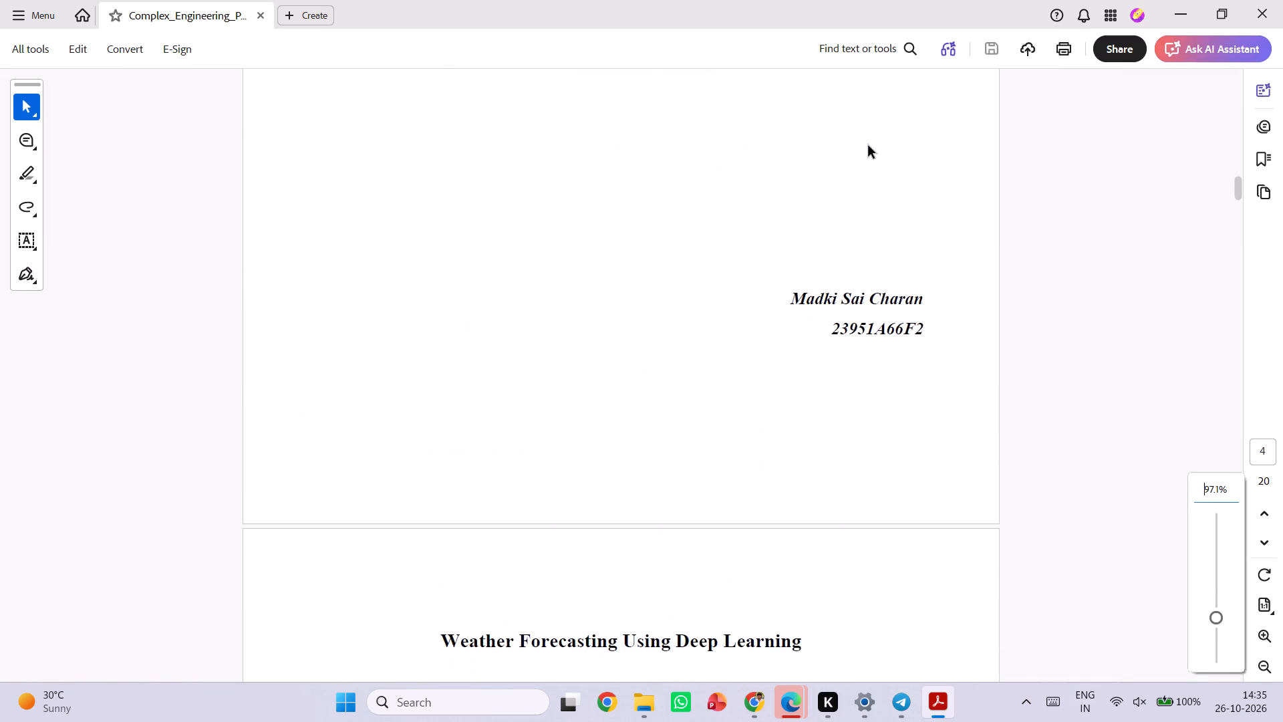
pyautogui.scroll(-7, 868, 146)
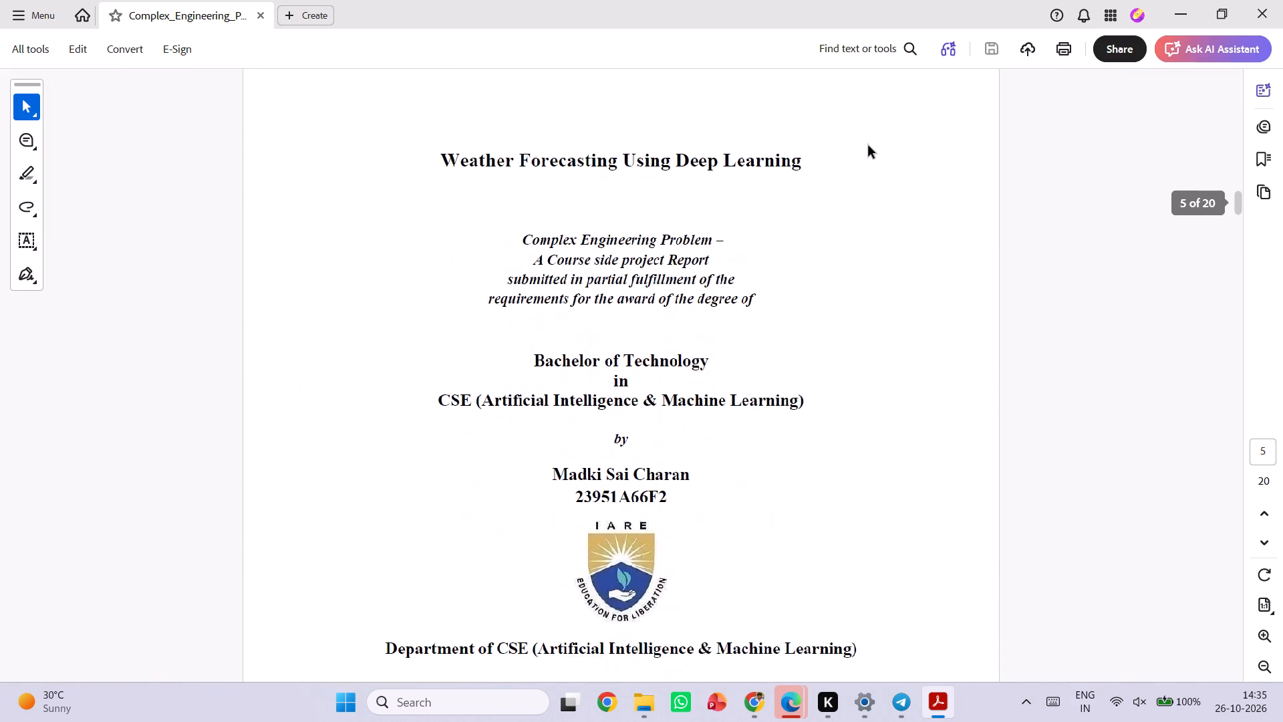
pyautogui.scroll(-6, 868, 146)
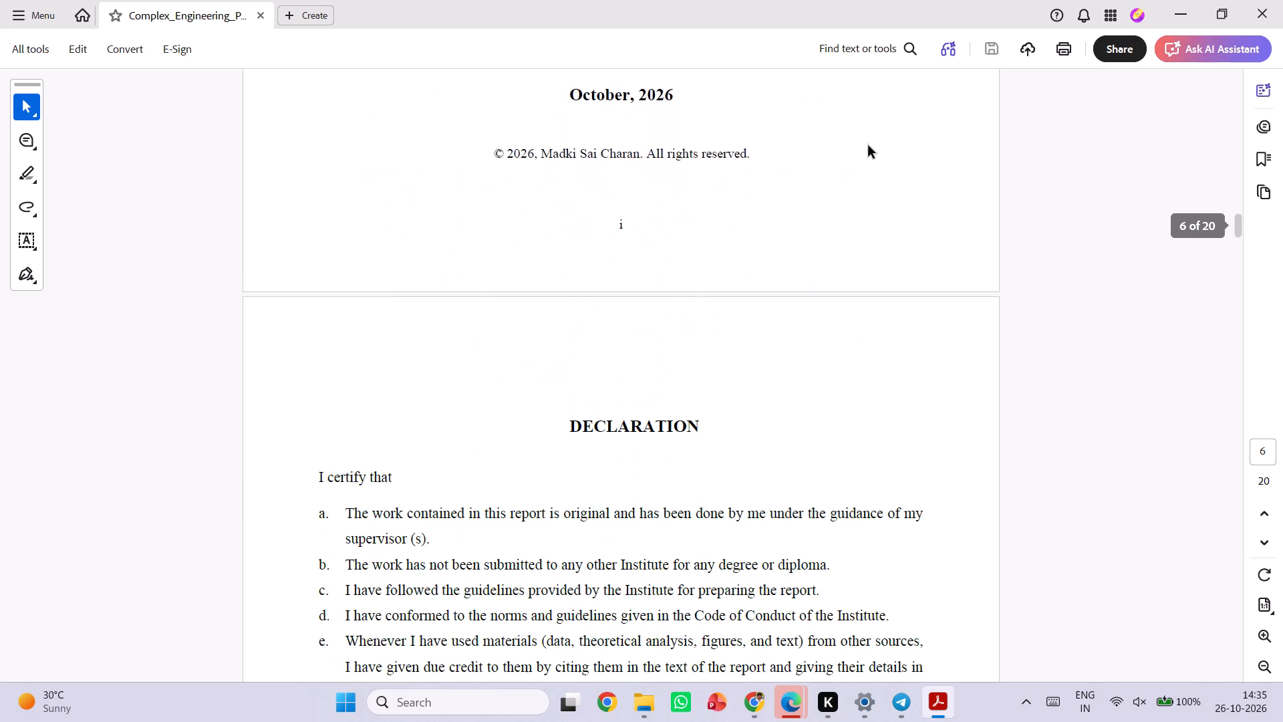
pyautogui.scroll(-6, 868, 146)
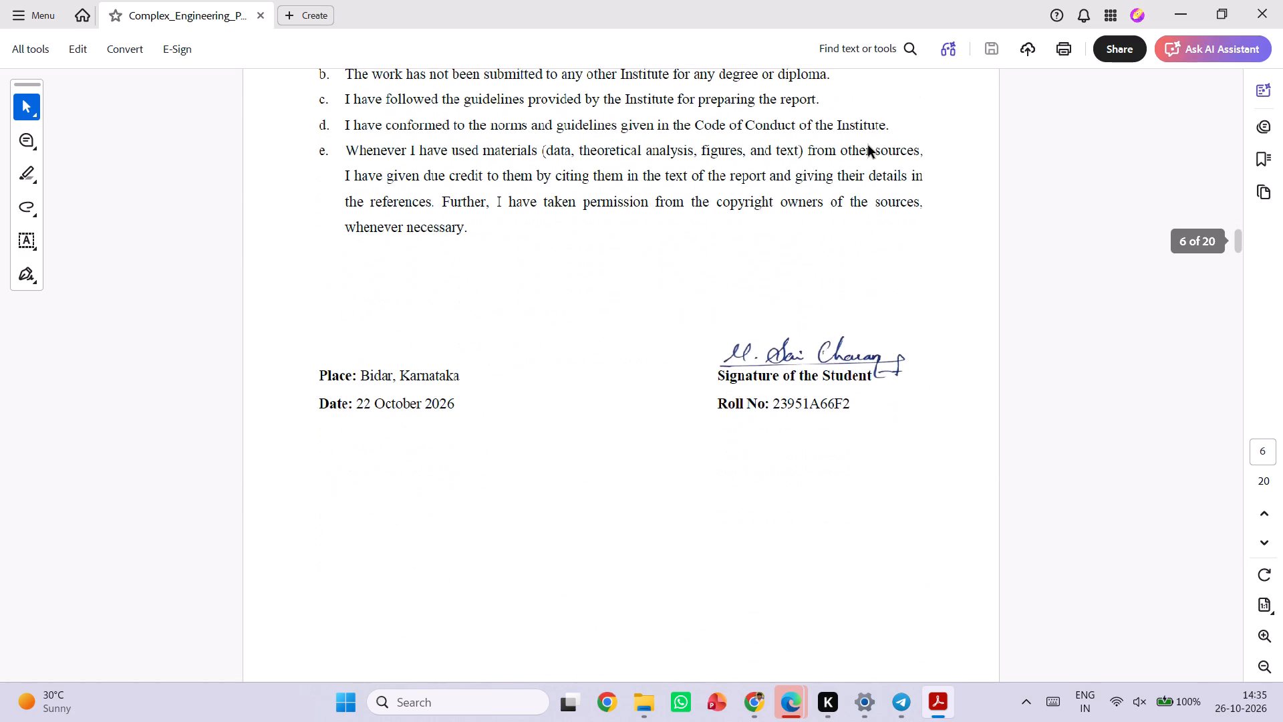
pyautogui.scroll(-6, 868, 146)
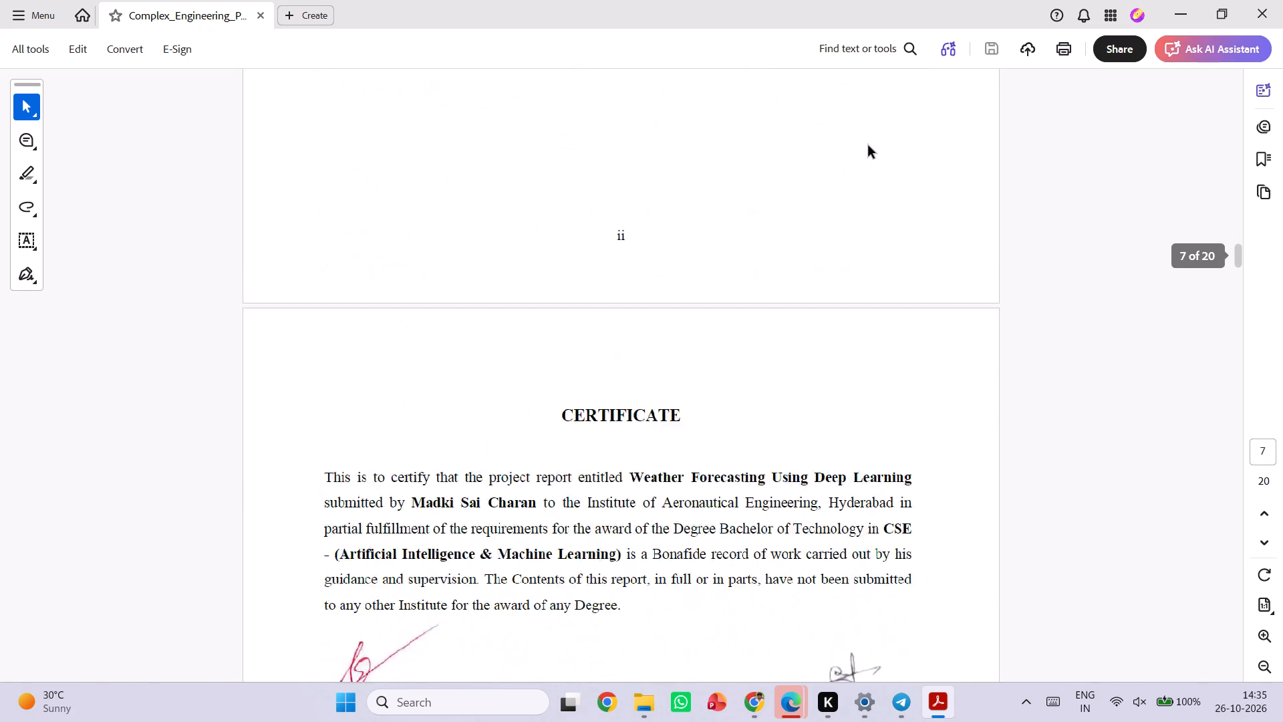
# Examine the certificate and approval sheet, including the supervisor, department head and principal signatures.
pyautogui.scroll(-2, 868, 146)
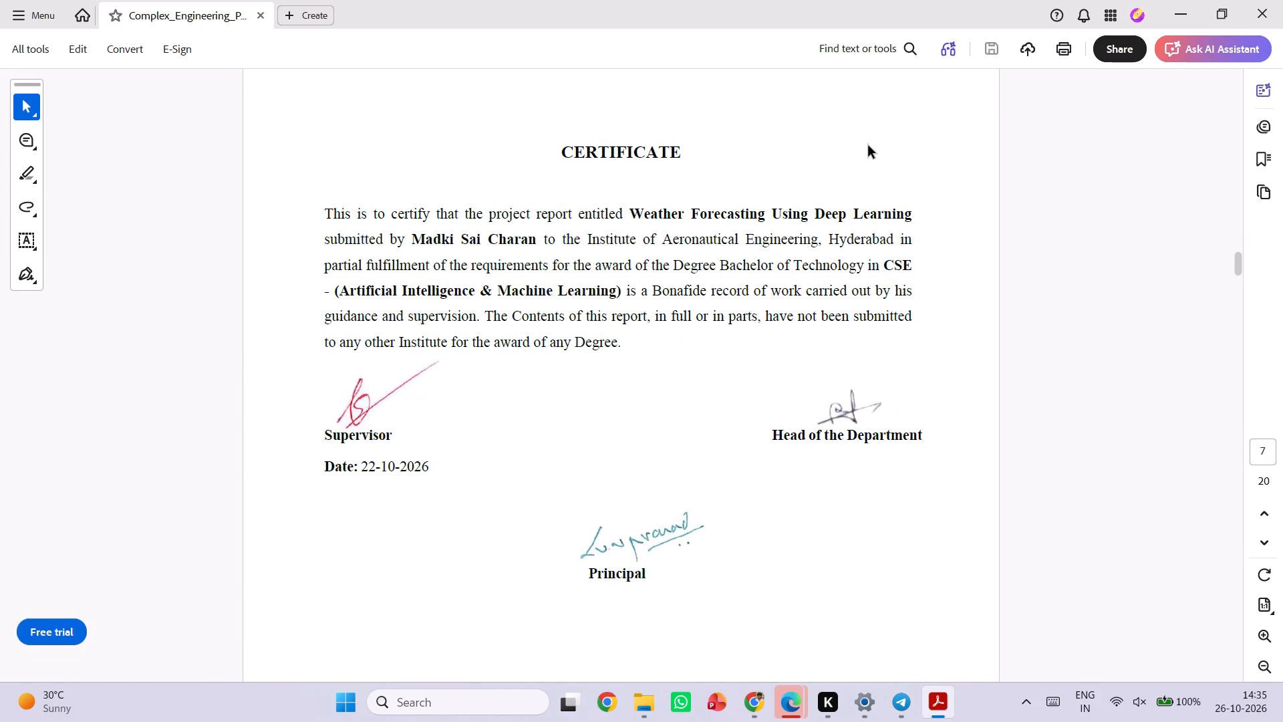
pyautogui.scroll(-2, 868, 146)
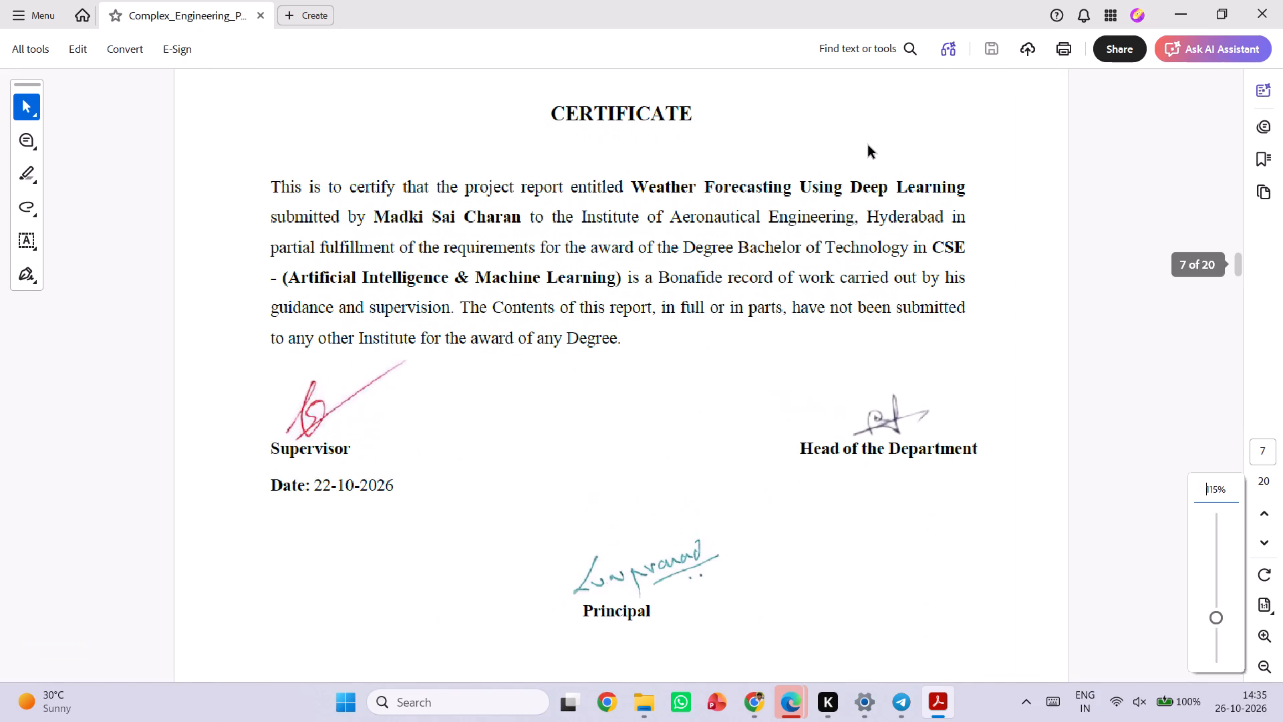
pyautogui.scroll(-3, 868, 146)
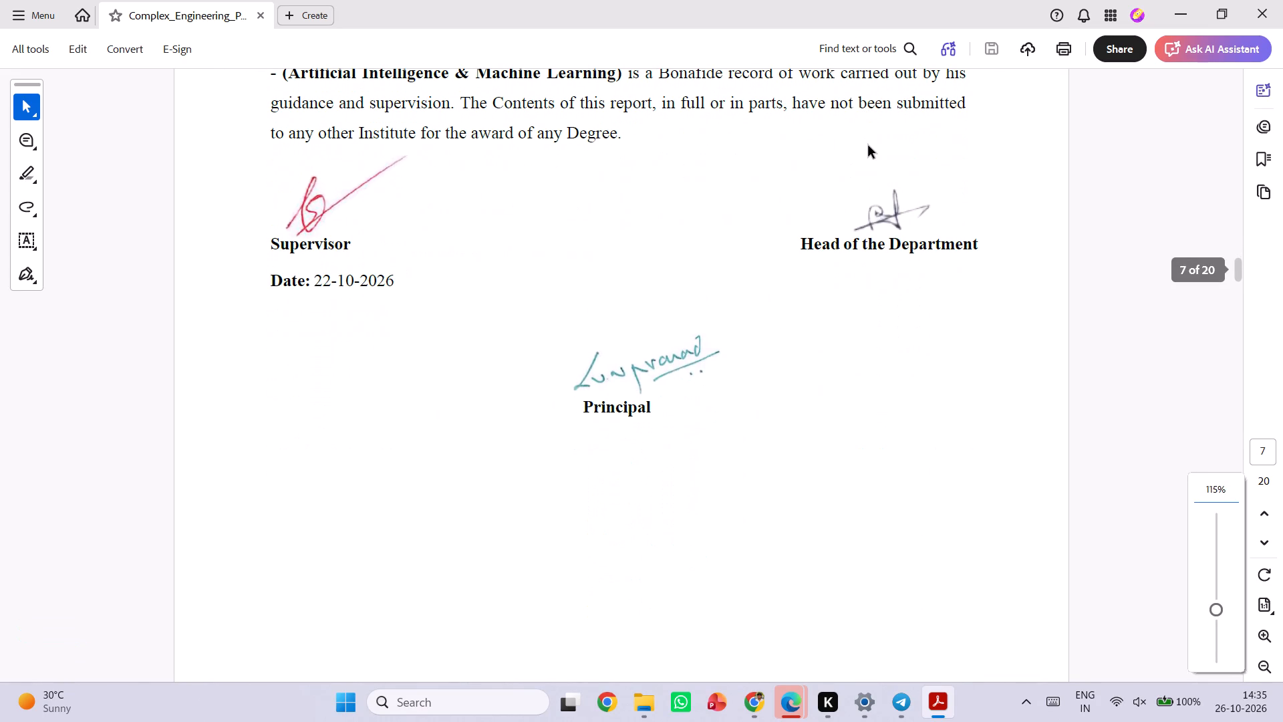
pyautogui.scroll(-6, 868, 146)
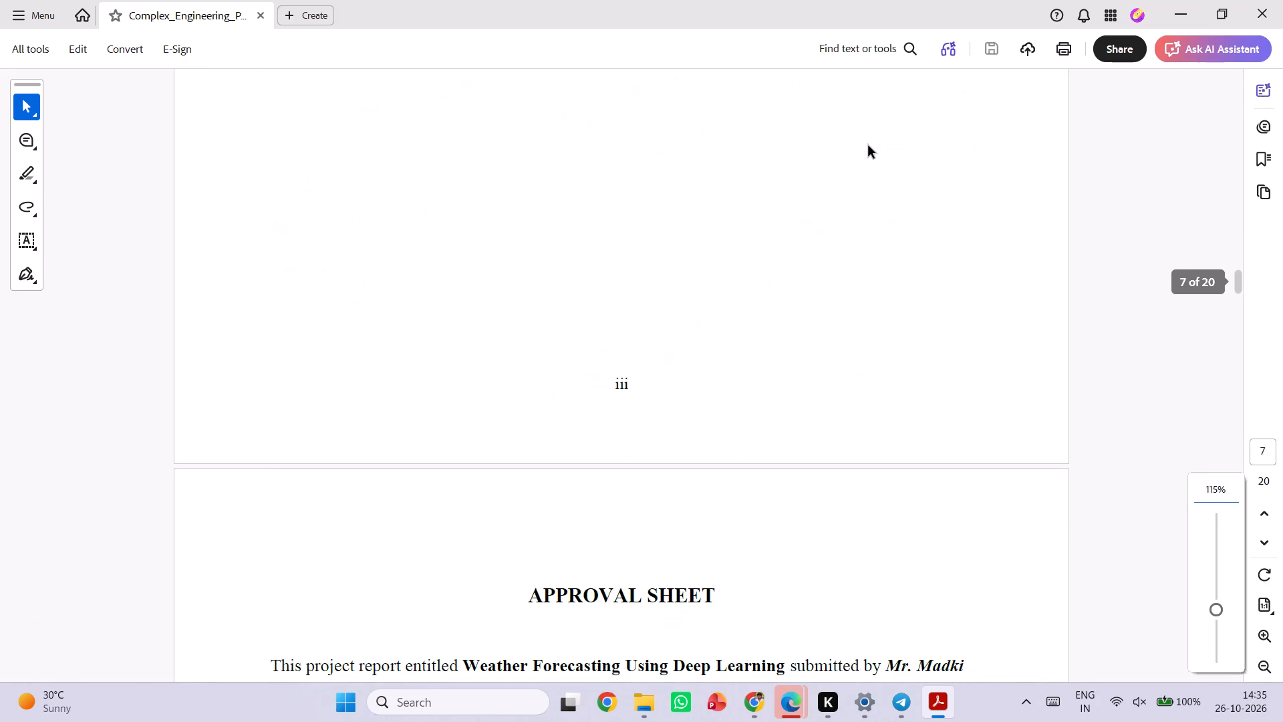
pyautogui.scroll(-7, 868, 146)
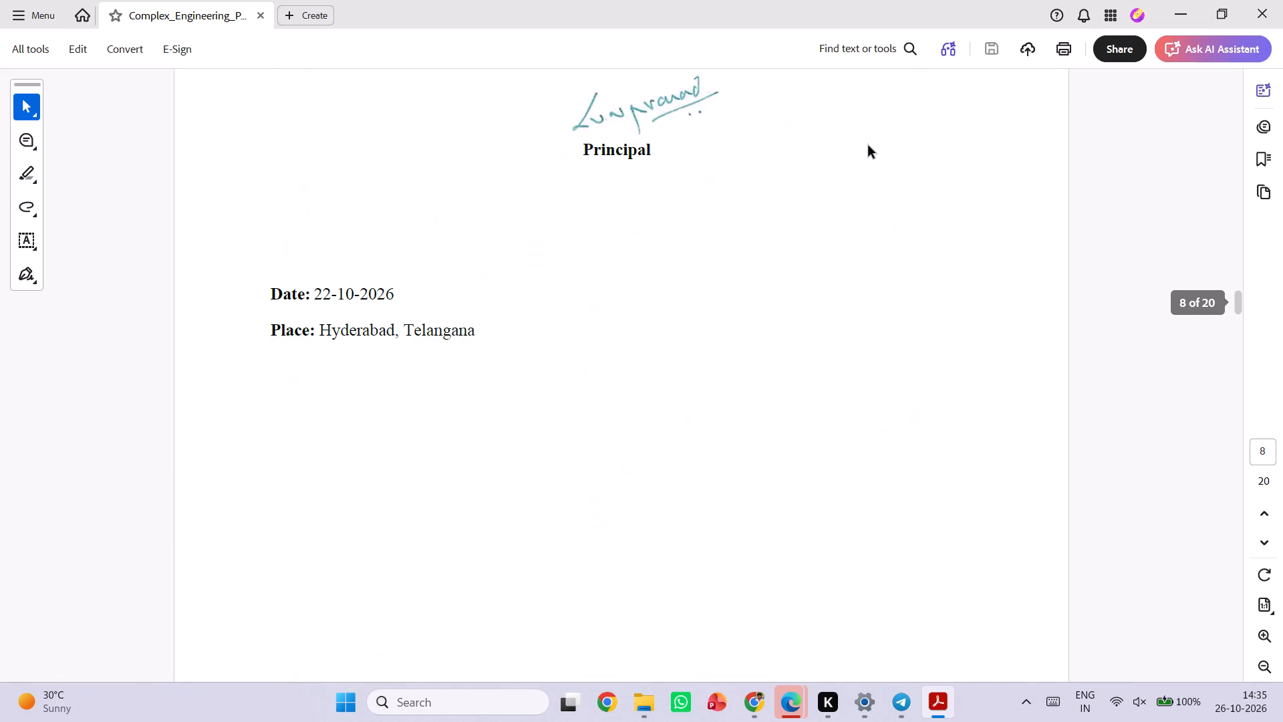
# Read through the acknowledgement, the abstract with its keywords, and the introduction chapter.
pyautogui.scroll(-7, 868, 146)
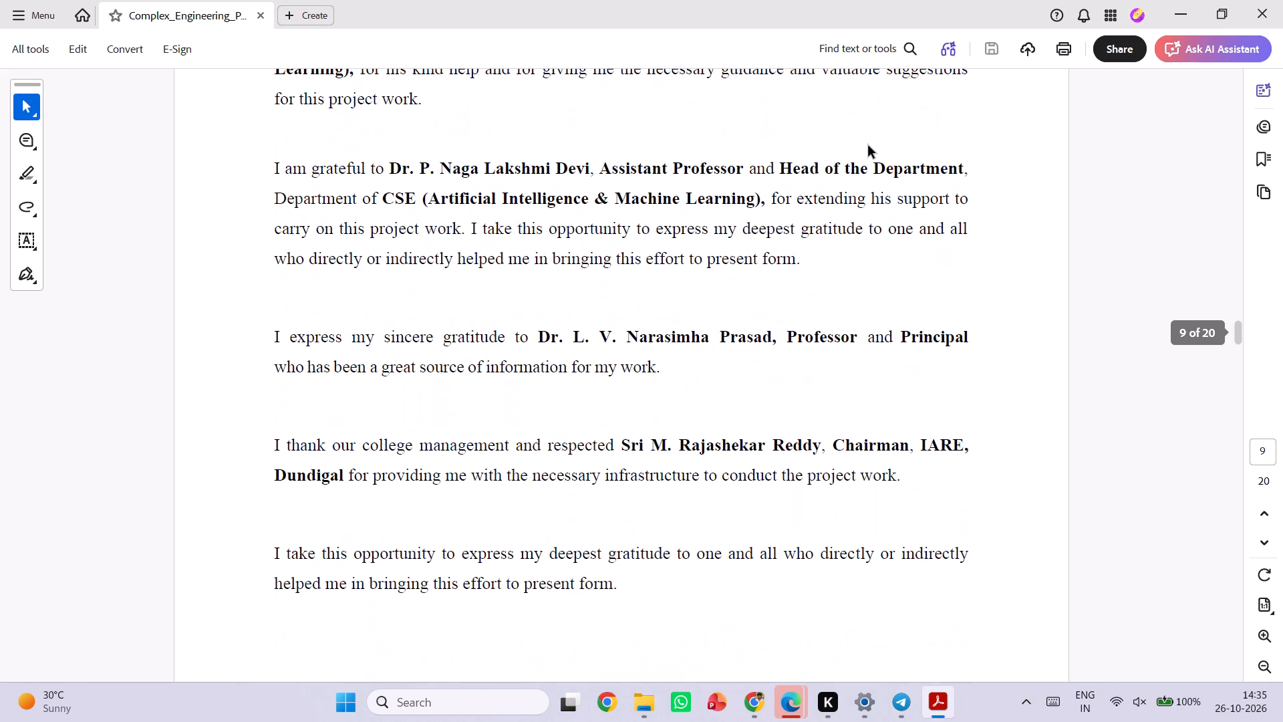
pyautogui.scroll(-4, 868, 146)
pyautogui.scroll(4, 868, 146)
pyautogui.scroll(-2, 868, 146)
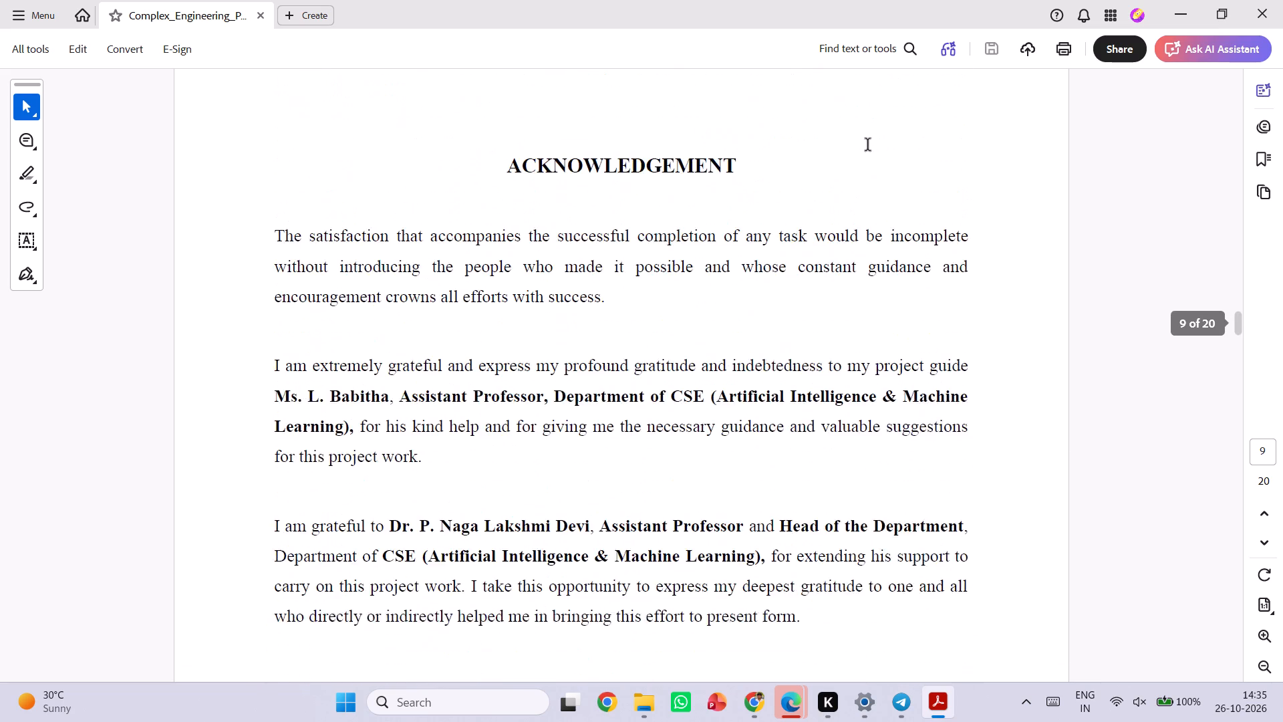
pyautogui.scroll(-7, 868, 146)
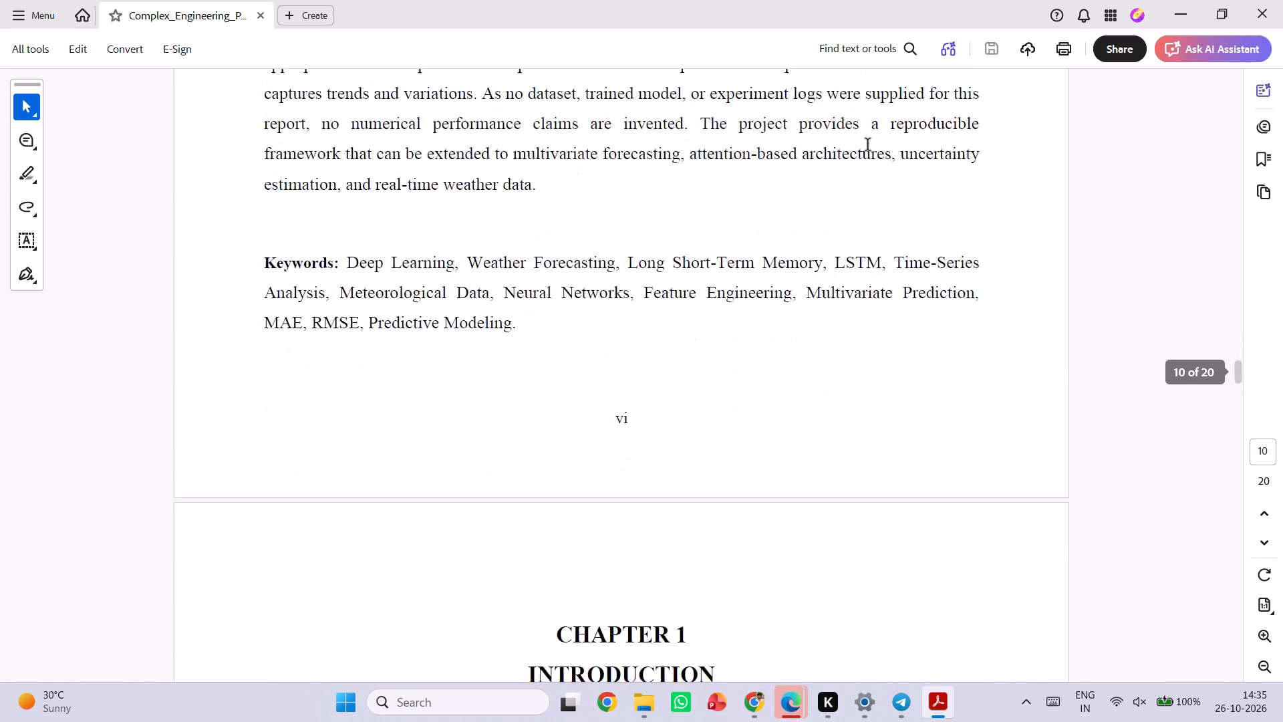
pyautogui.scroll(-6, 868, 146)
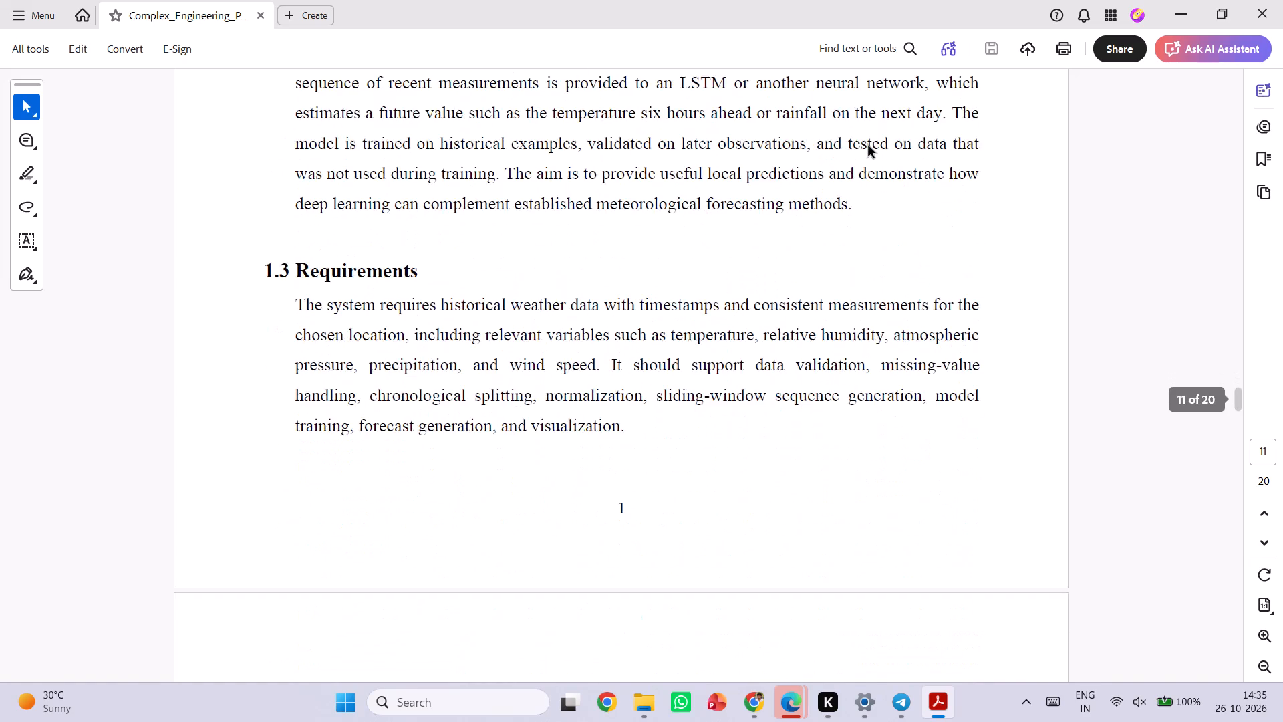
pyautogui.scroll(-12, 868, 146)
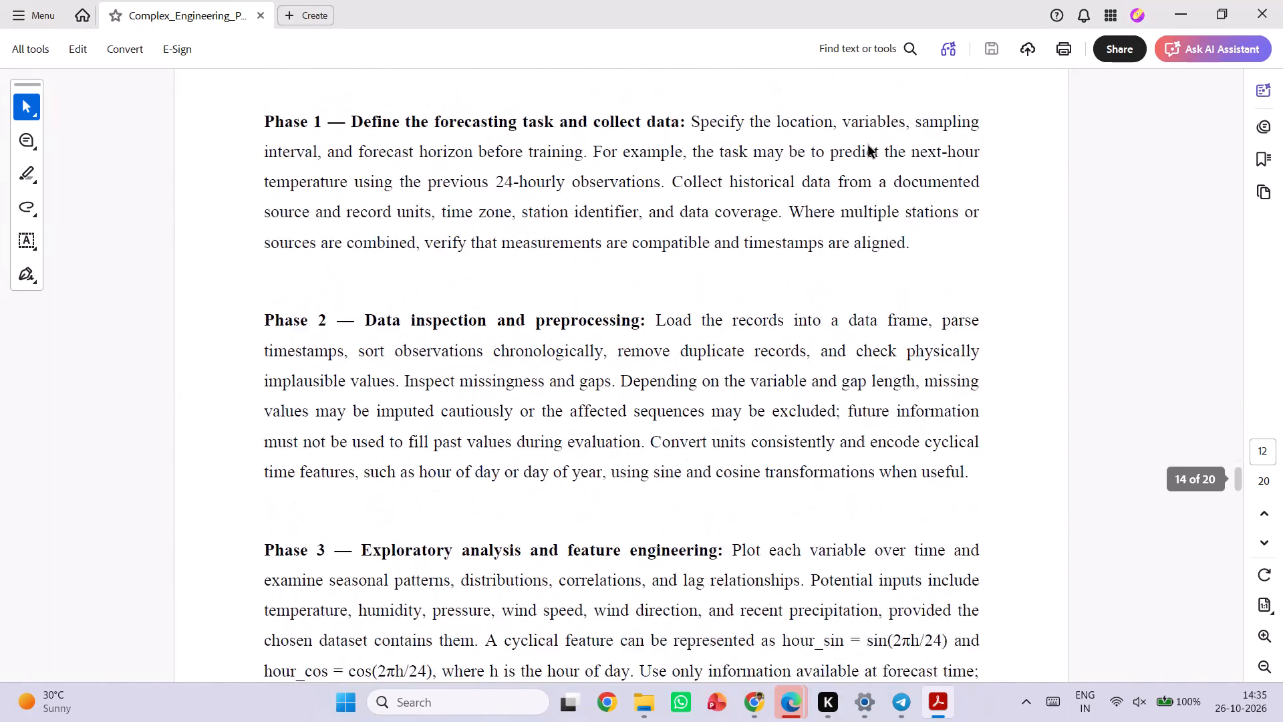
# Skim the methodology phases, model pseudocode, results discussion, conclusion and references through the last page.
pyautogui.scroll(-5, 868, 146)
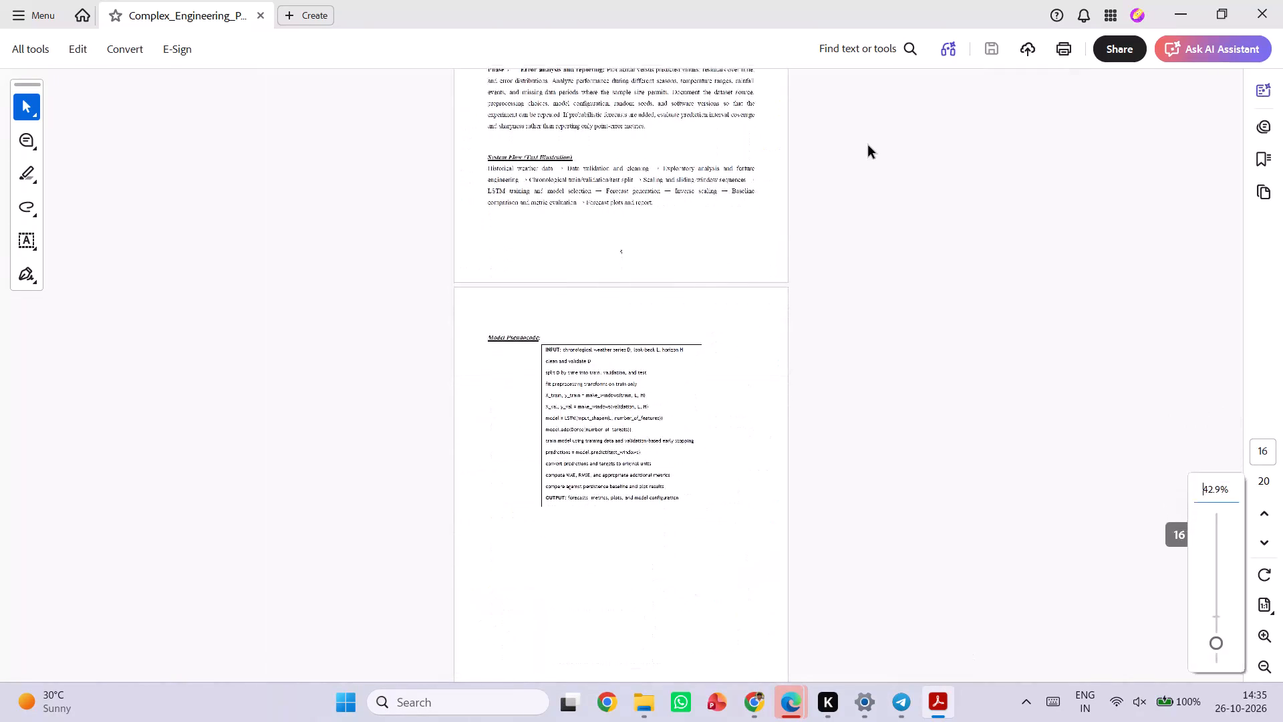
pyautogui.scroll(-4, 868, 146)
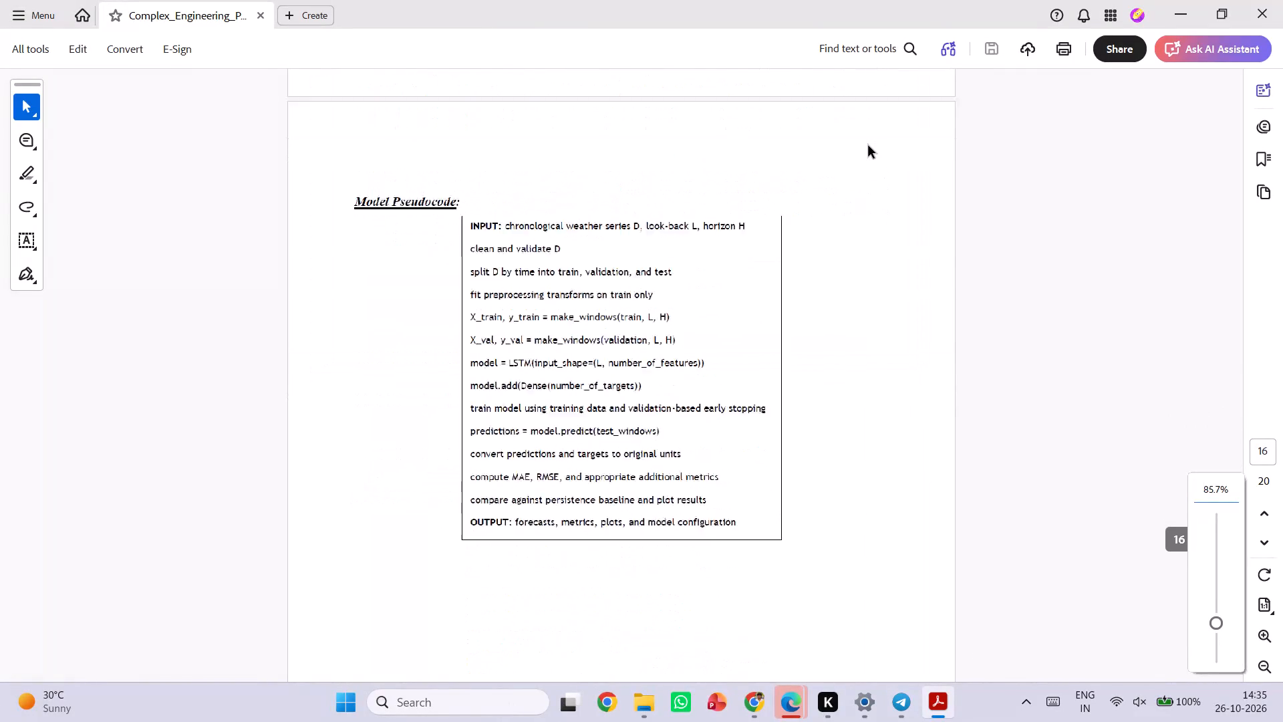
pyautogui.scroll(-15, 868, 146)
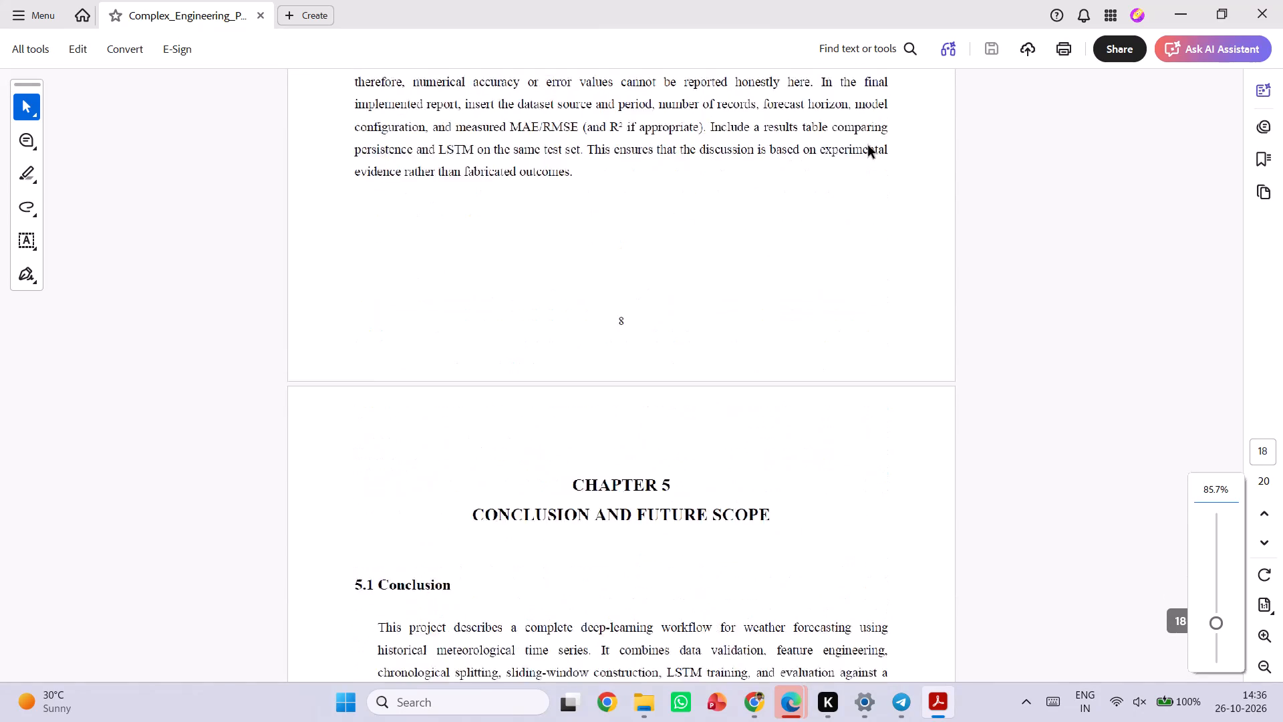
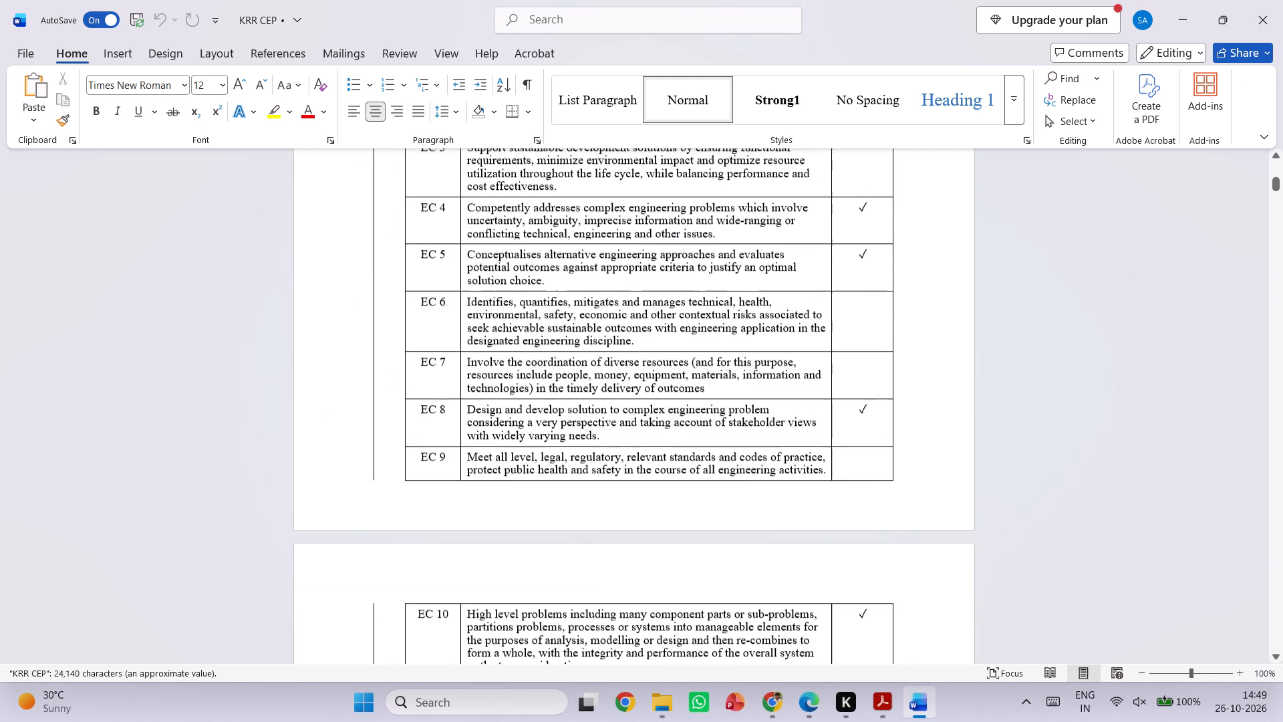
pyautogui.scroll(-2, 732, 320)
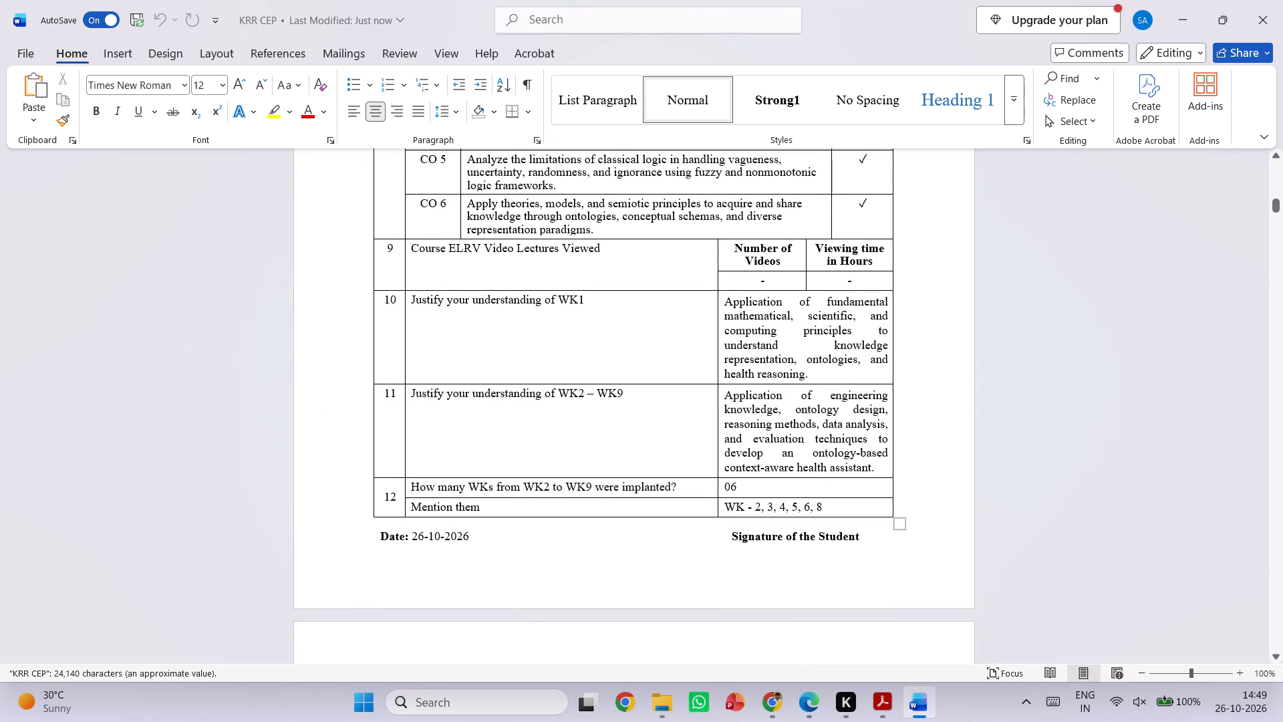
pyautogui.scroll(-2, 732, 320)
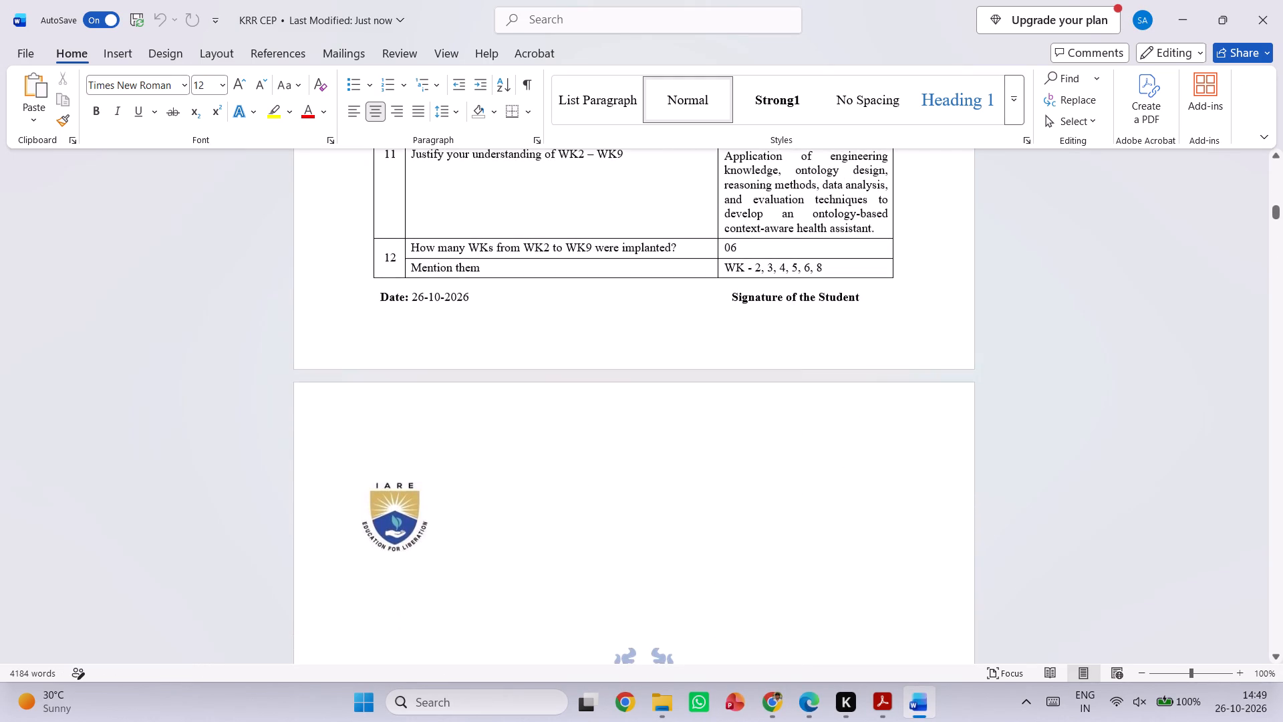
pyautogui.scroll(-1, 732, 320)
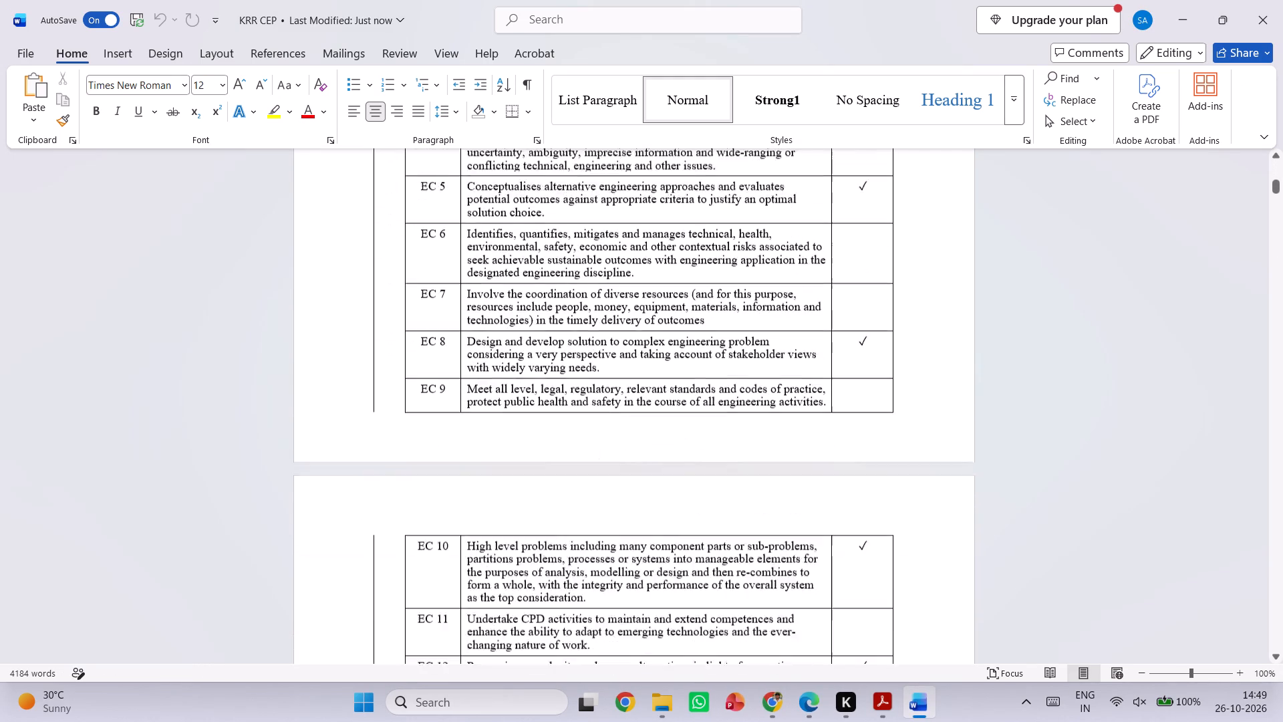
pyautogui.scroll(-5, 732, 320)
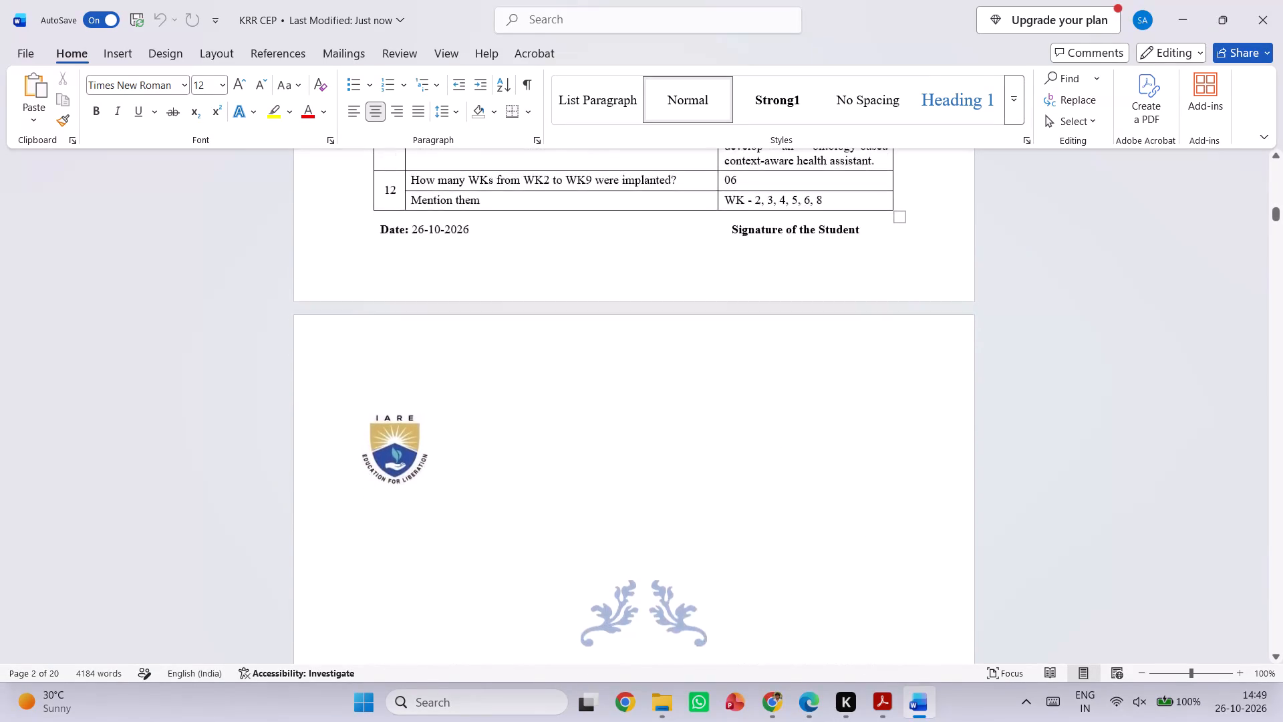
pyautogui.scroll(-4, 732, 320)
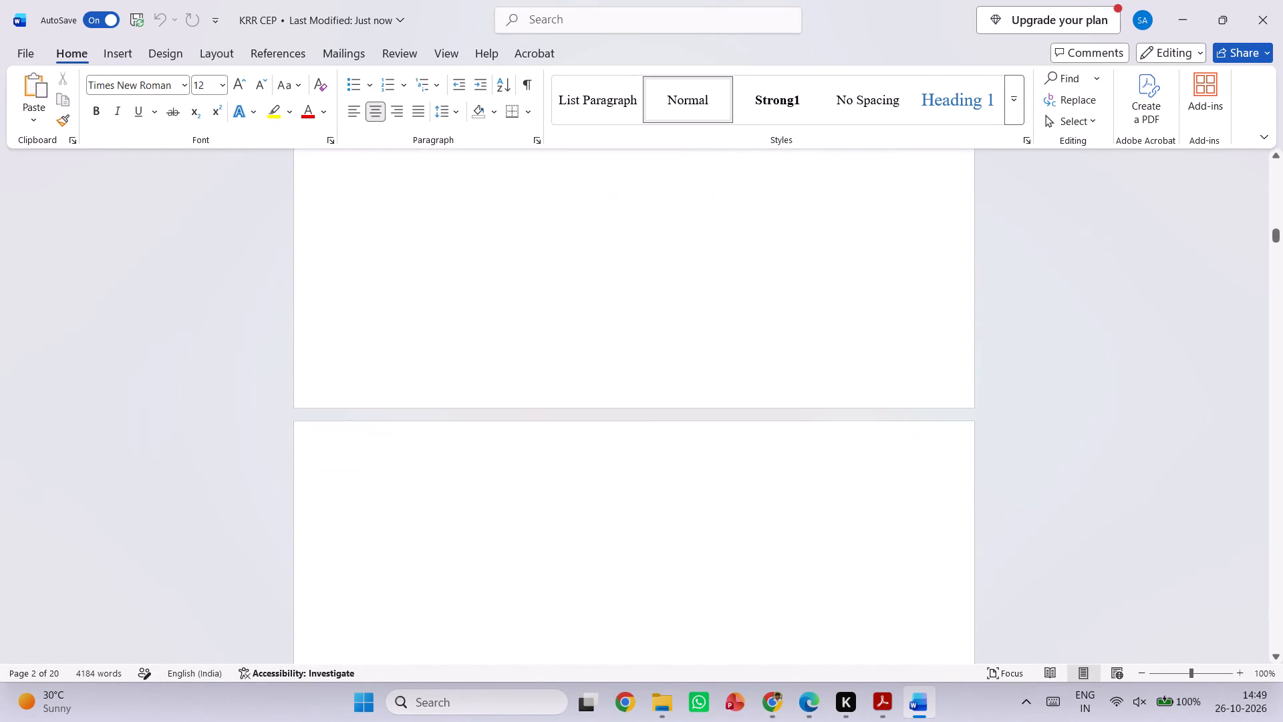
pyautogui.scroll(-1, 732, 320)
# Open the recent document LPAI_CEP_REPORT_merged and examine its self-assessment form, including the course outcomes, WK rows and signature area.
pyautogui.click(9, 52)
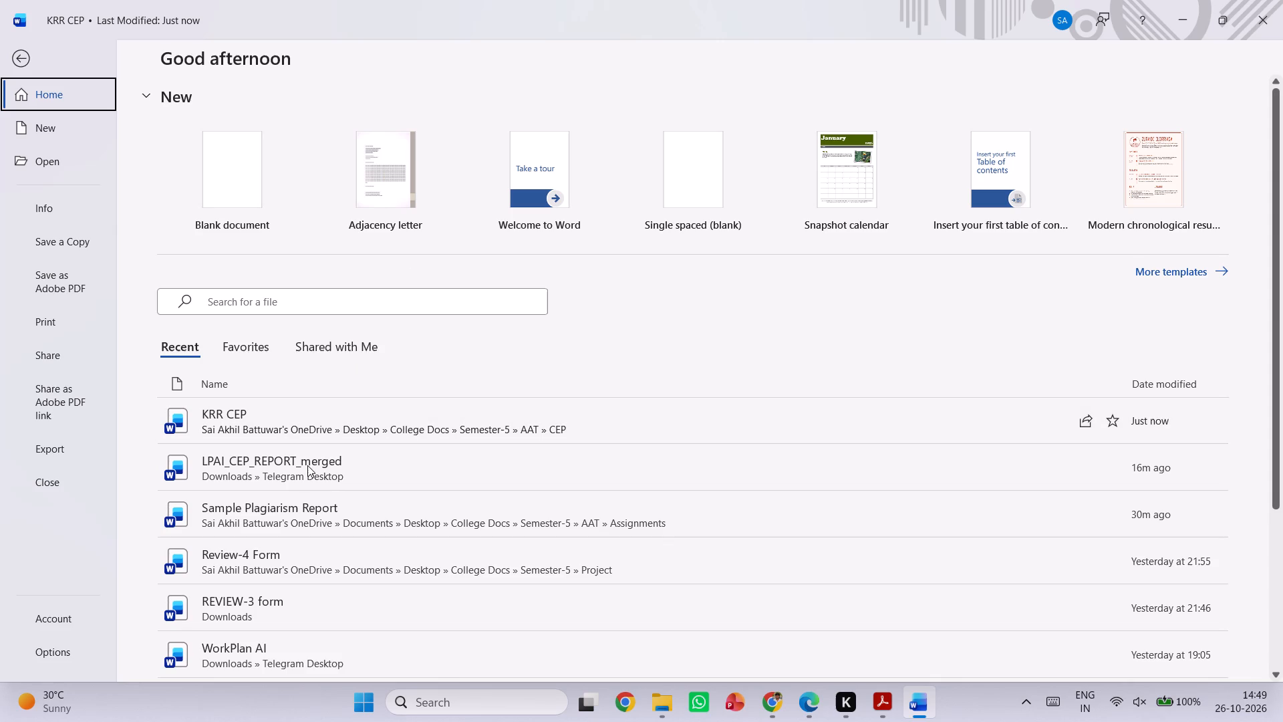
pyautogui.click(304, 487)
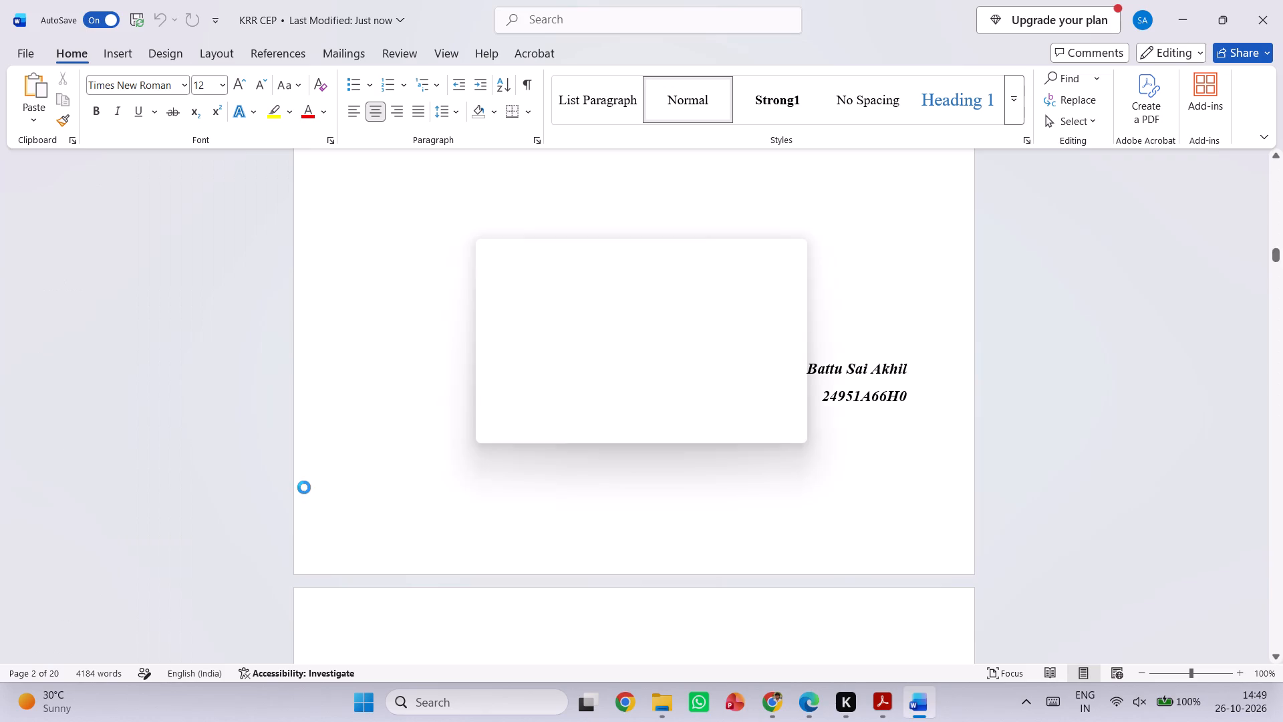
pyautogui.scroll(-4, 707, 477)
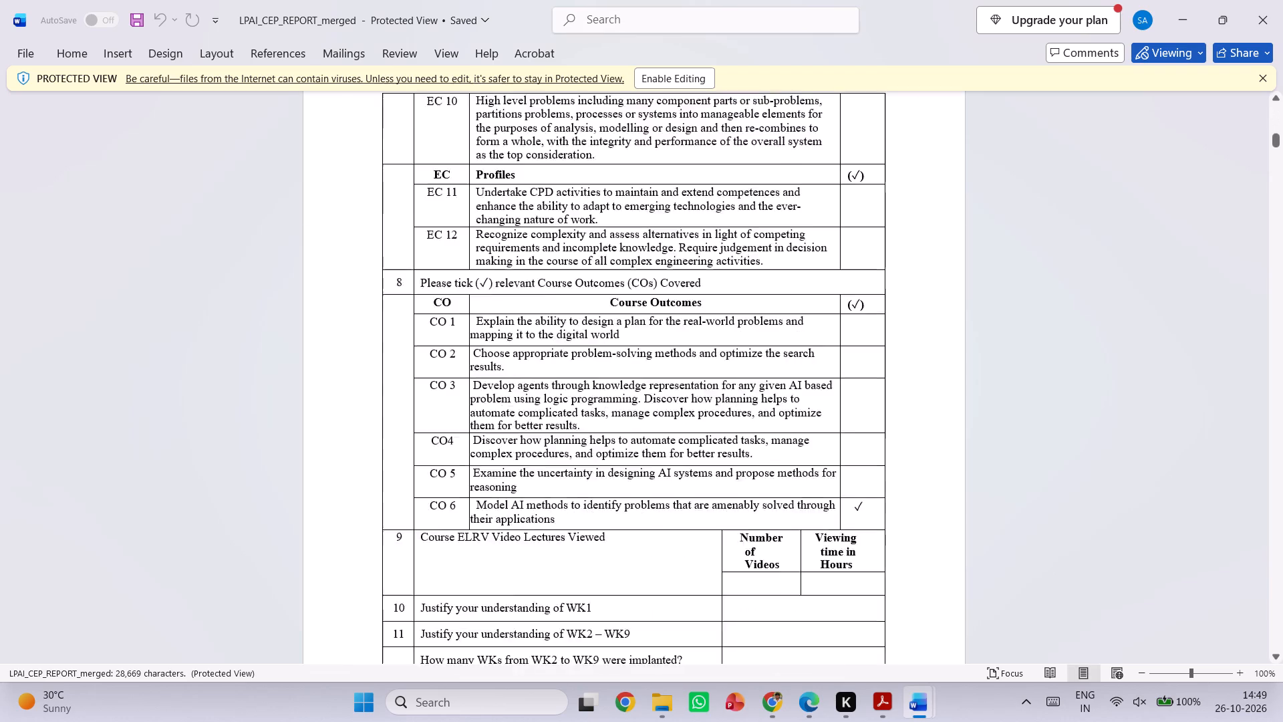
pyautogui.scroll(-1, 707, 477)
pyautogui.scroll(1, 707, 477)
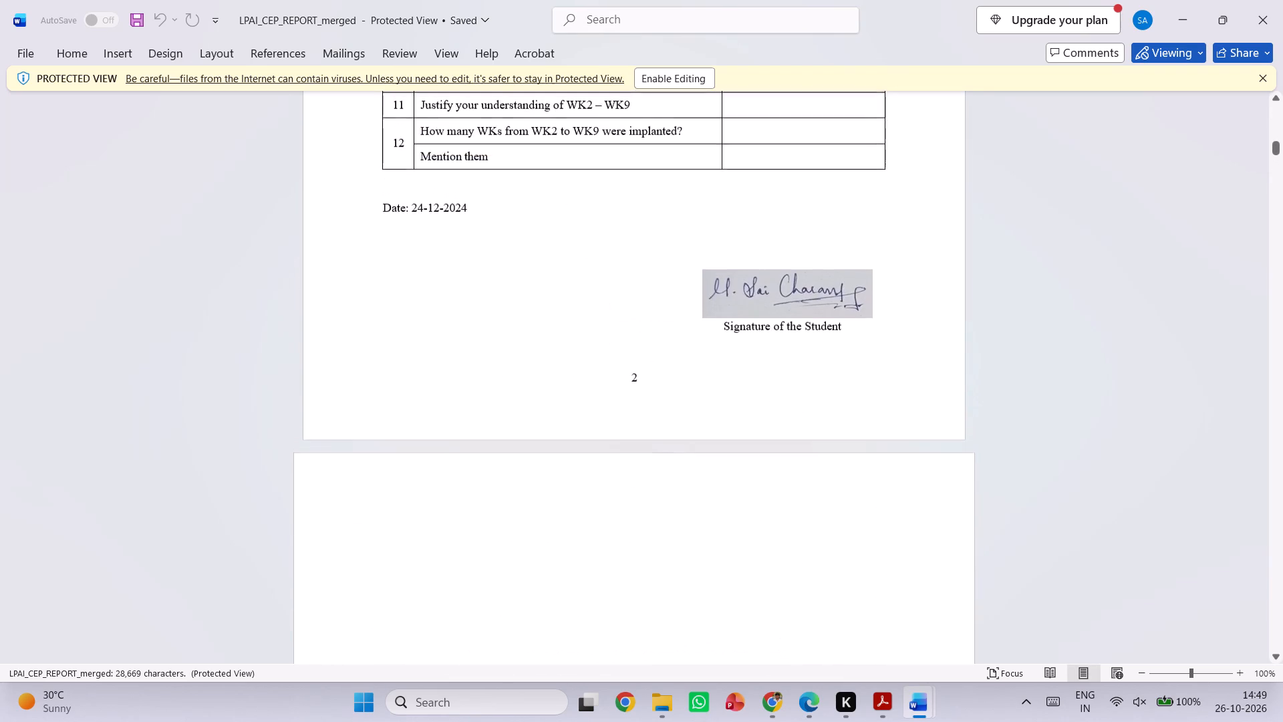
pyautogui.scroll(1, 707, 477)
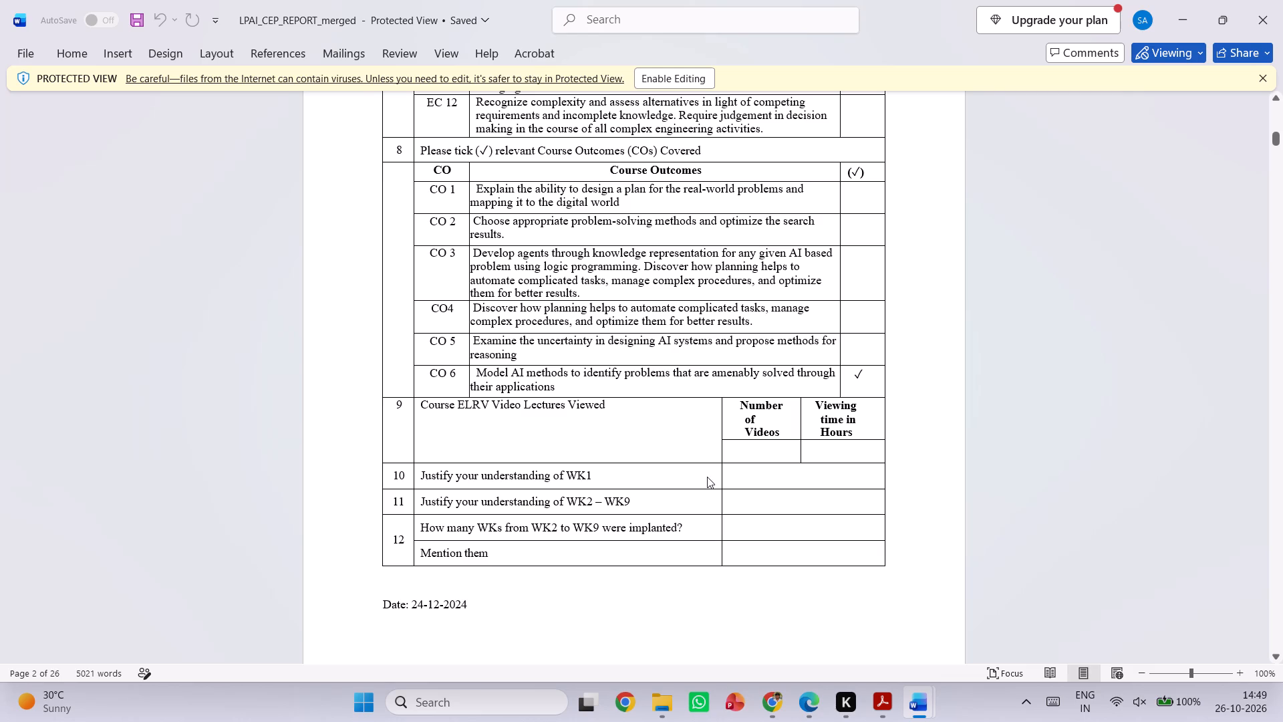
# Switch back to the KRR CEP document and delete the answer text beside "Justify your understanding of WK2 – WK9" in row 11.
pyautogui.hotkey('alt', 'Tab')
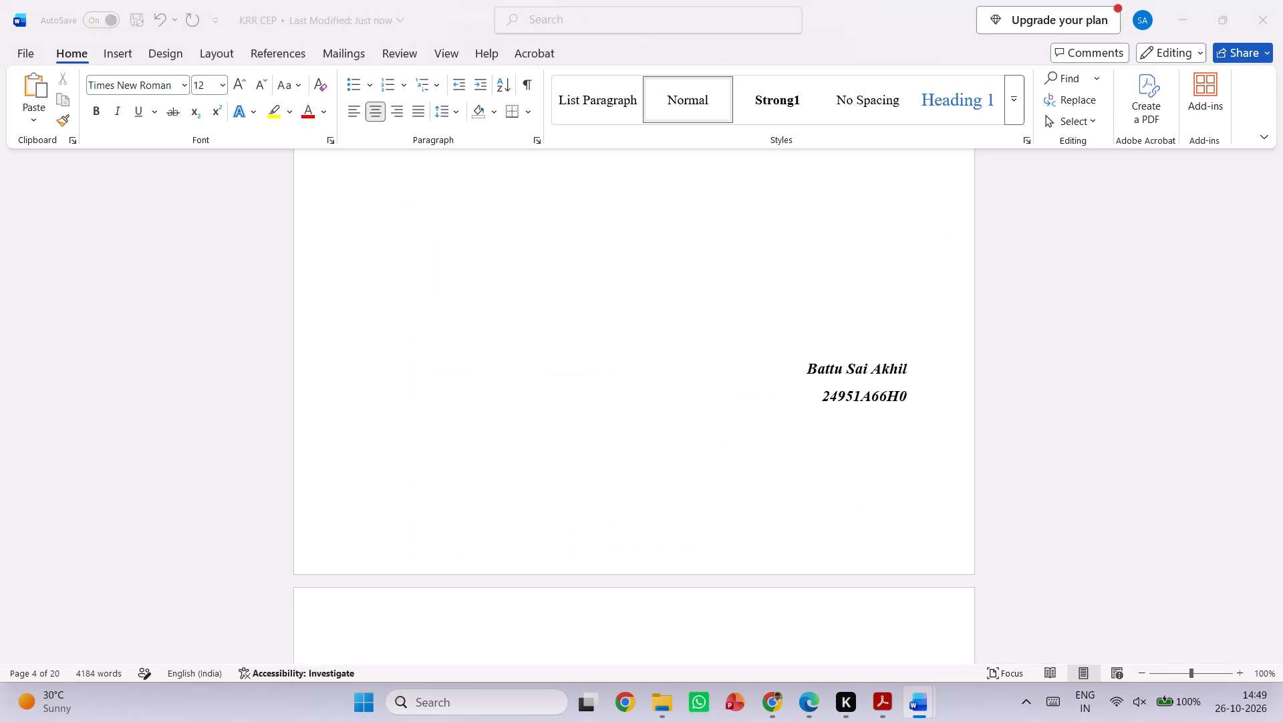
pyautogui.scroll(3, 707, 477)
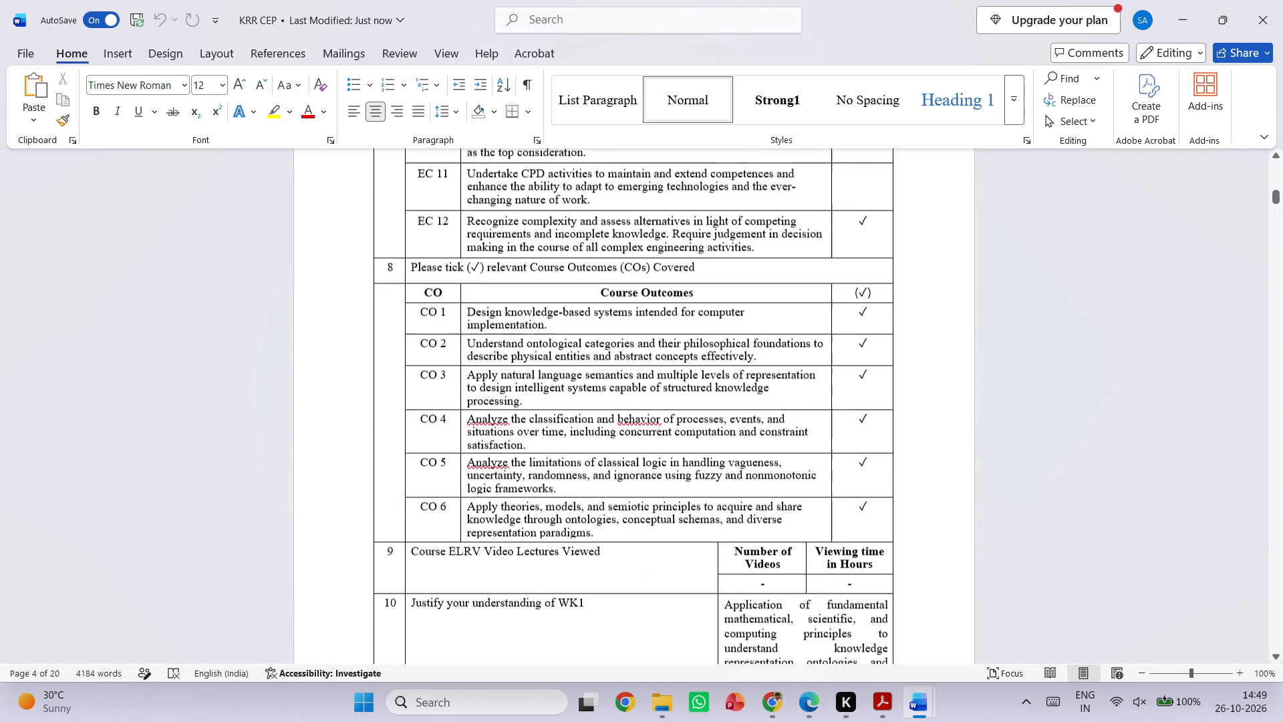
pyautogui.scroll(3, 707, 477)
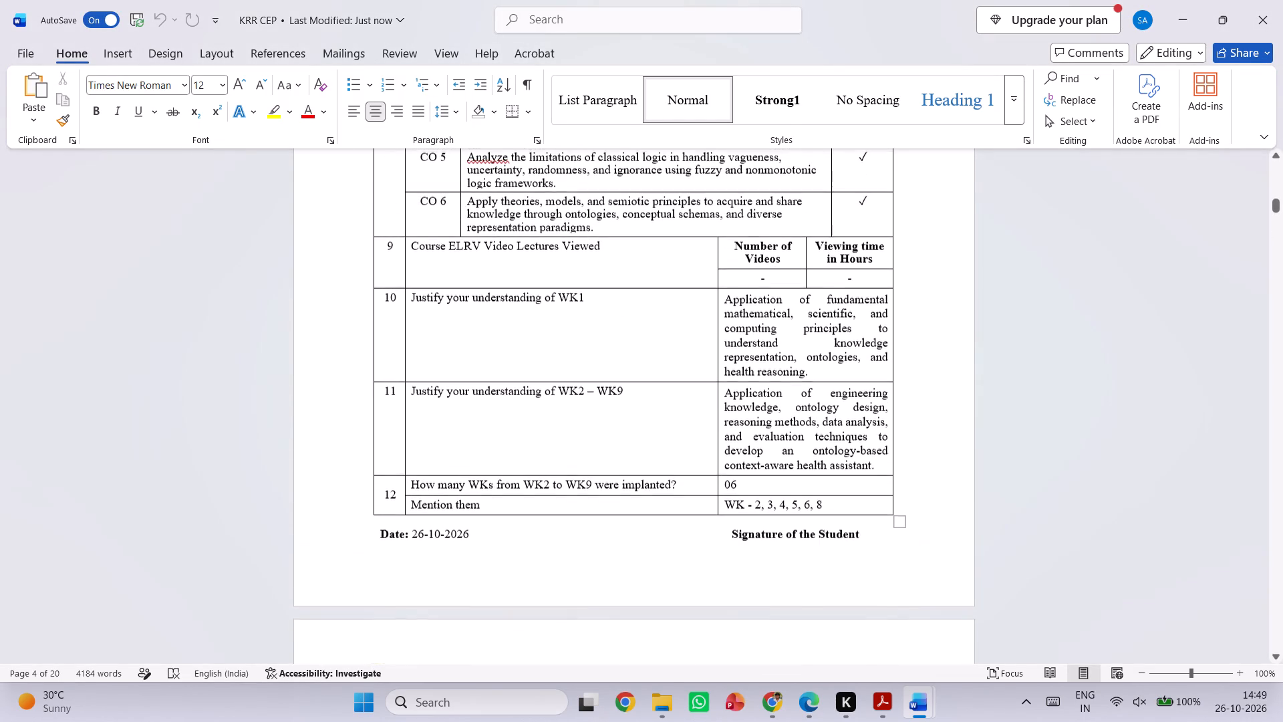
pyautogui.scroll(1, 707, 477)
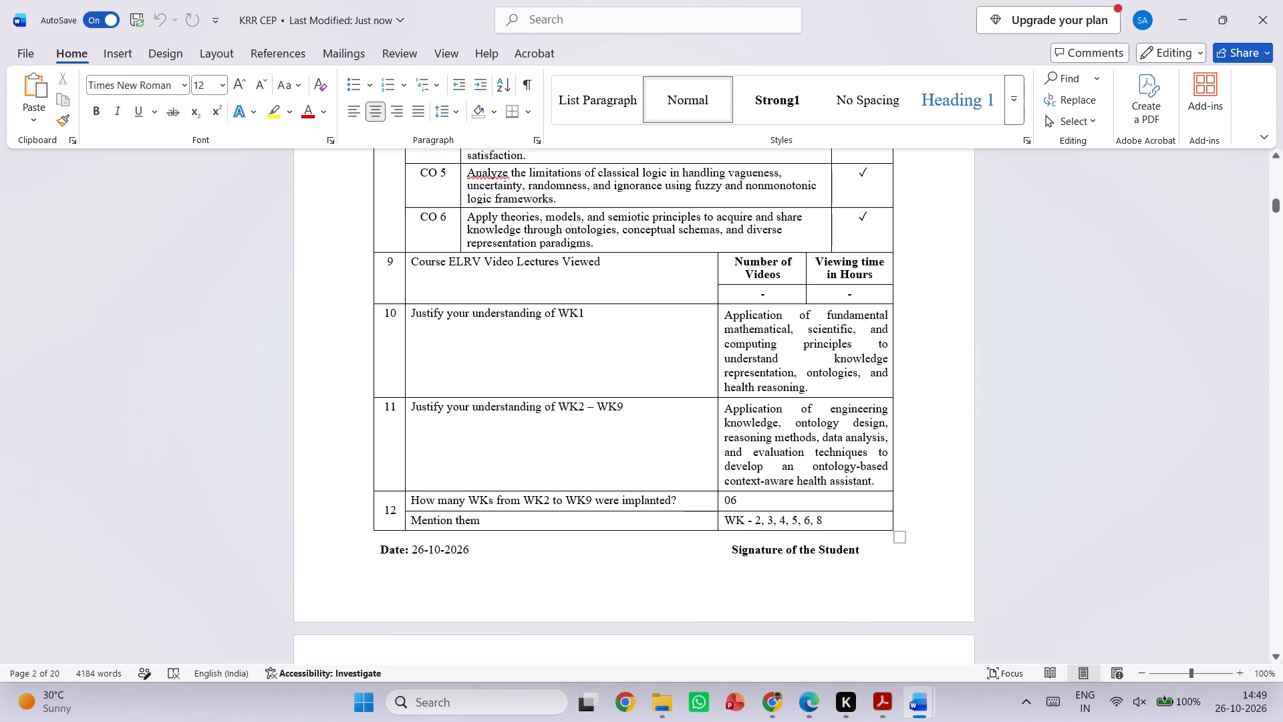
pyautogui.hotkey('alt', 'Tab')
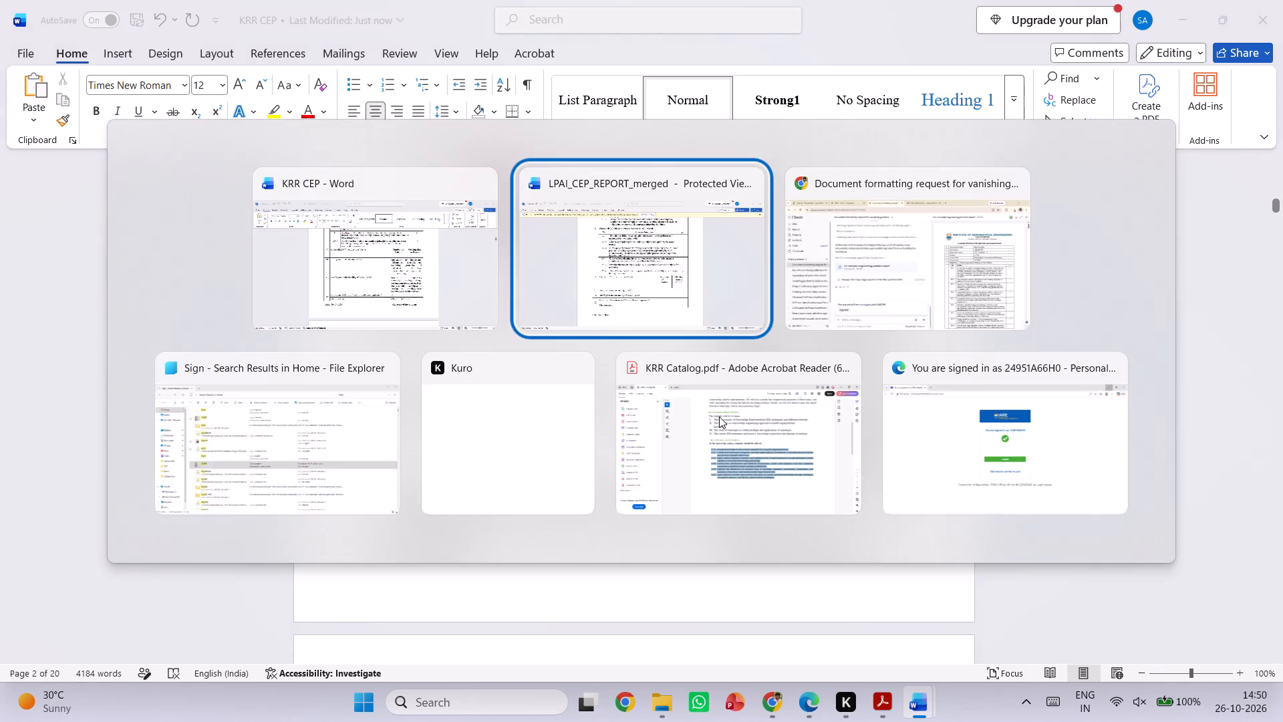
pyautogui.hotkey('alt', 'Tab')
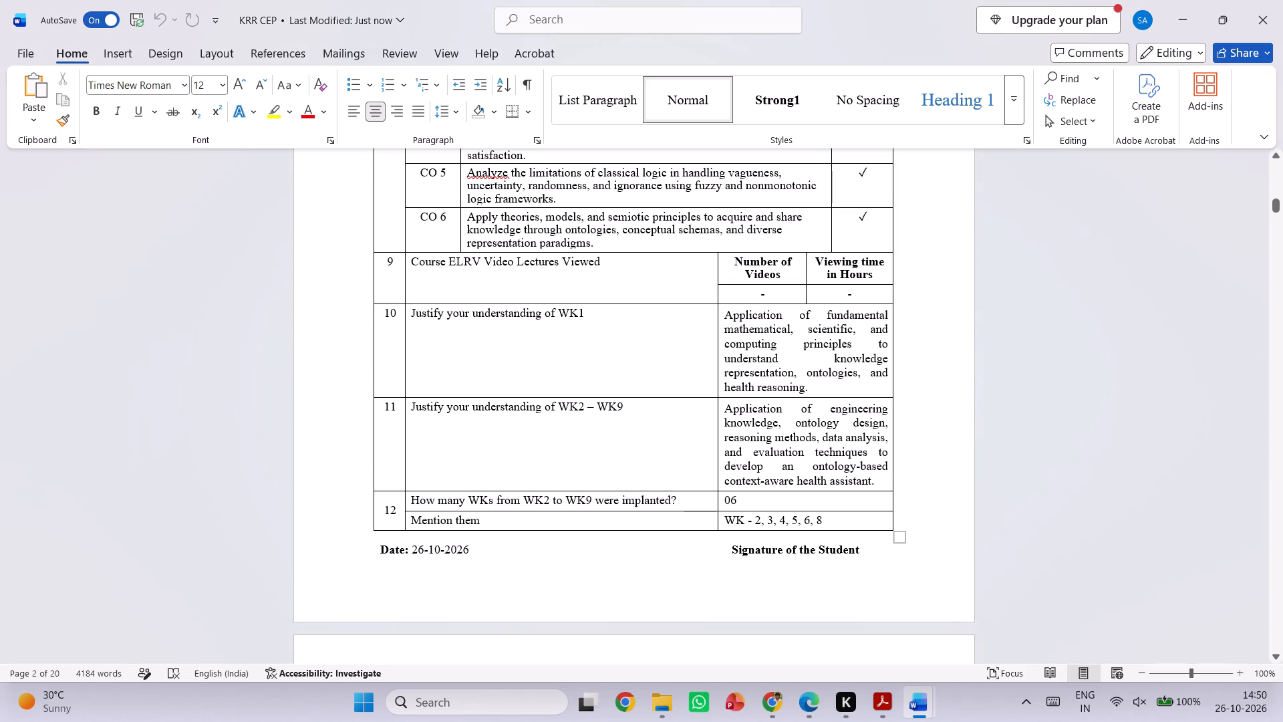
pyautogui.moveTo(875, 481); pyautogui.dragTo(727, 410)
pyautogui.press('BackSpace')
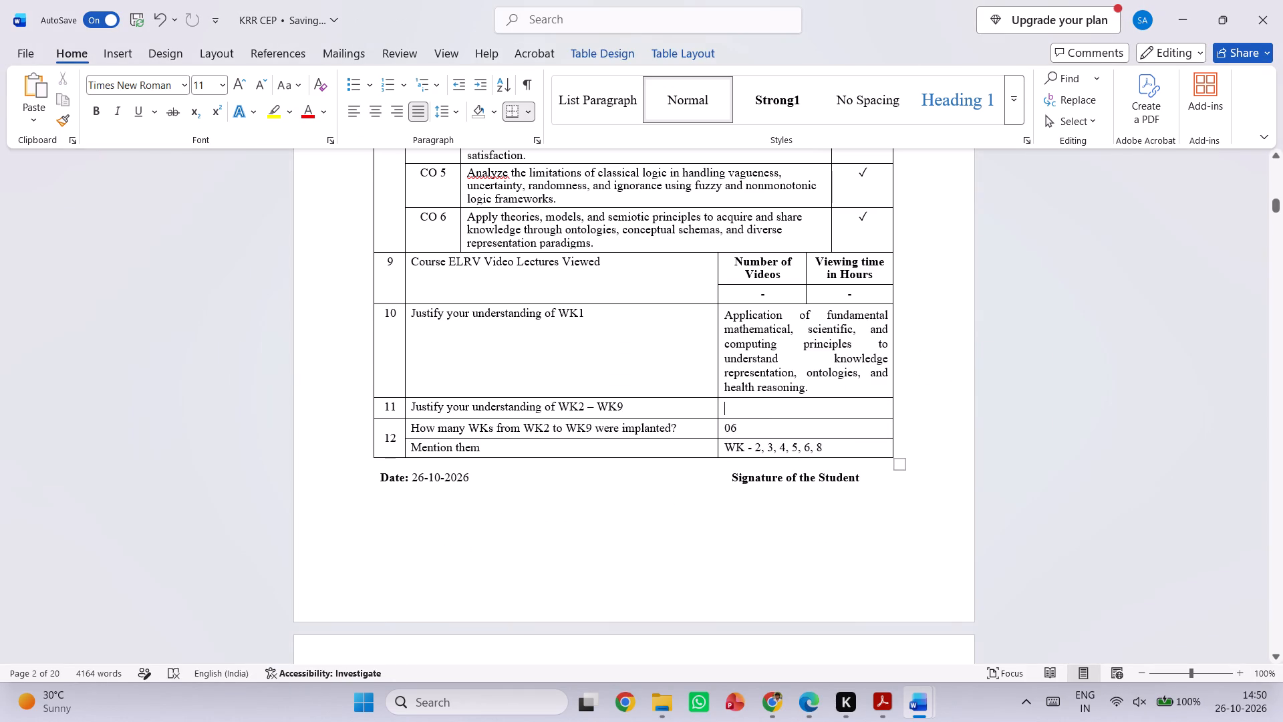
# Add five blank lines between the self-assessment table and the Date and Signature of the Student line.
pyautogui.click(752, 469)
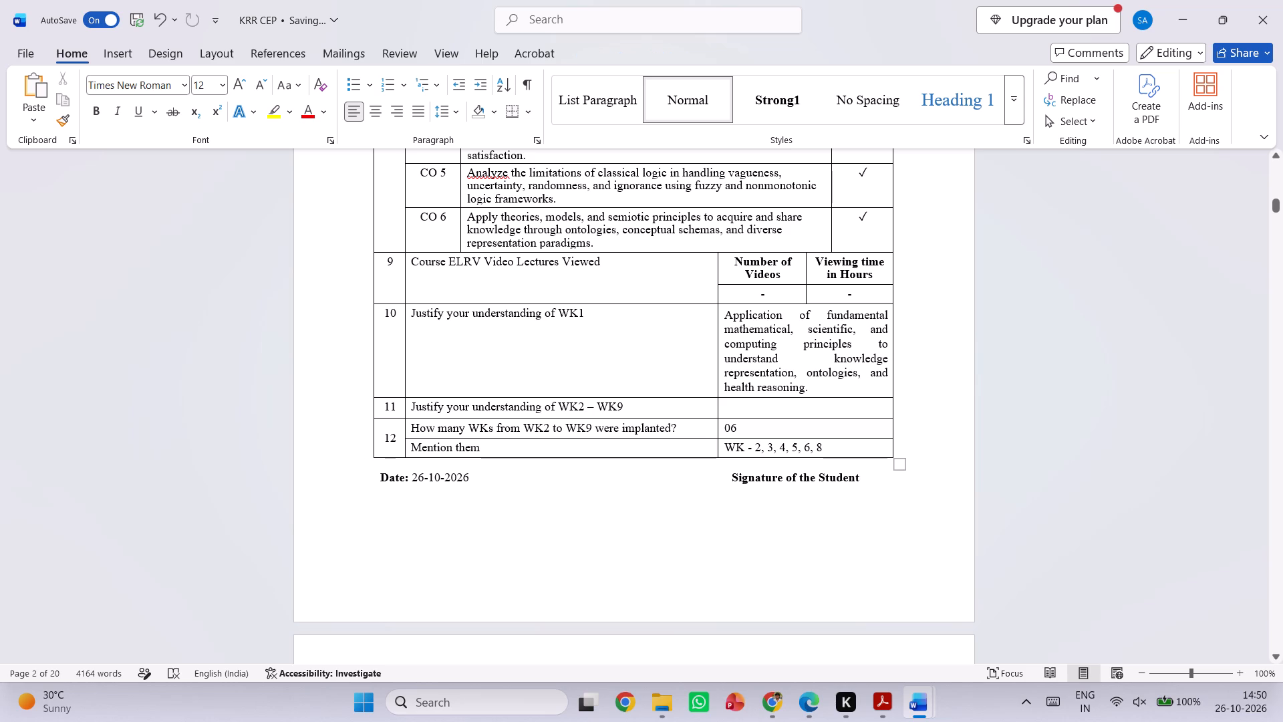
pyautogui.press('Return')
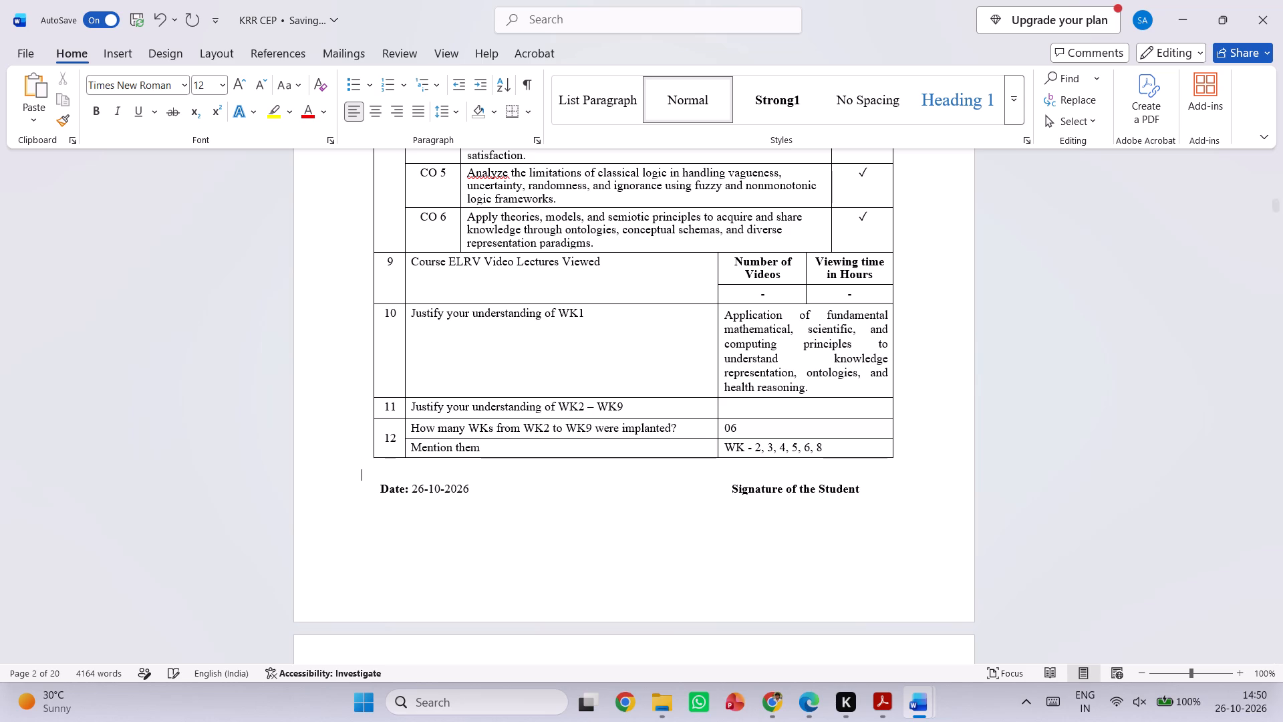
pyautogui.press('Return')
pyautogui.press('Return')
pyautogui.press('Return')
pyautogui.press('Return')
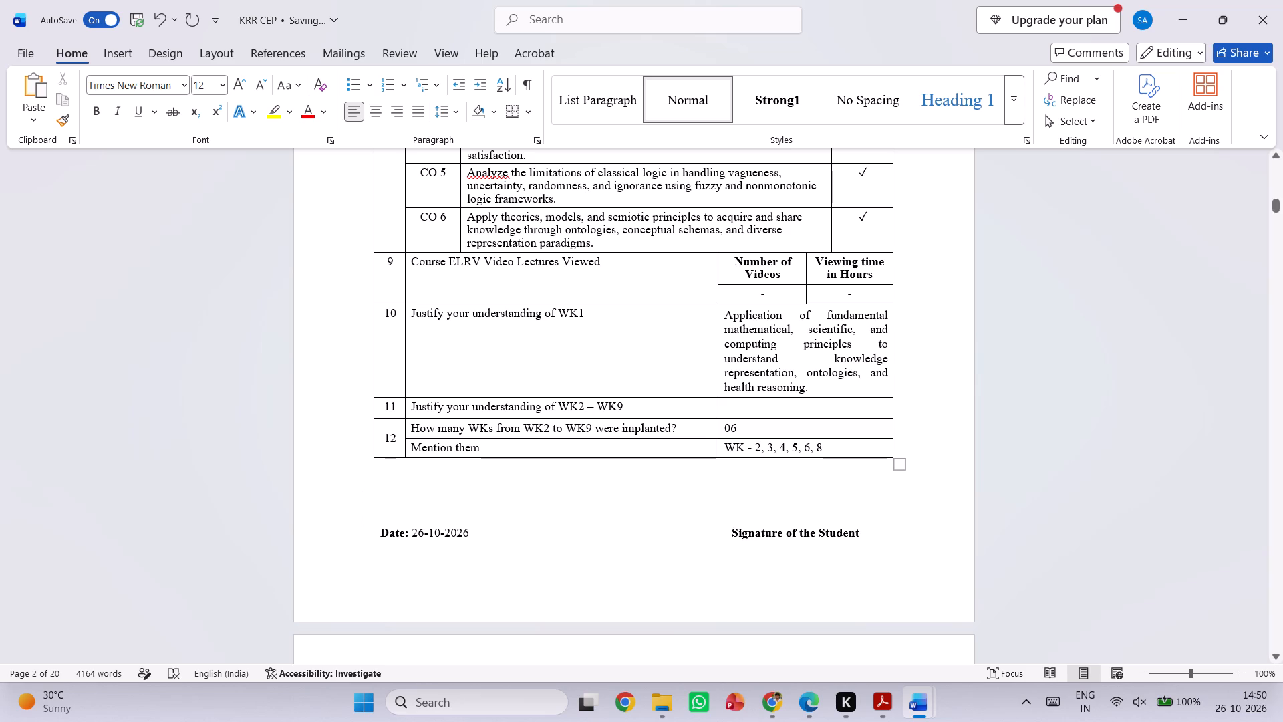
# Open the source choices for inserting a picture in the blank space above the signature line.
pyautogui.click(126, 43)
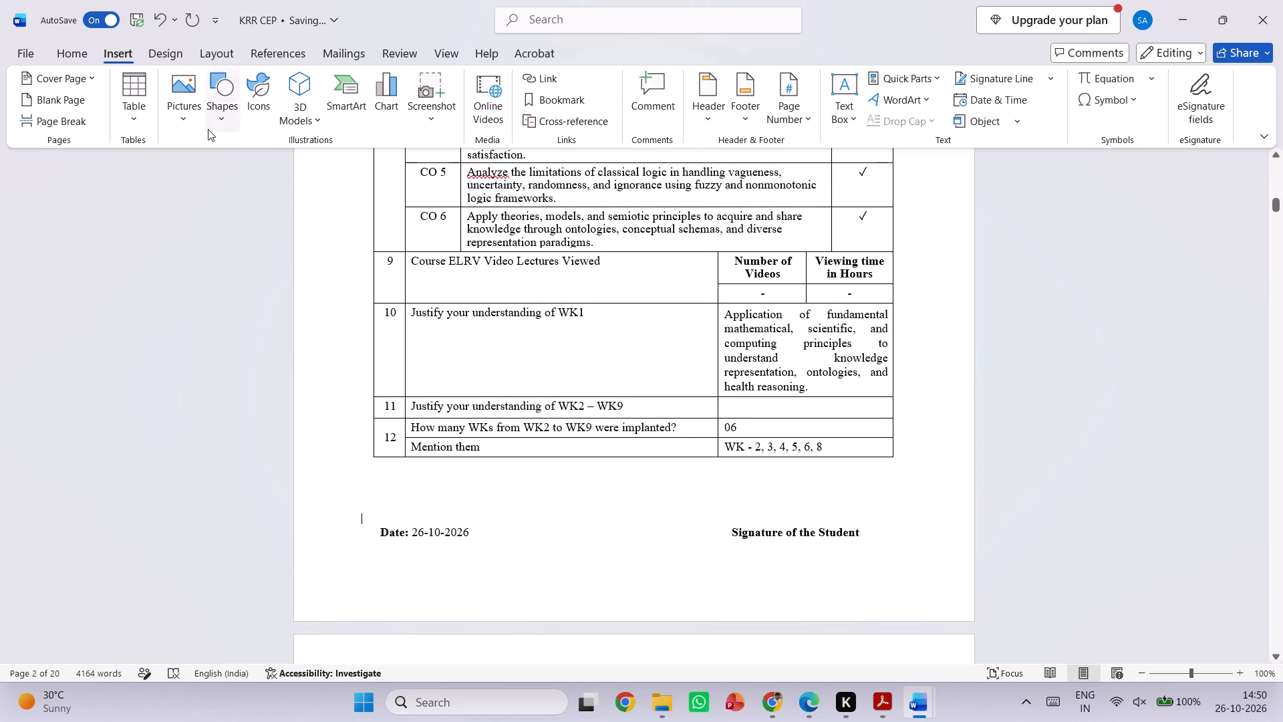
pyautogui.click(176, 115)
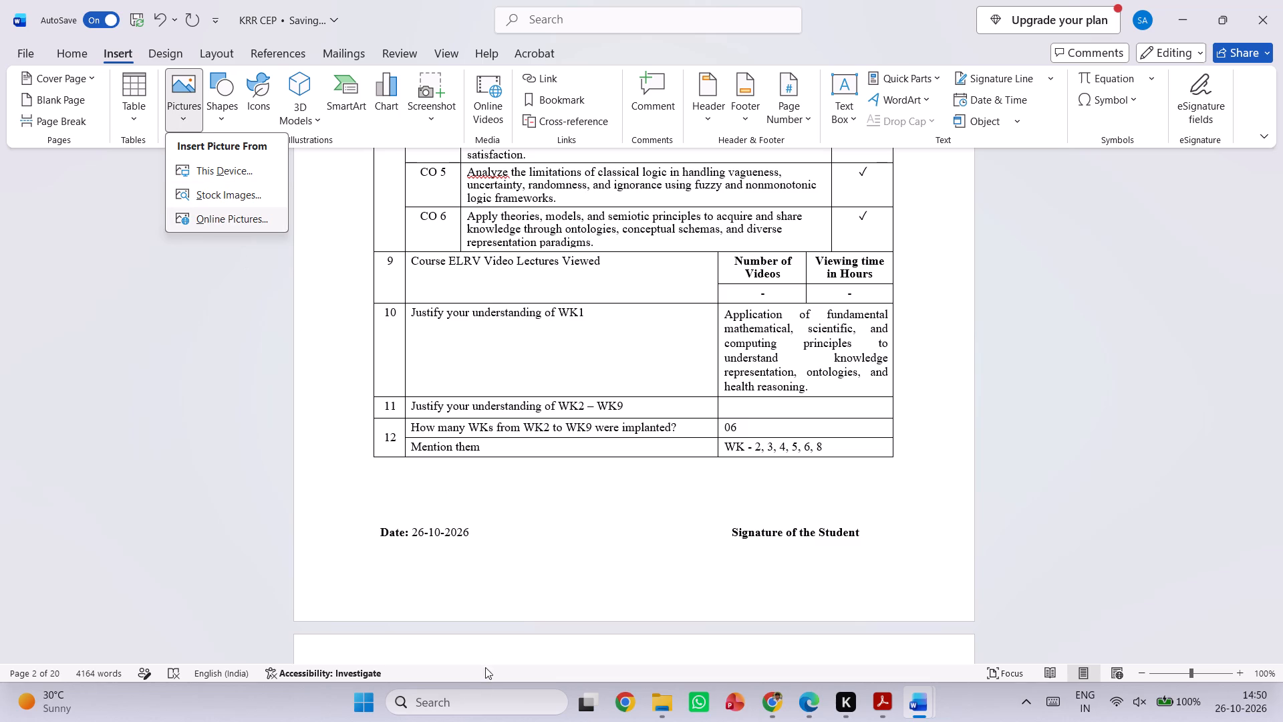
# Search the computer for "TE".
pyautogui.click(475, 695)
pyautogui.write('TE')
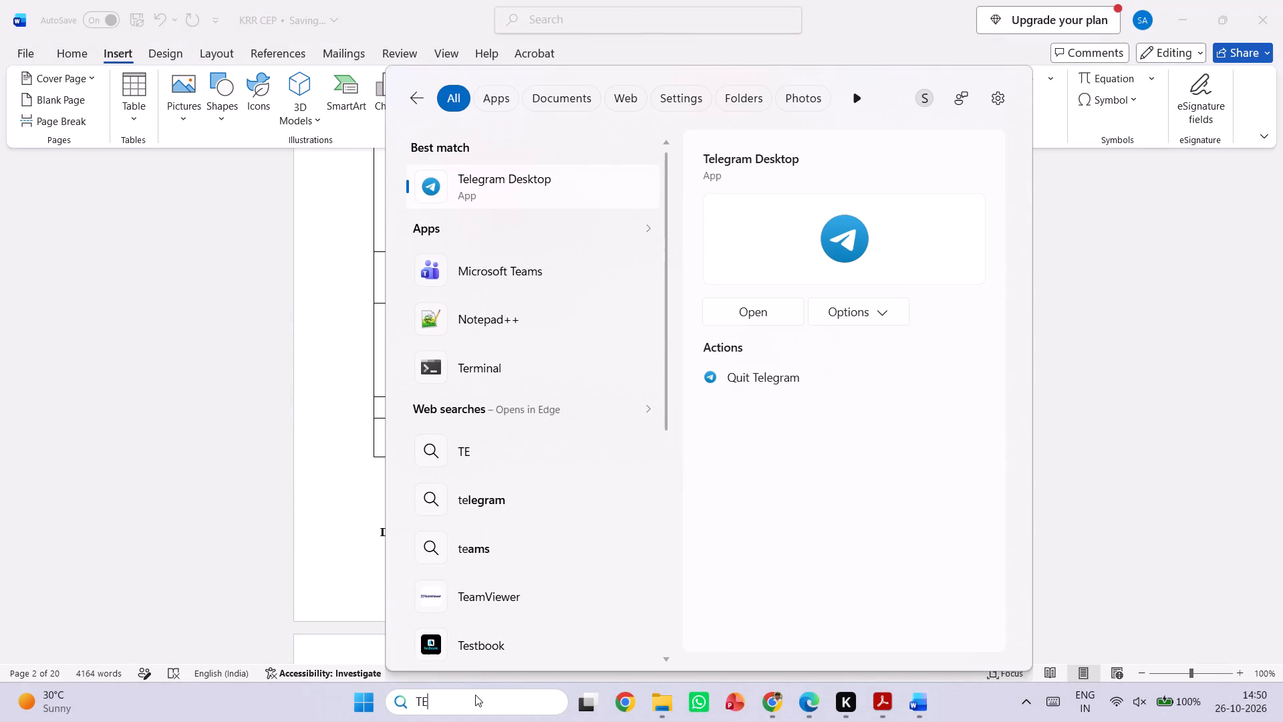
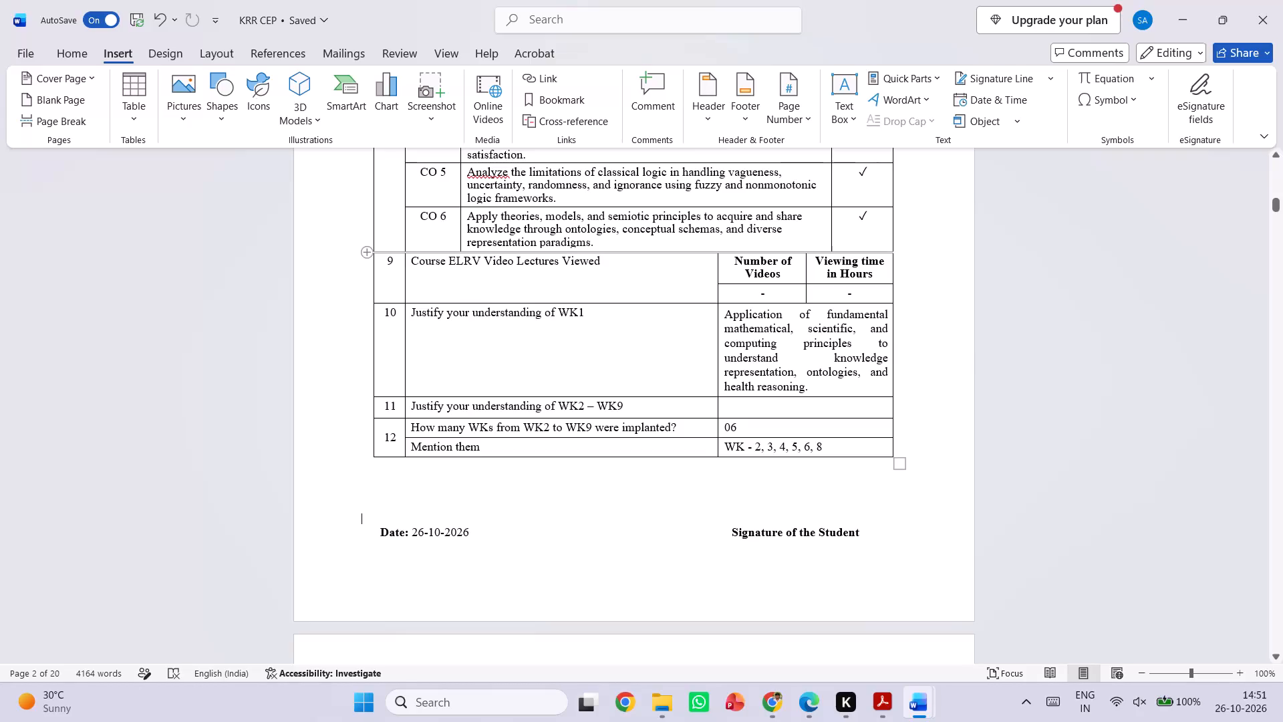
# Indent the empty line above the date and signature row by ten tabs, reaching the space above "Signature of the Student".
pyautogui.press('Tab')
pyautogui.press('Tab')
pyautogui.press('Tab')
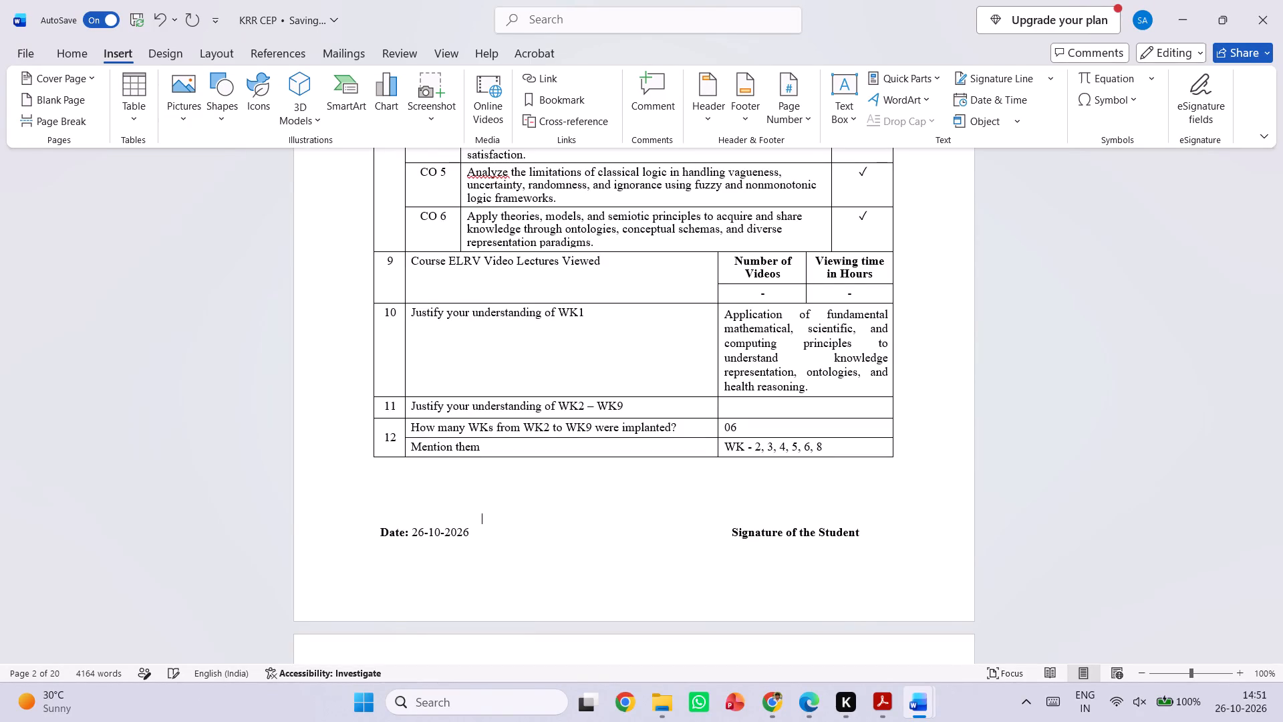
pyautogui.press('Tab')
pyautogui.press('Tab')
pyautogui.press('Tab')
pyautogui.press('Tab')
pyautogui.press('Tab')
pyautogui.press('Tab')
pyautogui.press('Tab')
# Start inserting a picture at the indented position above "Signature of the Student".
pyautogui.click(186, 128)
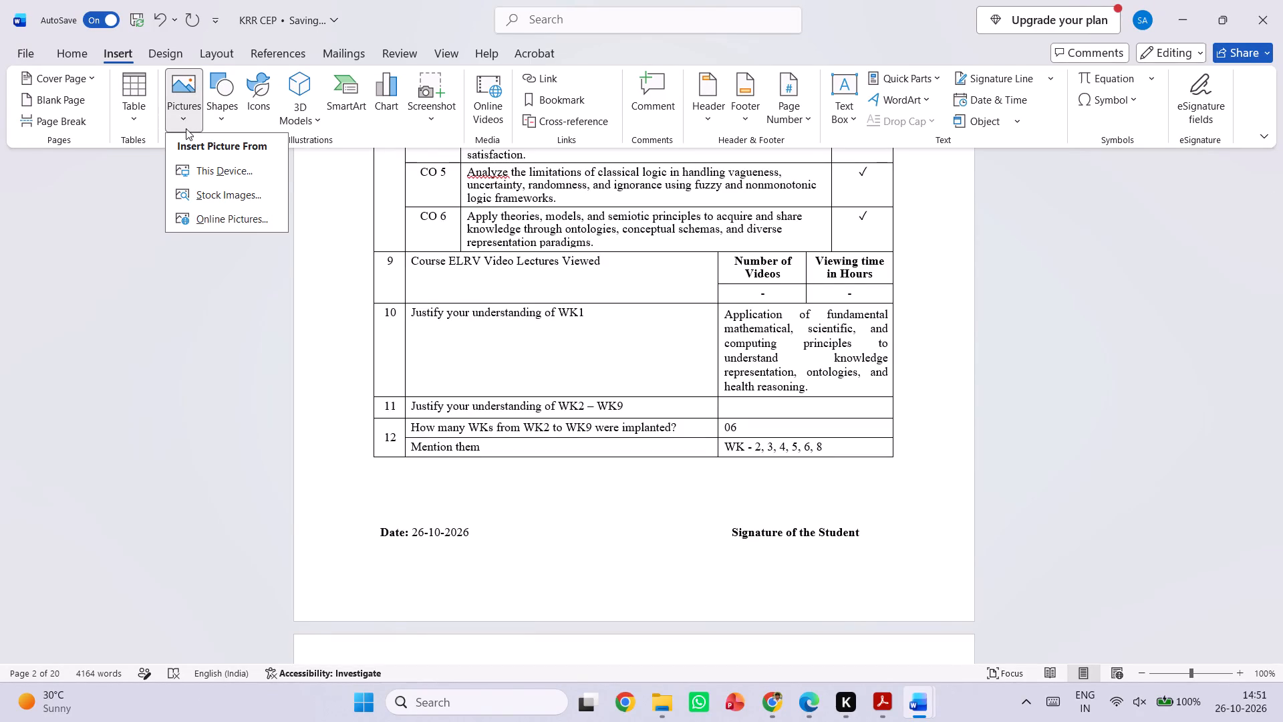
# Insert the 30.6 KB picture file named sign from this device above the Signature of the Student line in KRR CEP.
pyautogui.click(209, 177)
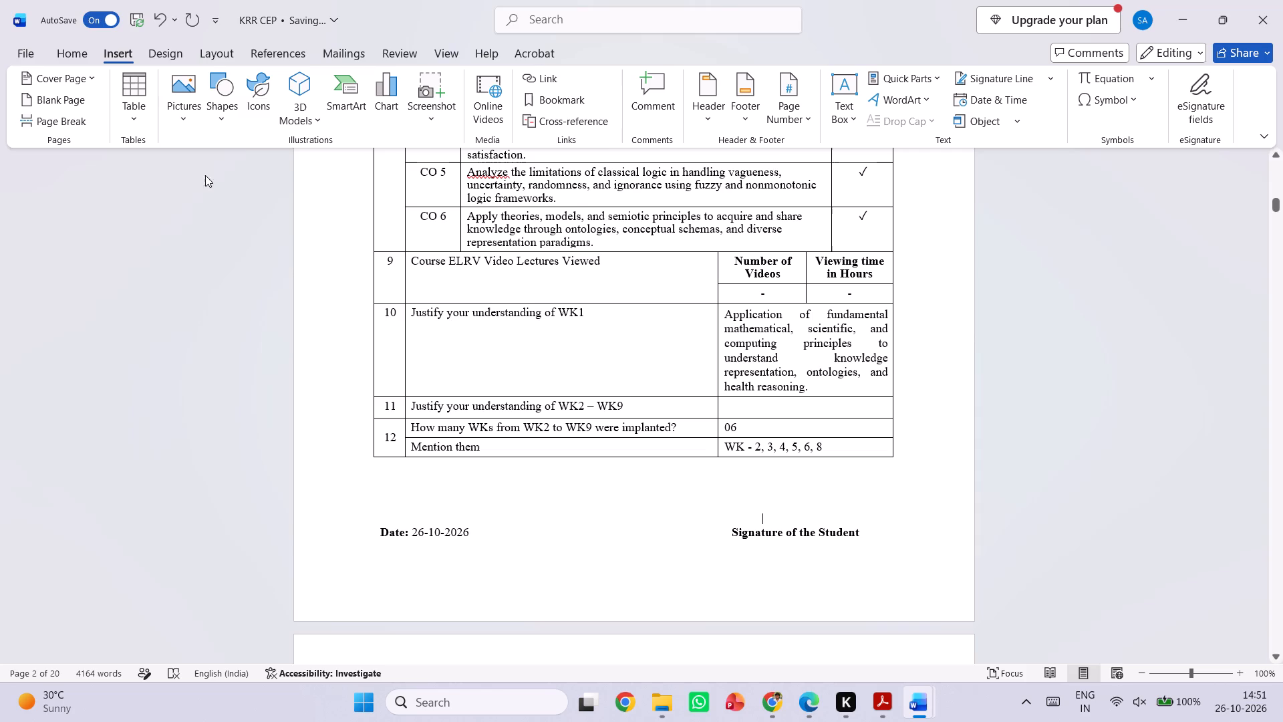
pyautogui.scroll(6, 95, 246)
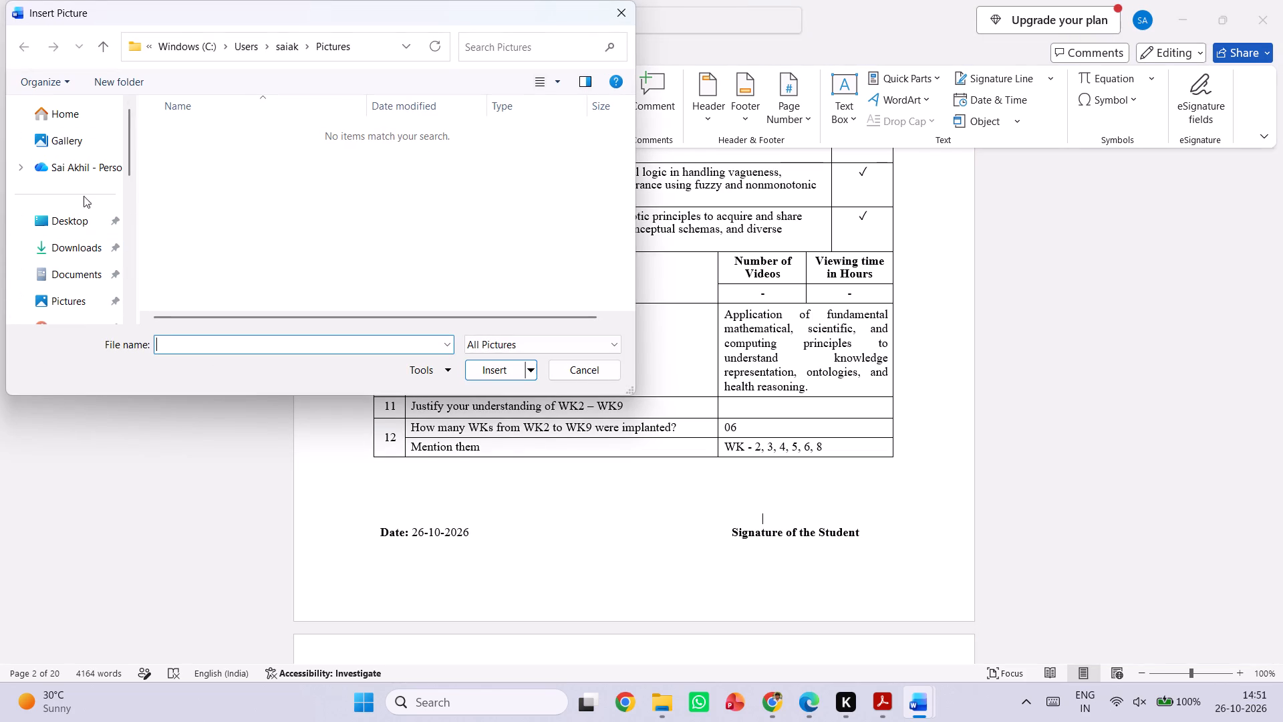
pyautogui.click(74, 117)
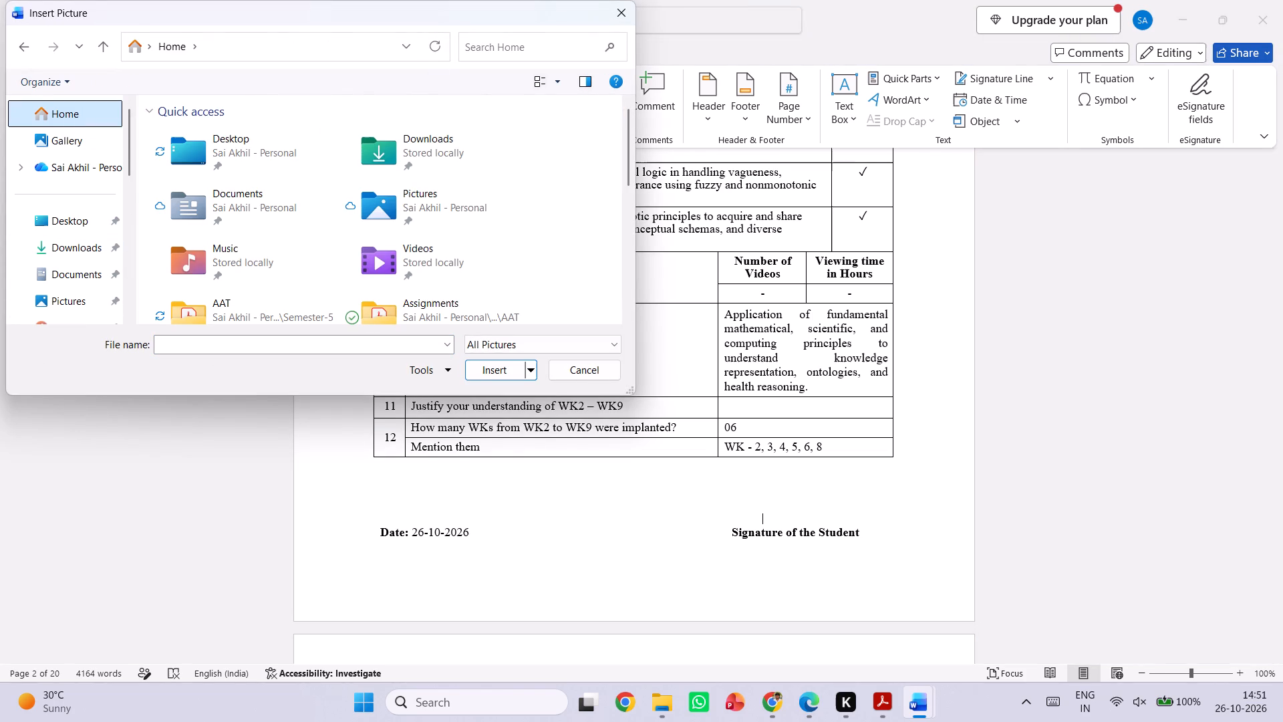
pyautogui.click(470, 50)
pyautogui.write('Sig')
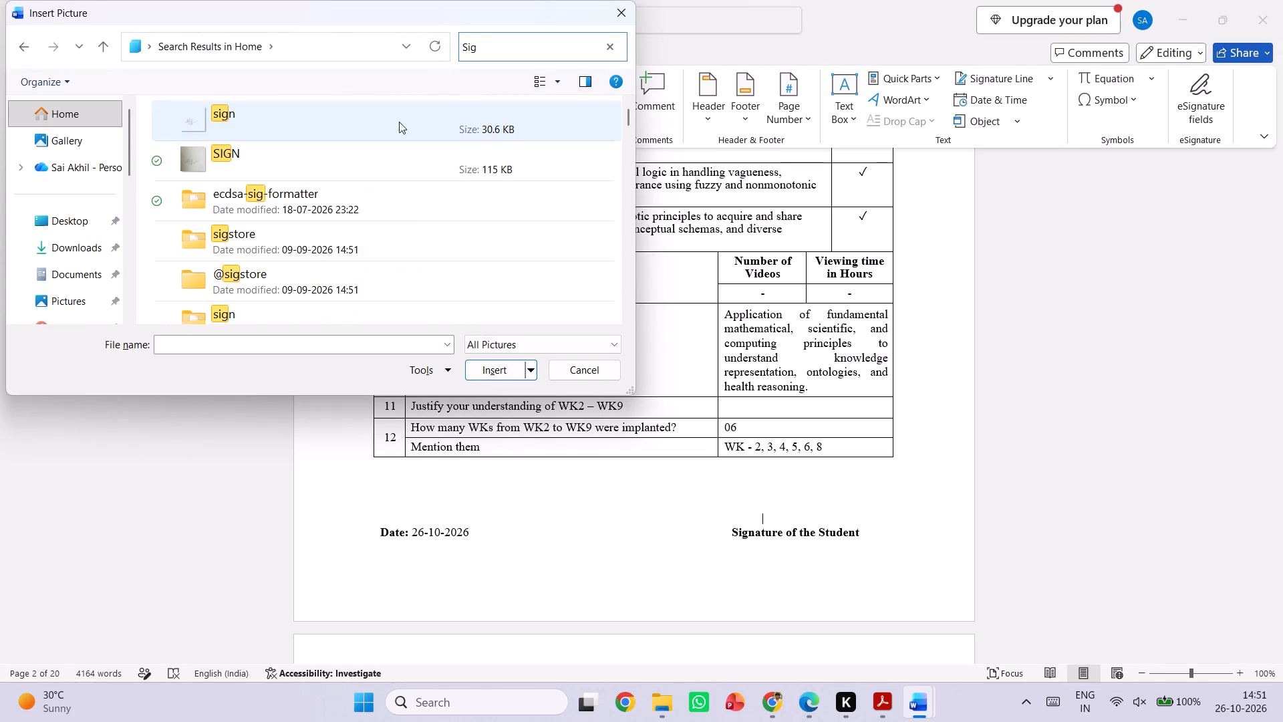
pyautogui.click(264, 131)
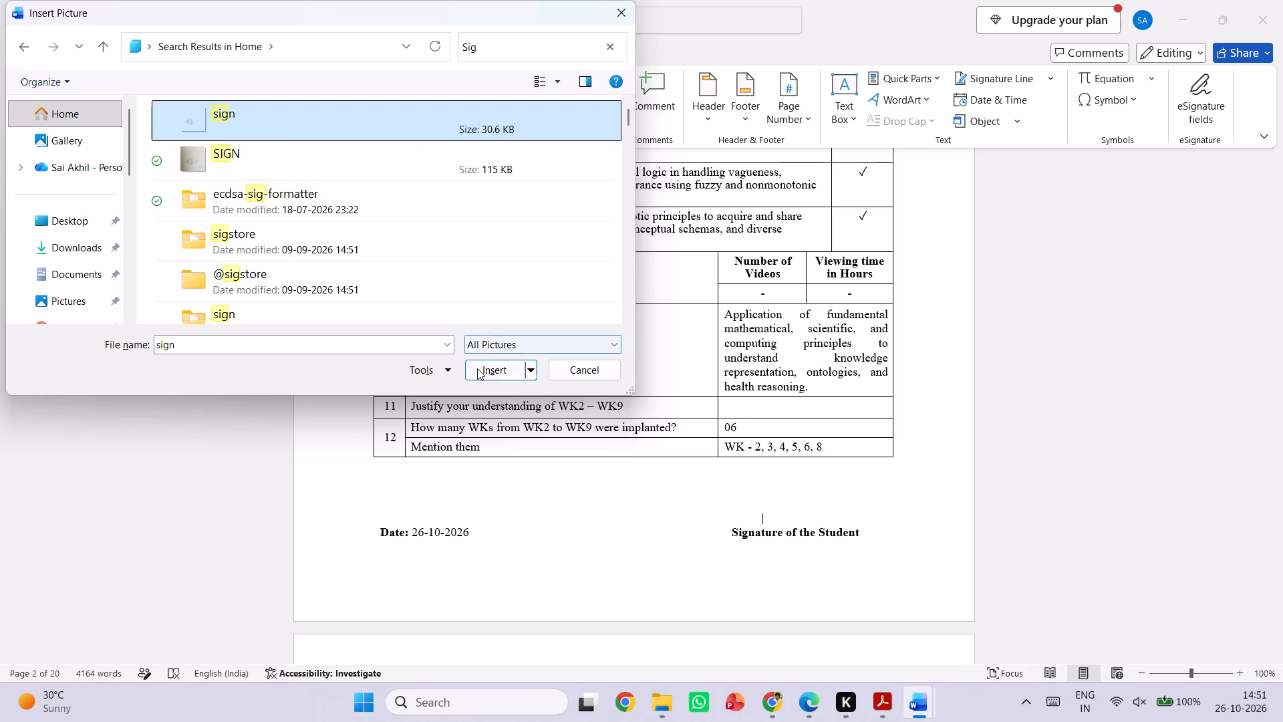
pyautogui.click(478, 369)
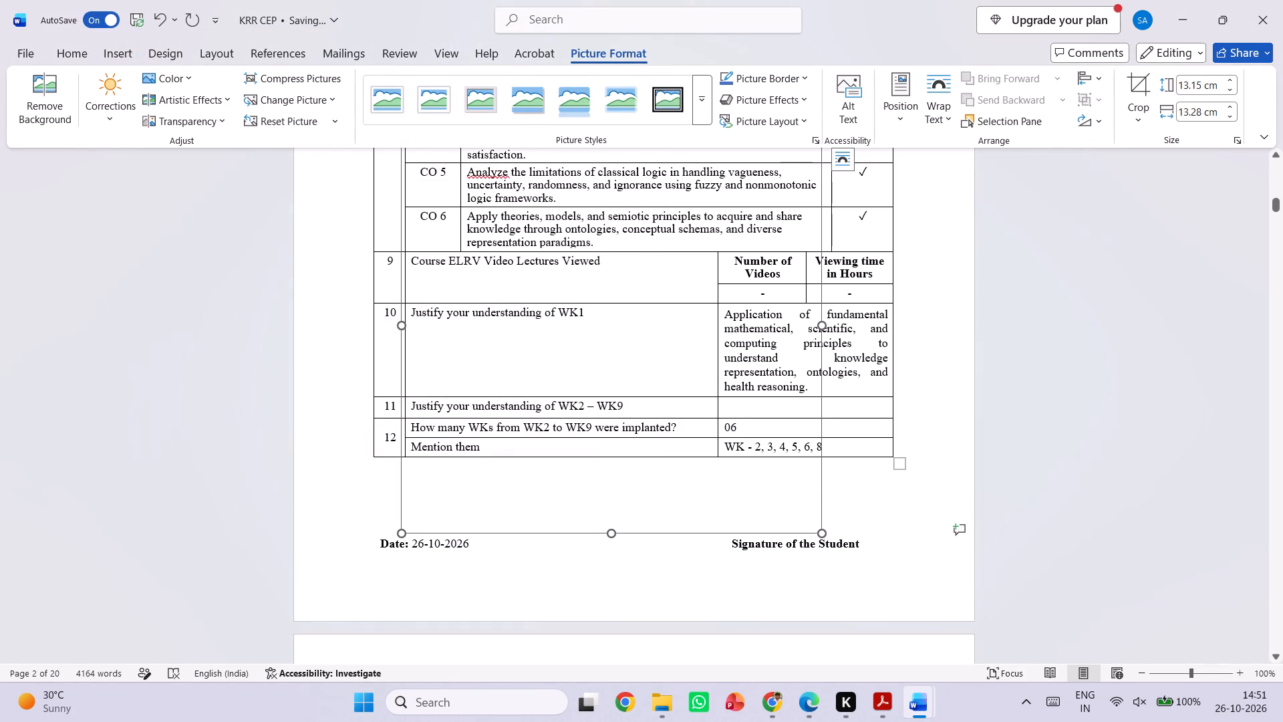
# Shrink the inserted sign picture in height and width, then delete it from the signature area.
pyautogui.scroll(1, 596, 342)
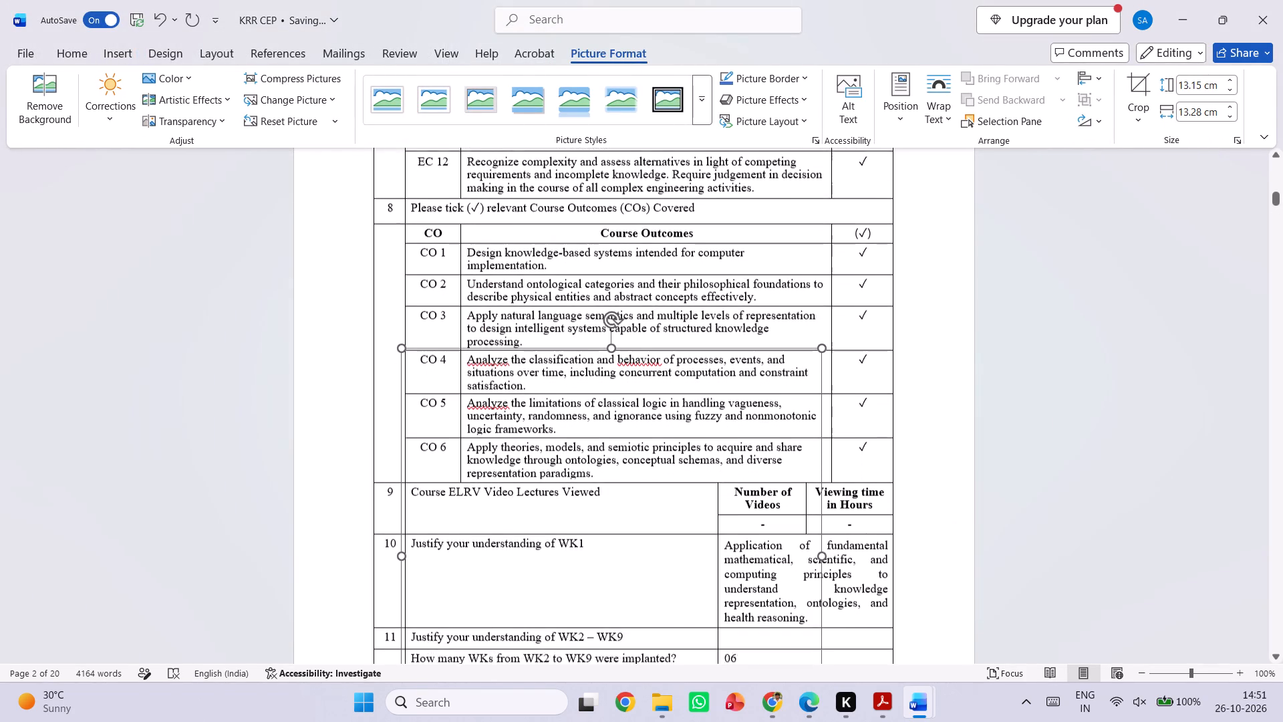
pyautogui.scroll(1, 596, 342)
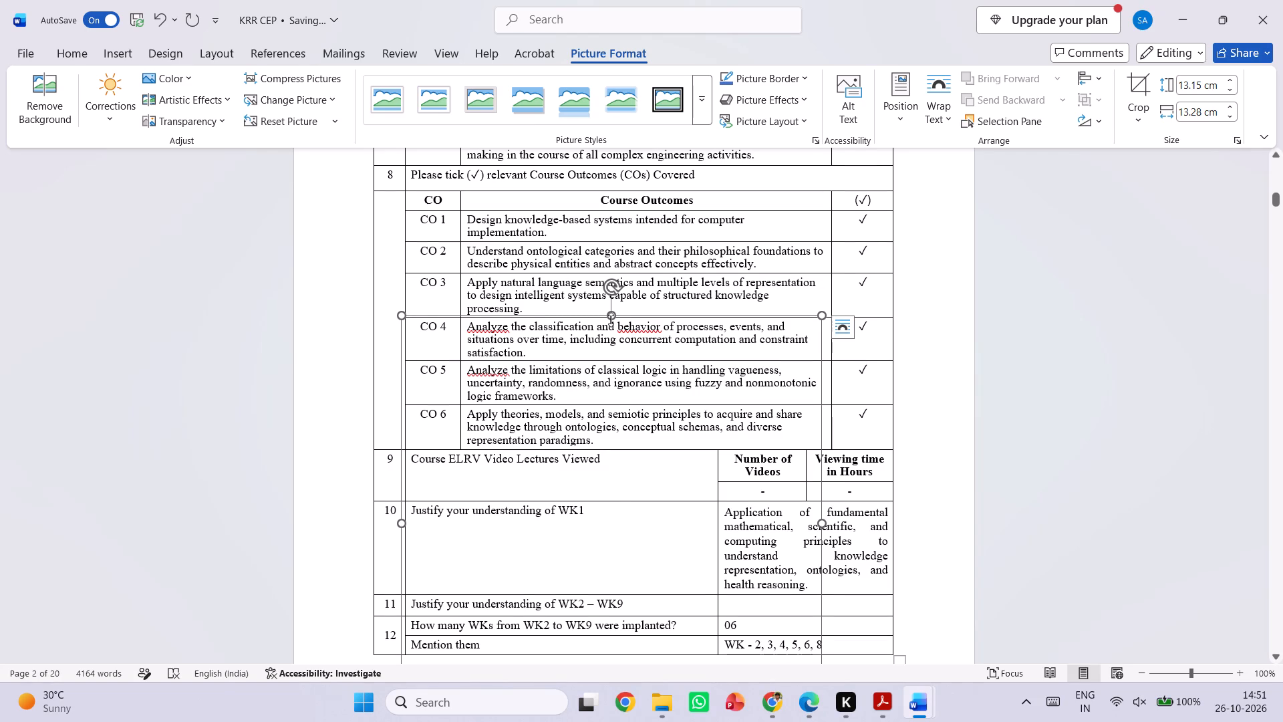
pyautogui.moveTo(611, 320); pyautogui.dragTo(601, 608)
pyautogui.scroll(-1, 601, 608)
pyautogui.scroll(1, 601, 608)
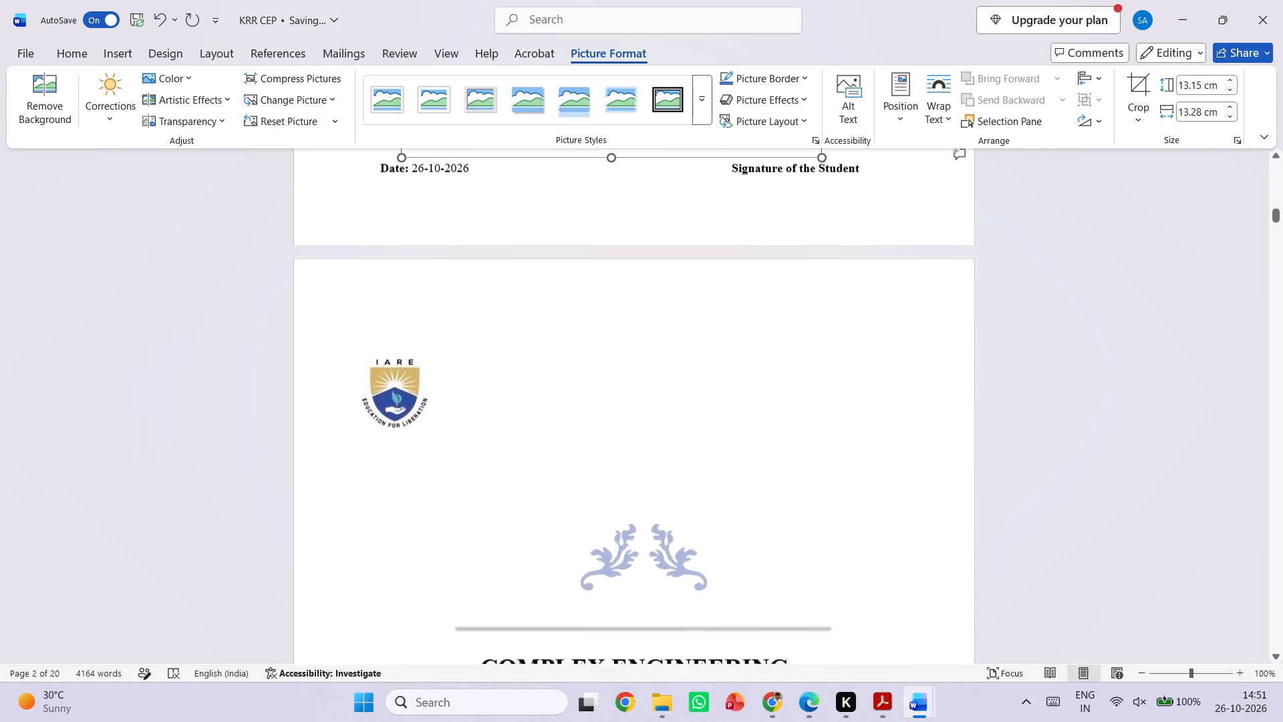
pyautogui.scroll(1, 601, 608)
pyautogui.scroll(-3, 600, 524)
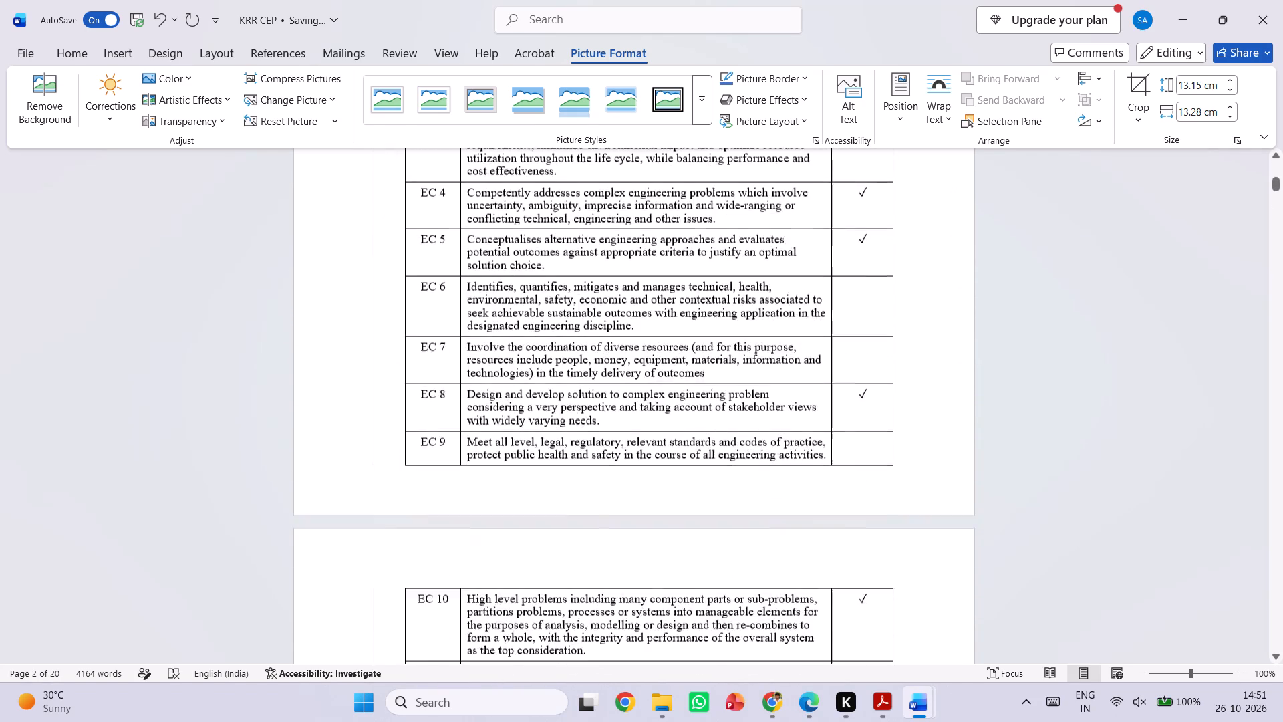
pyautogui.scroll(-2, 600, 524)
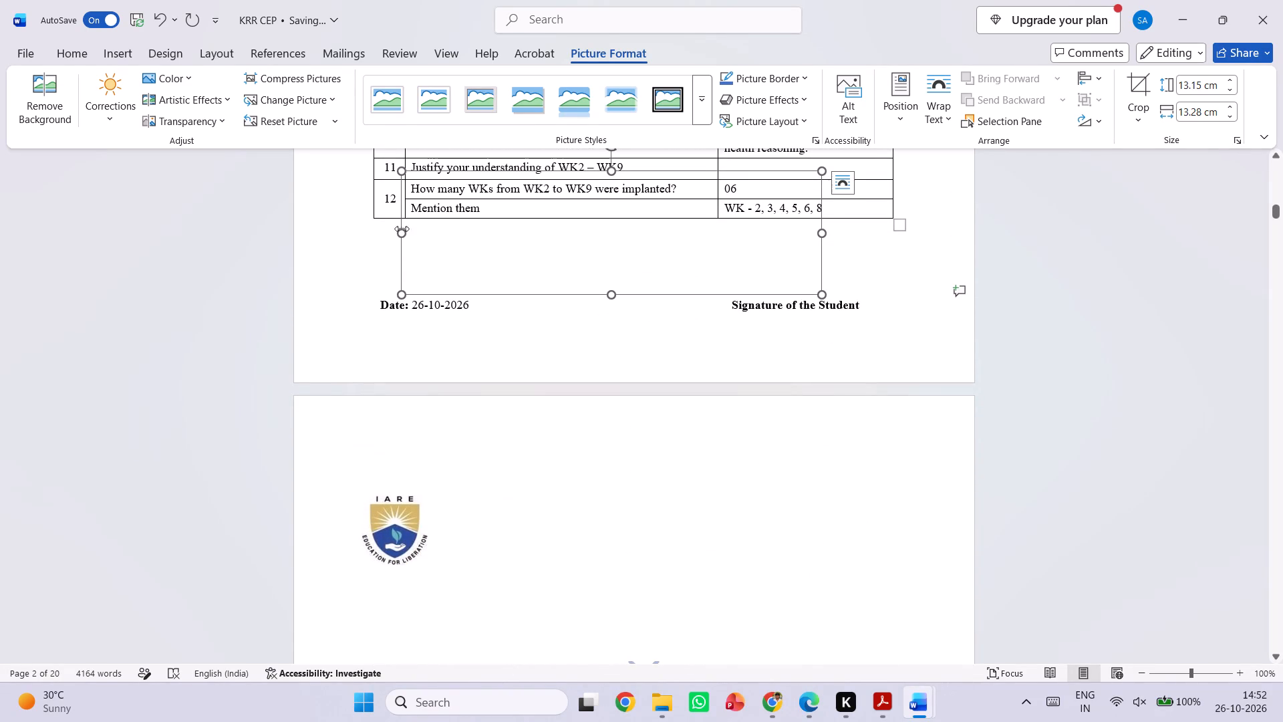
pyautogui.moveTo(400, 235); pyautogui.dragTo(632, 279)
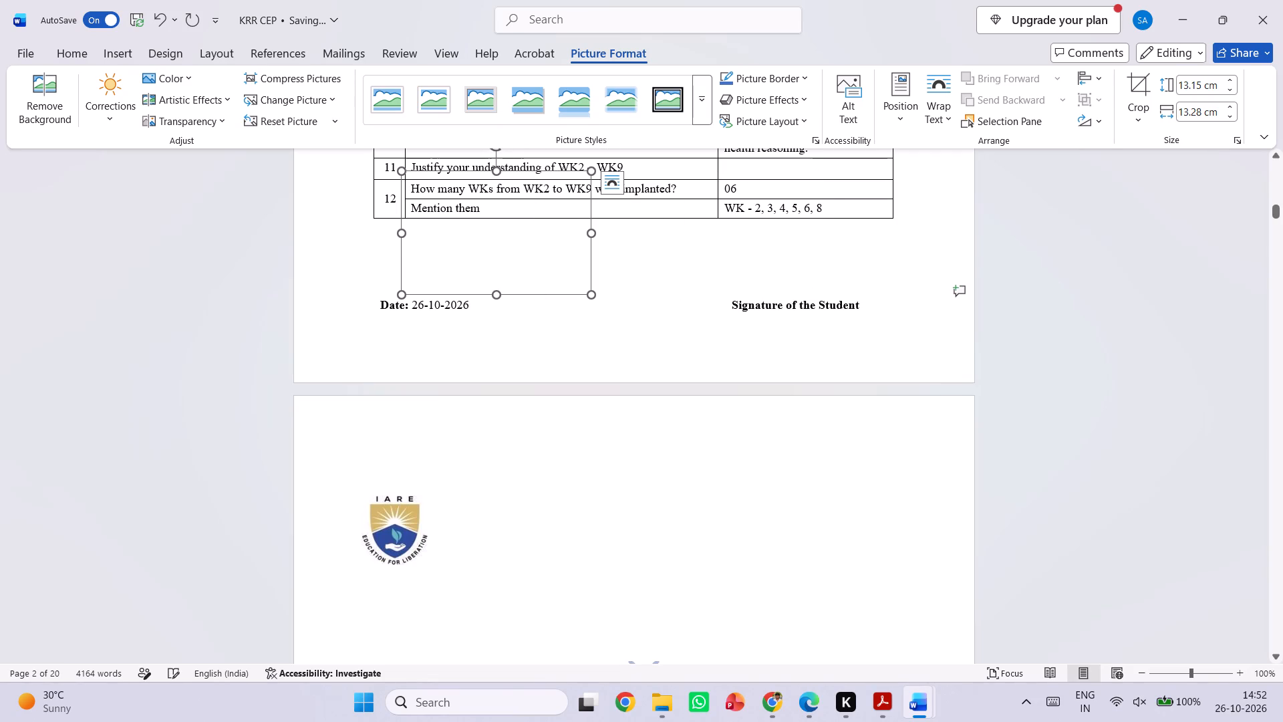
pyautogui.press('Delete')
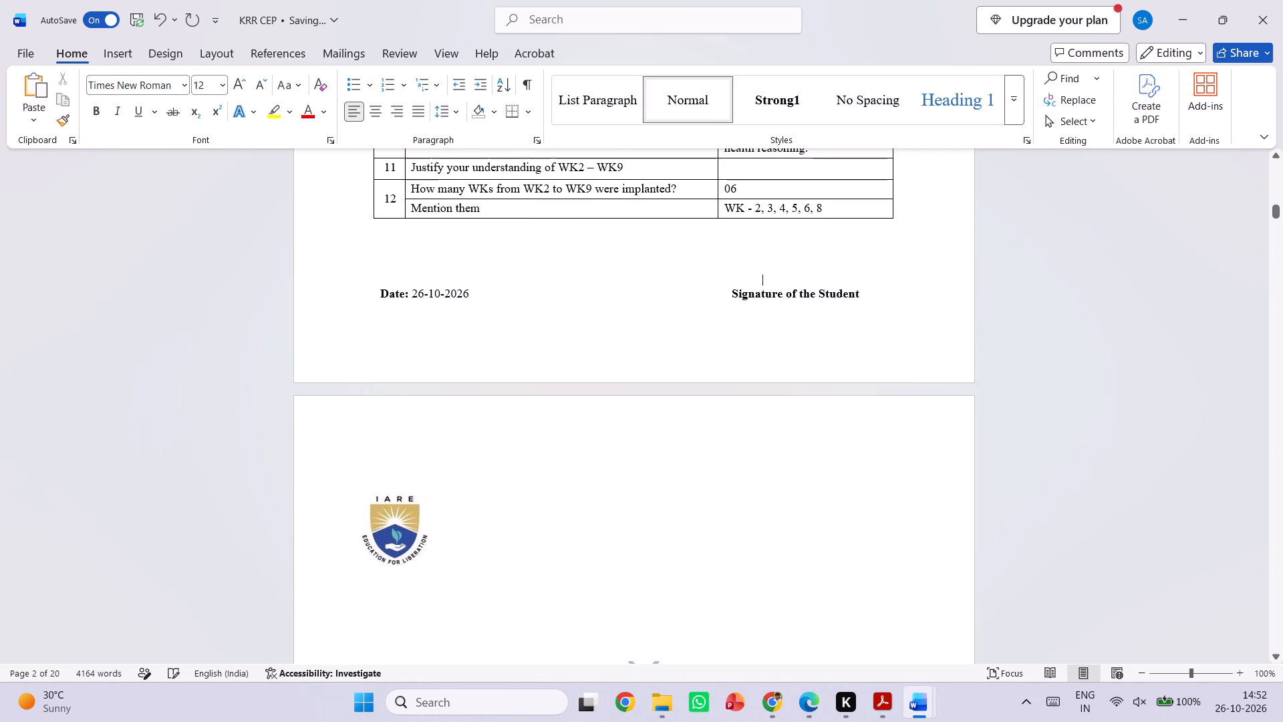
# Search this device for Sign and insert the 115 KB SIGN picture above the Signature of the Student line.
pyautogui.click(120, 46)
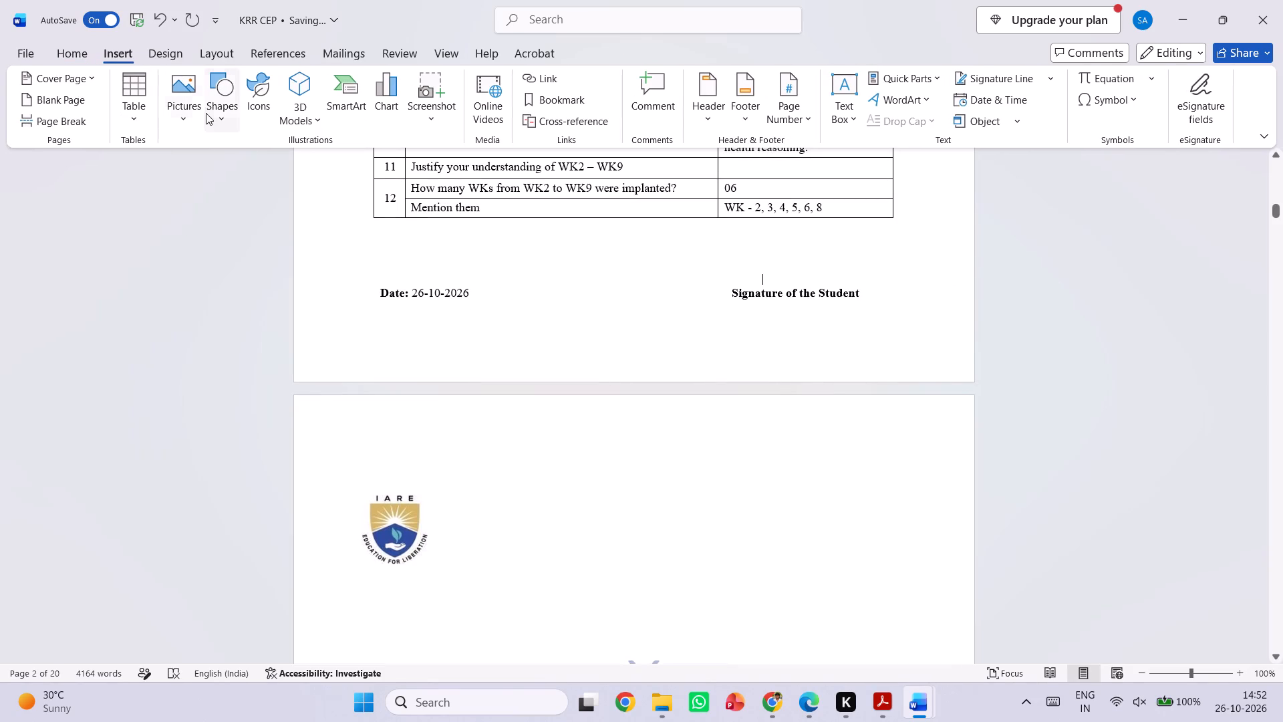
pyautogui.click(192, 117)
pyautogui.click(202, 170)
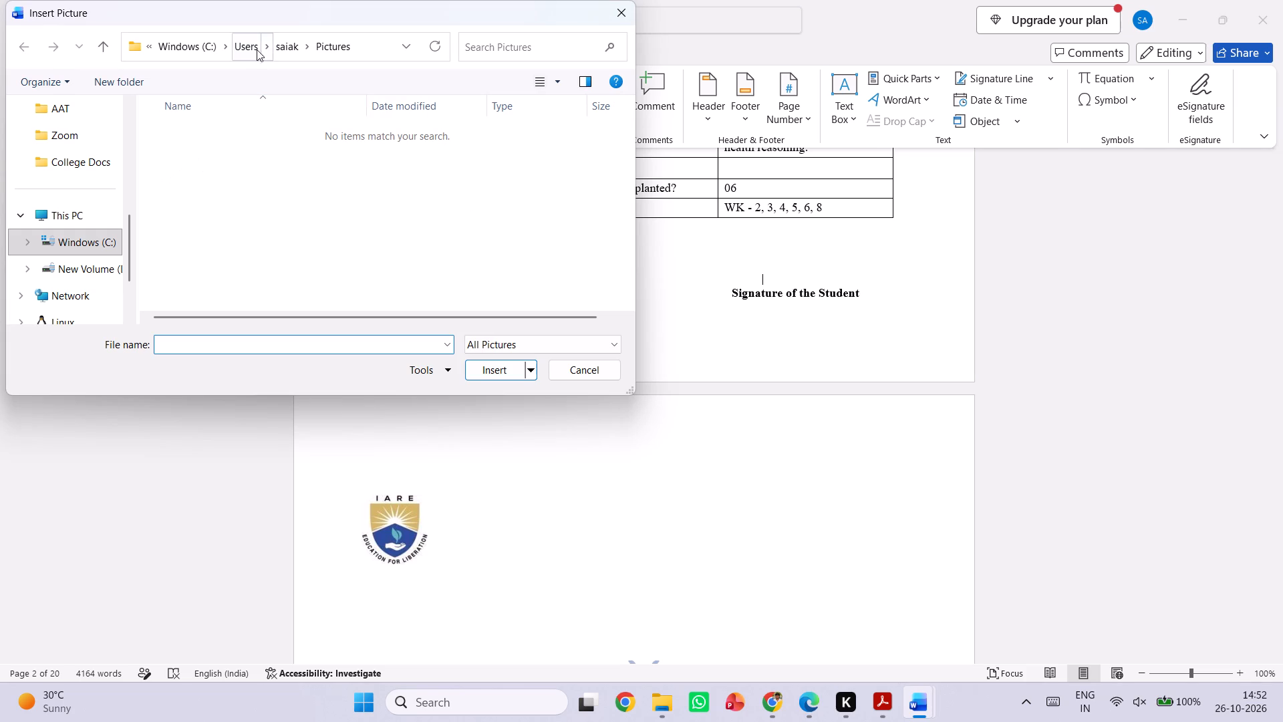
pyautogui.scroll(3, 79, 122)
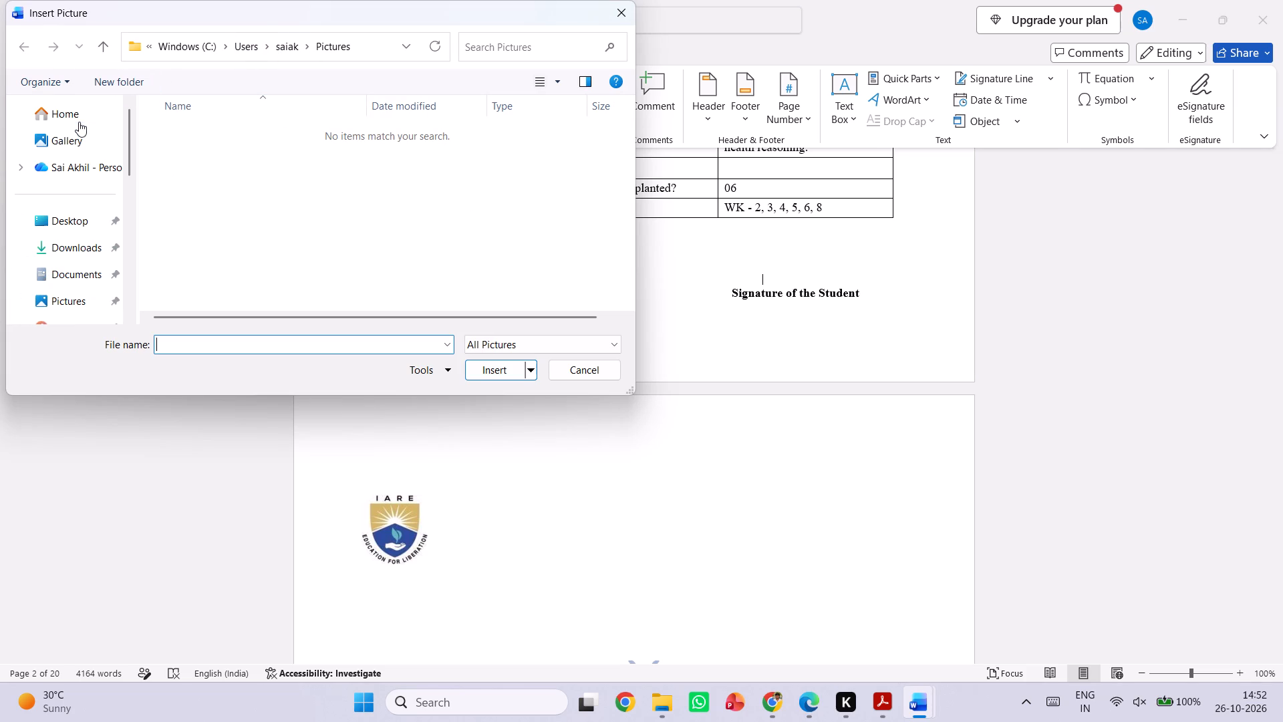
pyautogui.click(74, 118)
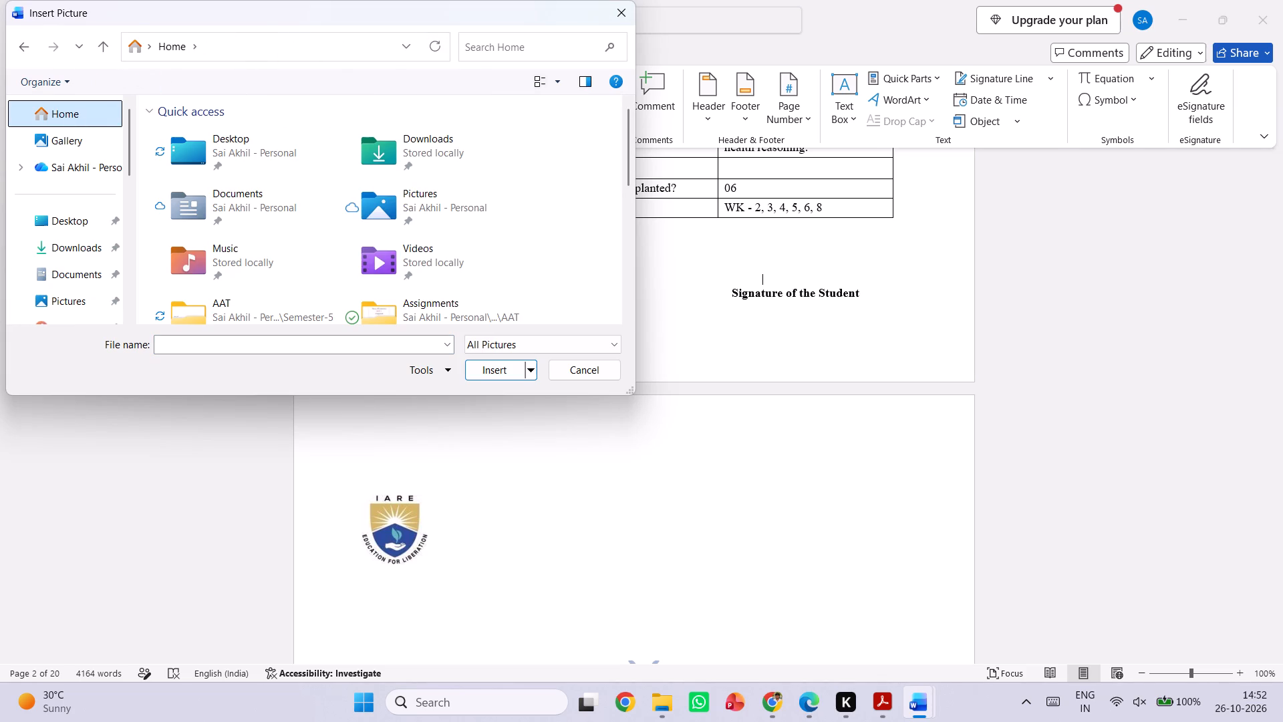
pyautogui.click(478, 50)
pyautogui.write('Si')
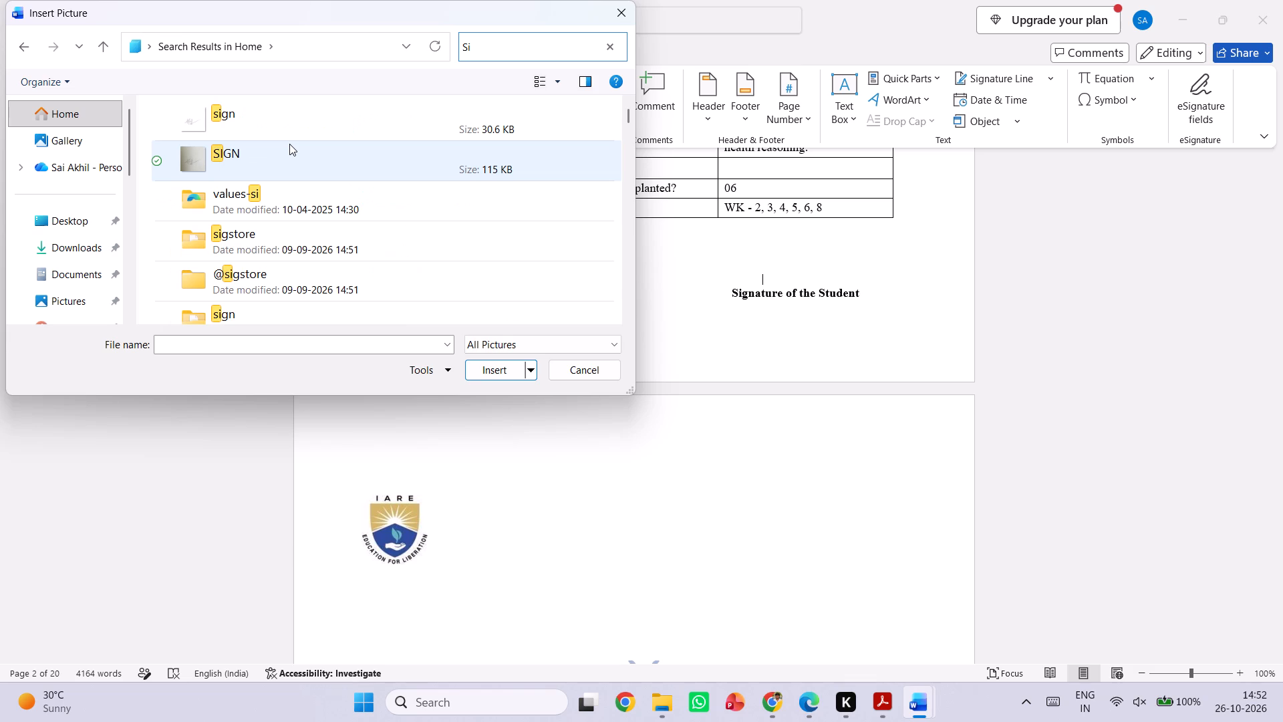
pyautogui.write('gn')
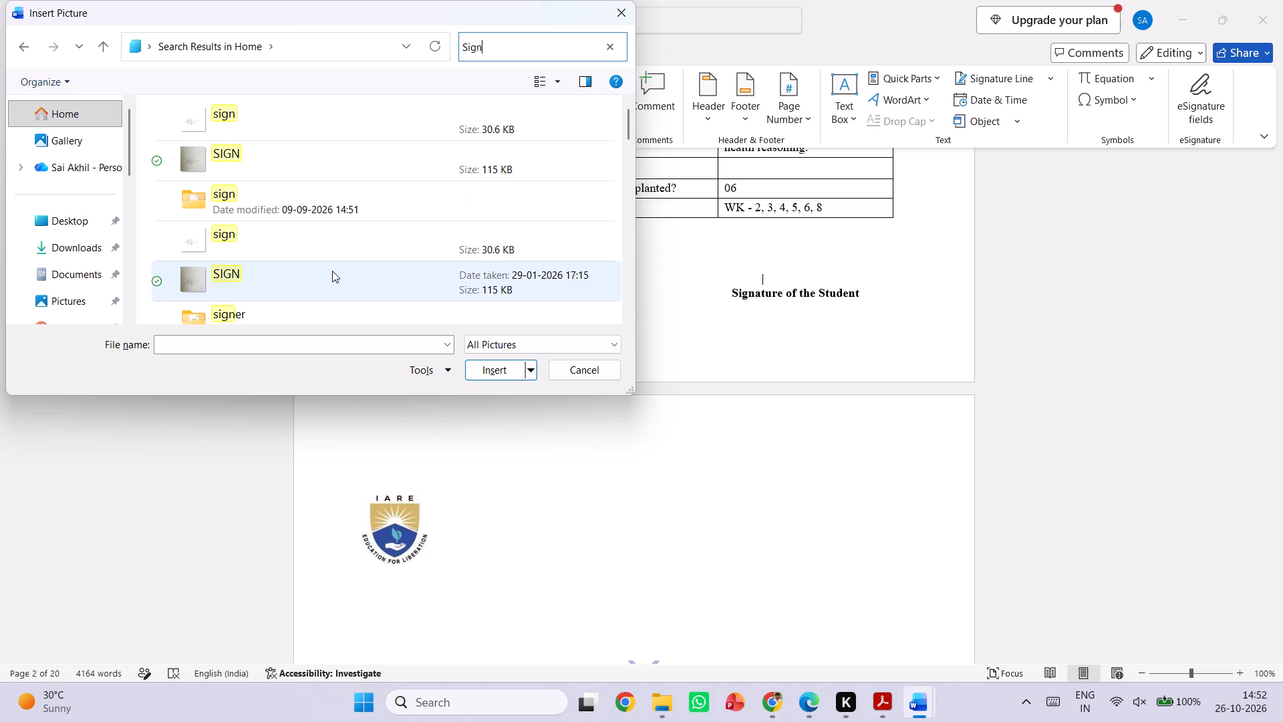
pyautogui.click(289, 148)
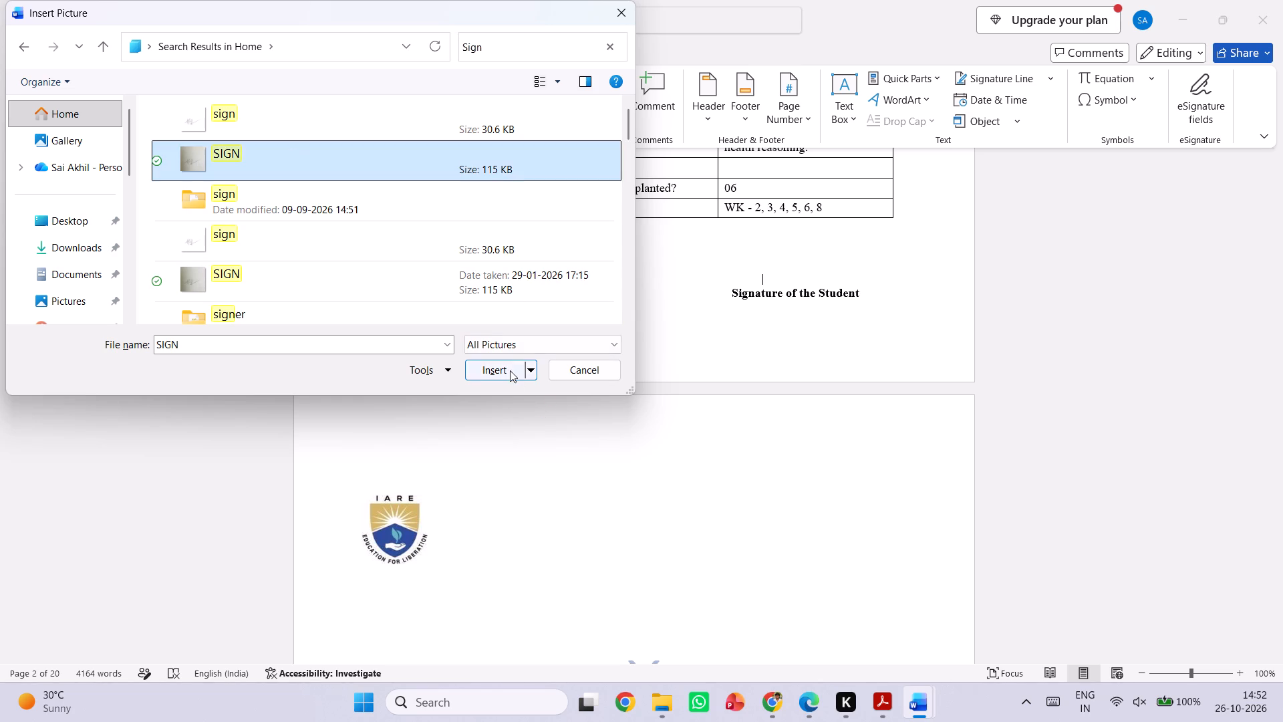
pyautogui.click(509, 370)
# Resize the SIGN picture above the date and signature line to about 1.8 cm high and 6.7 cm wide.
pyautogui.scroll(-2, 724, 583)
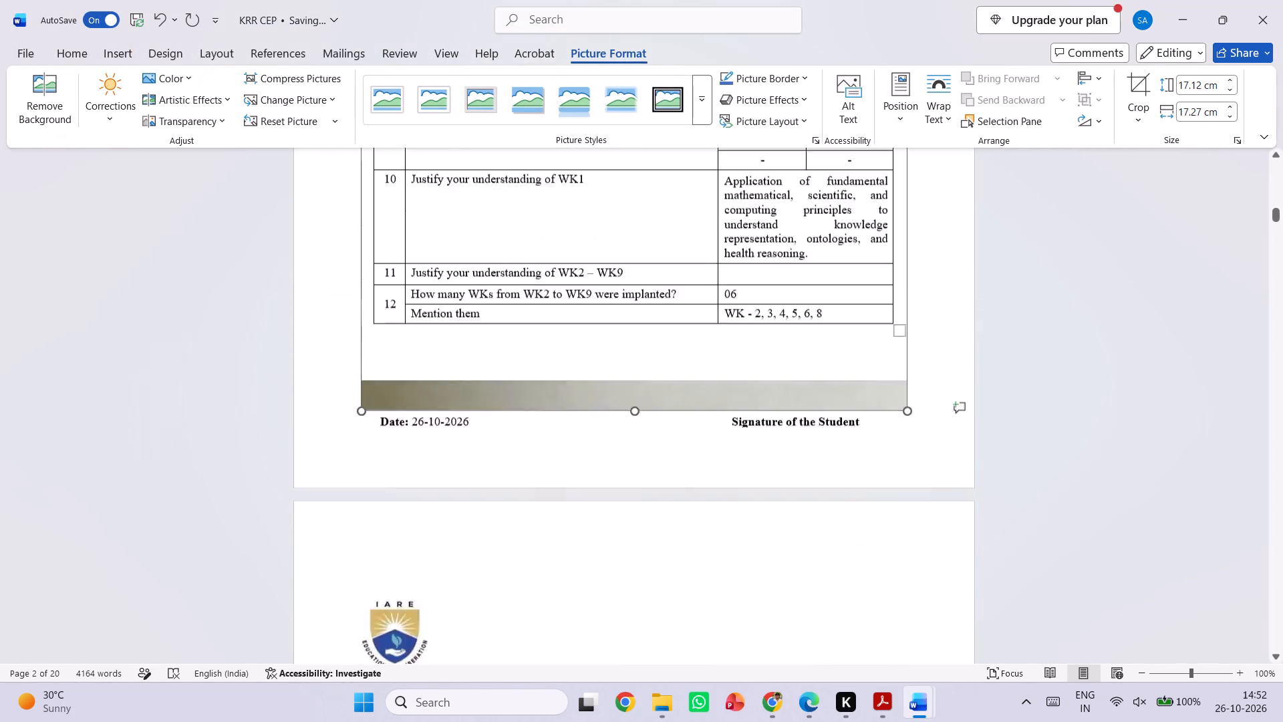
pyautogui.scroll(-2, 724, 583)
pyautogui.scroll(2, 724, 583)
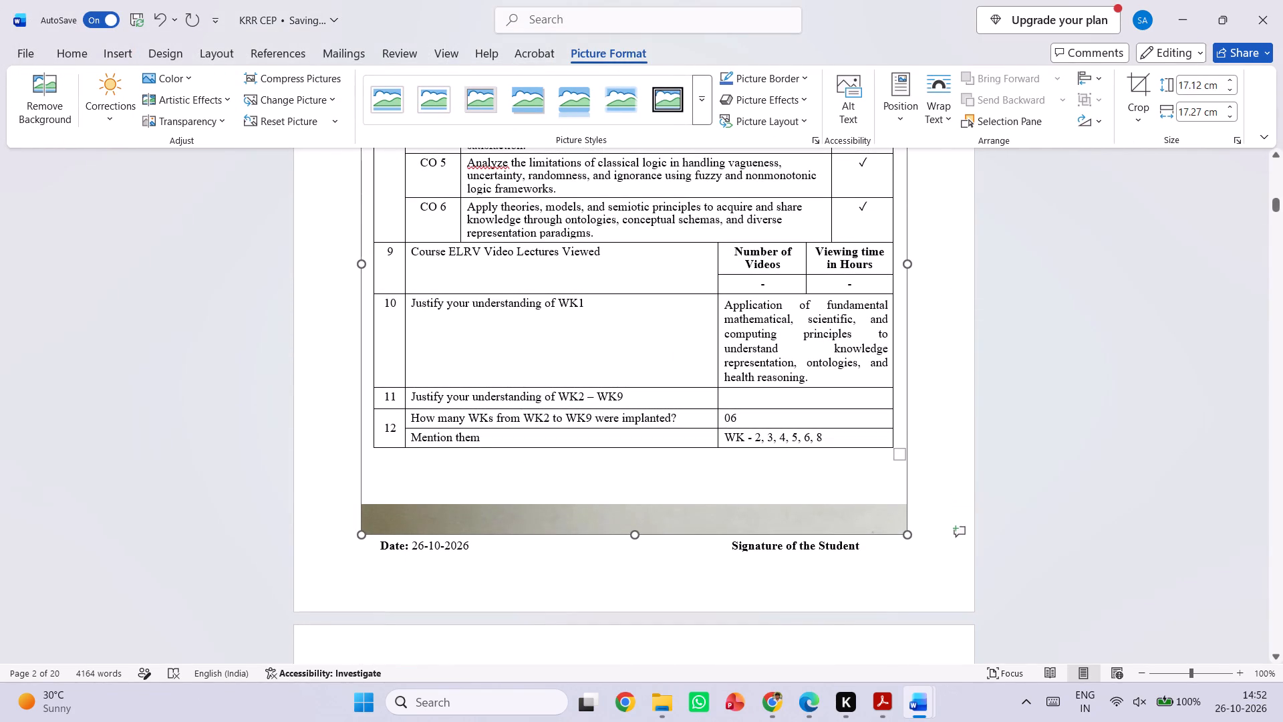
pyautogui.scroll(1, 753, 446)
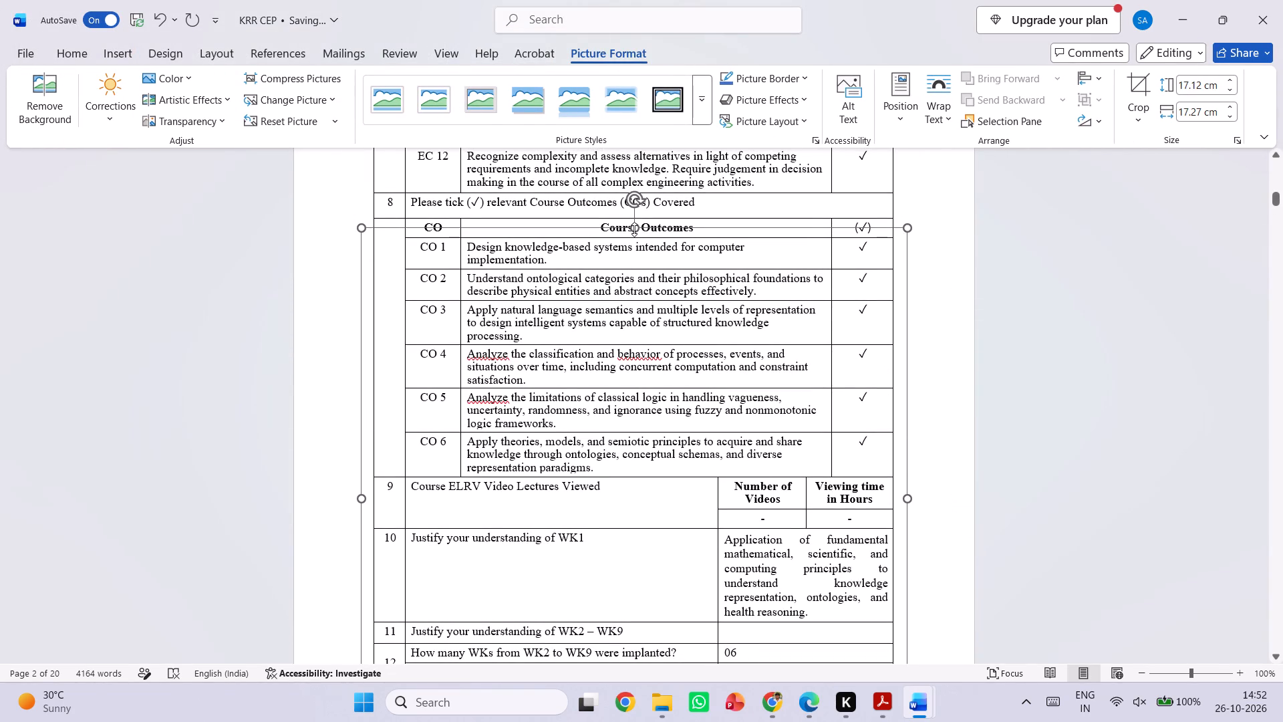
pyautogui.moveTo(634, 229); pyautogui.dragTo(620, 635)
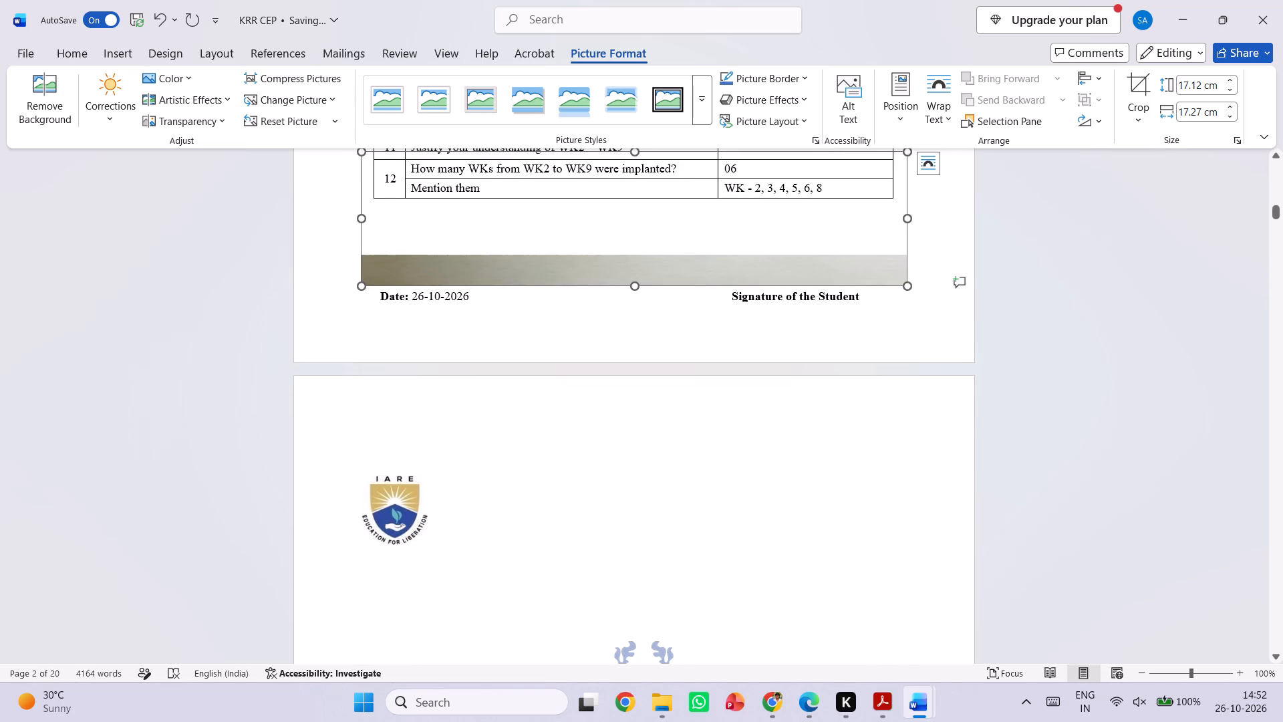
pyautogui.scroll(1, 594, 331)
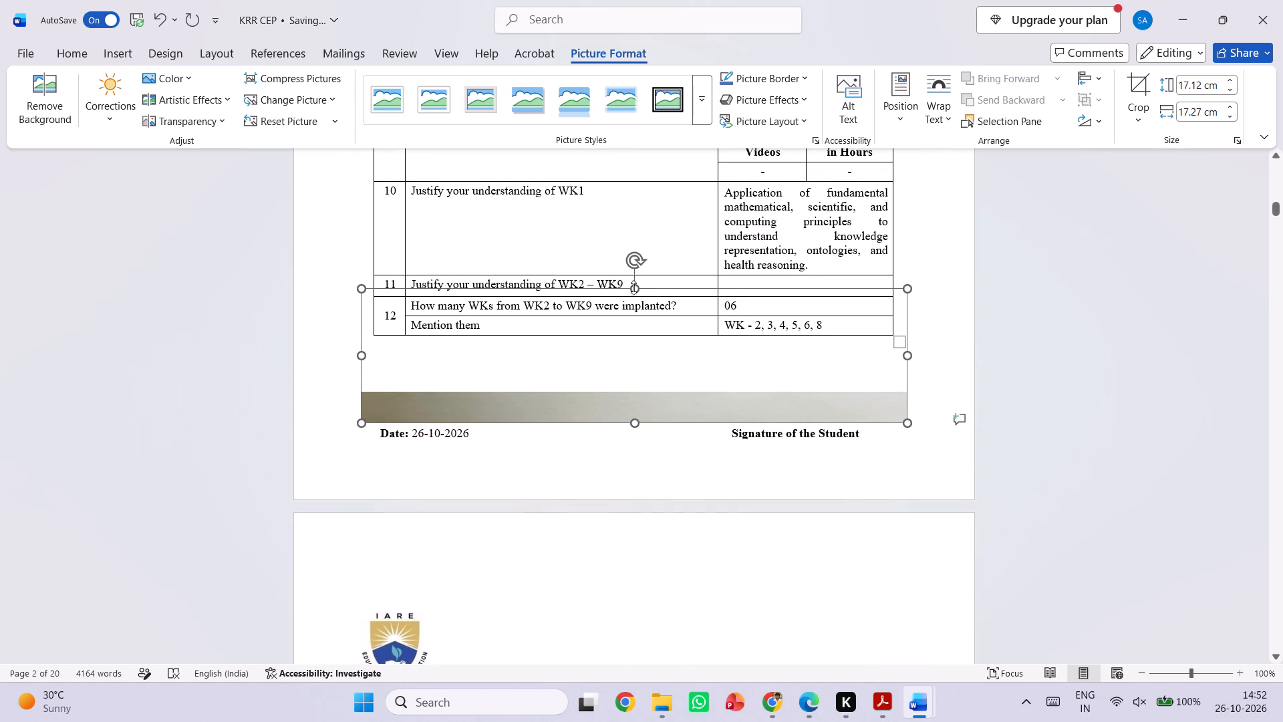
pyautogui.moveTo(633, 287); pyautogui.dragTo(619, 395)
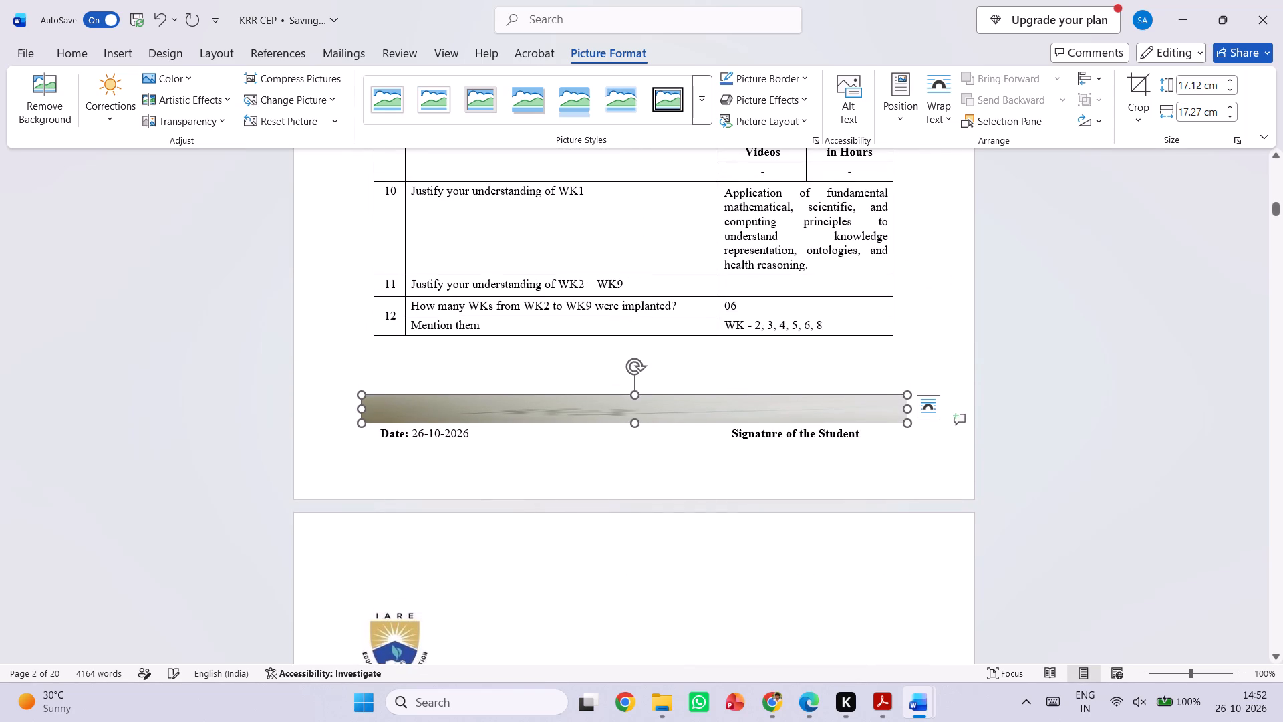
pyautogui.moveTo(362, 412); pyautogui.dragTo(600, 434)
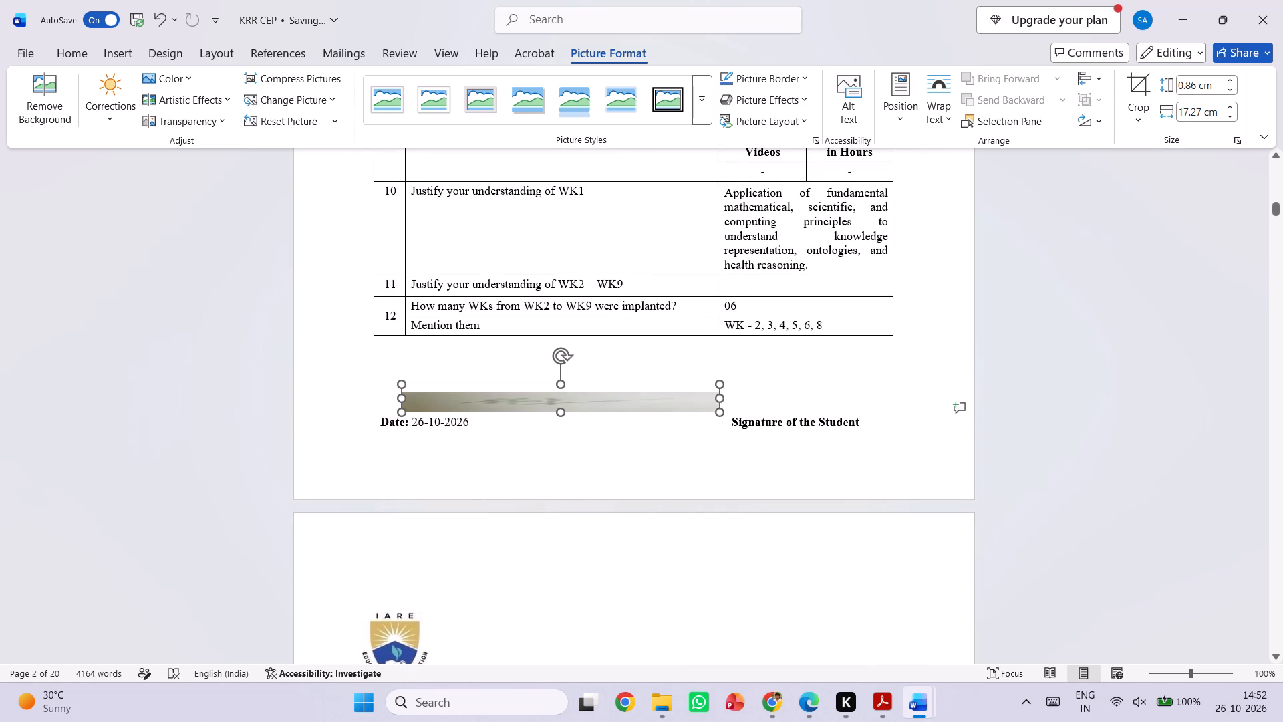
pyautogui.moveTo(600, 434); pyautogui.dragTo(694, 438)
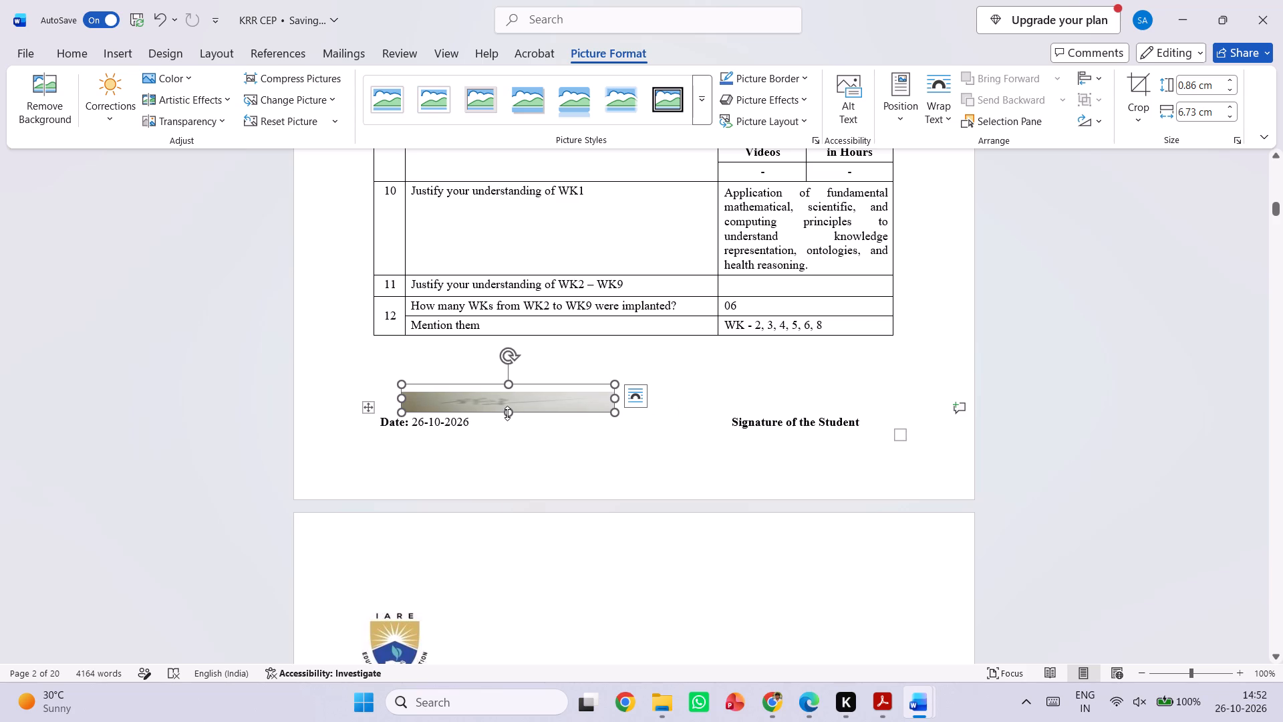
pyautogui.moveTo(507, 413); pyautogui.dragTo(508, 441)
pyautogui.scroll(1, 704, 318)
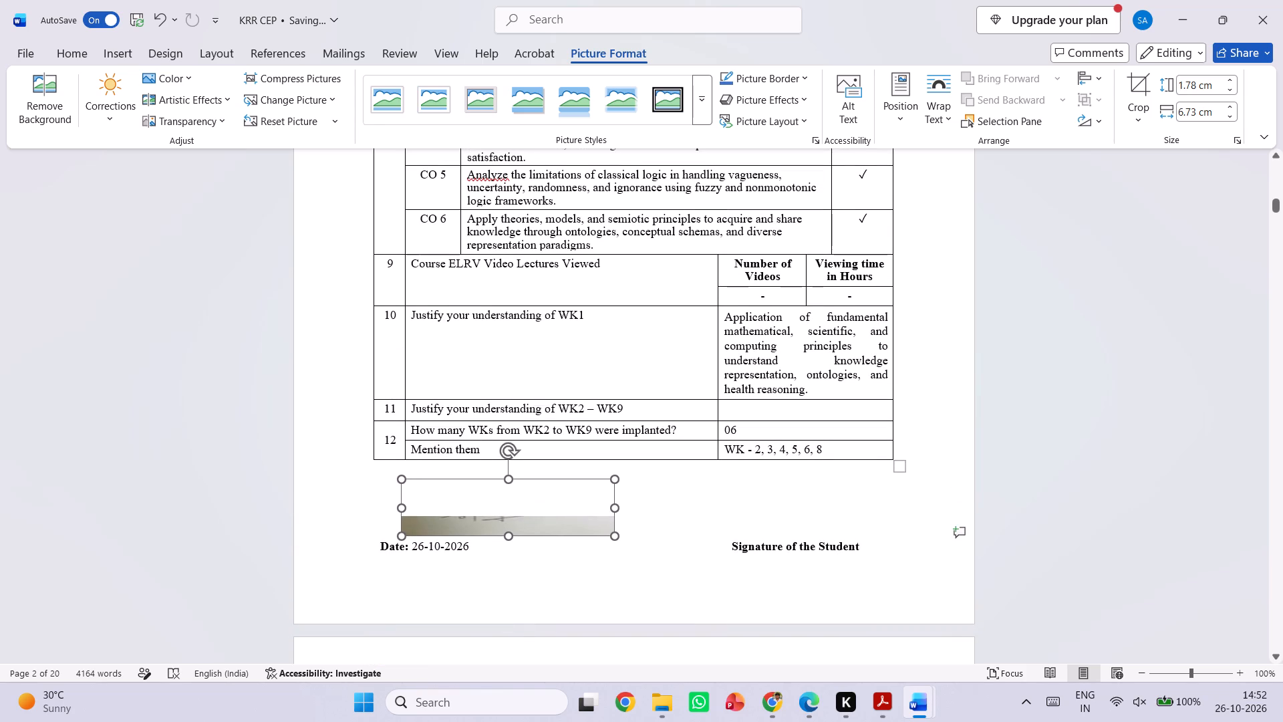
# Delete the WK1 justification text in row 10 of the self-assessment form.
pyautogui.moveTo(811, 392); pyautogui.dragTo(730, 314)
pyautogui.press('BackSpace')
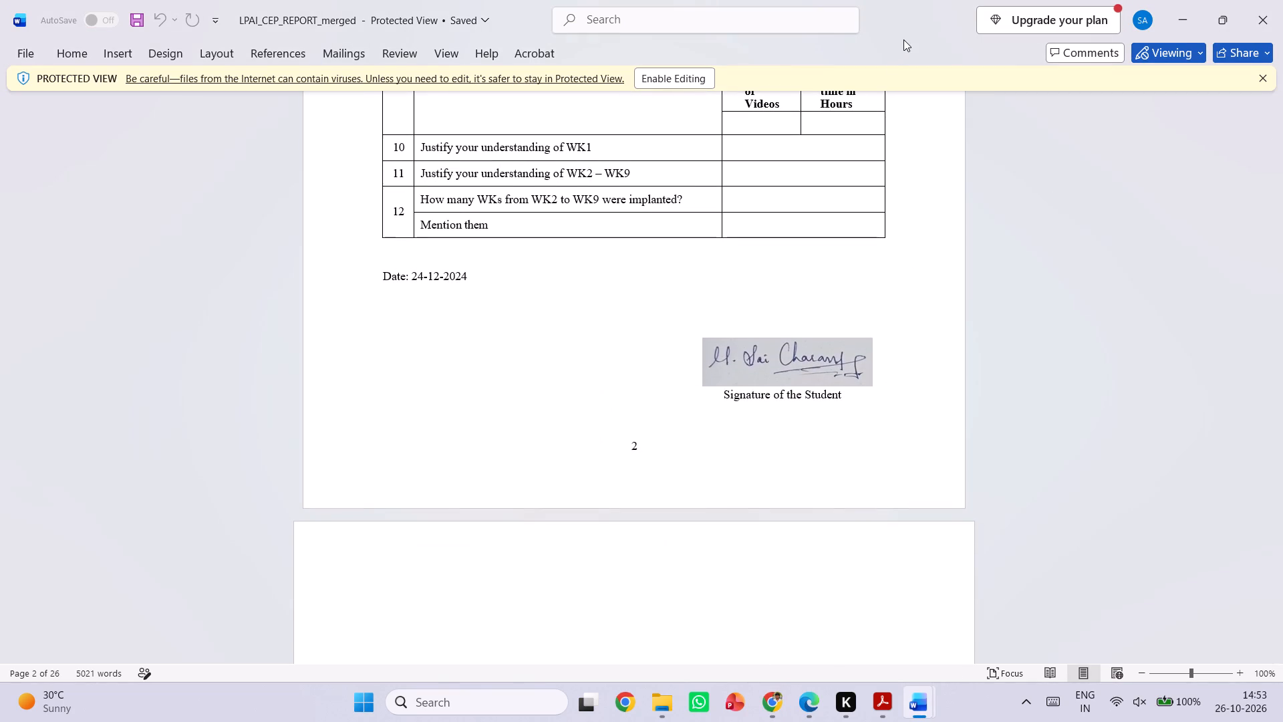
# Close LPAI_CEP_REPORT_merged and return to the KRR CEP report.
pyautogui.click(1282, 0)
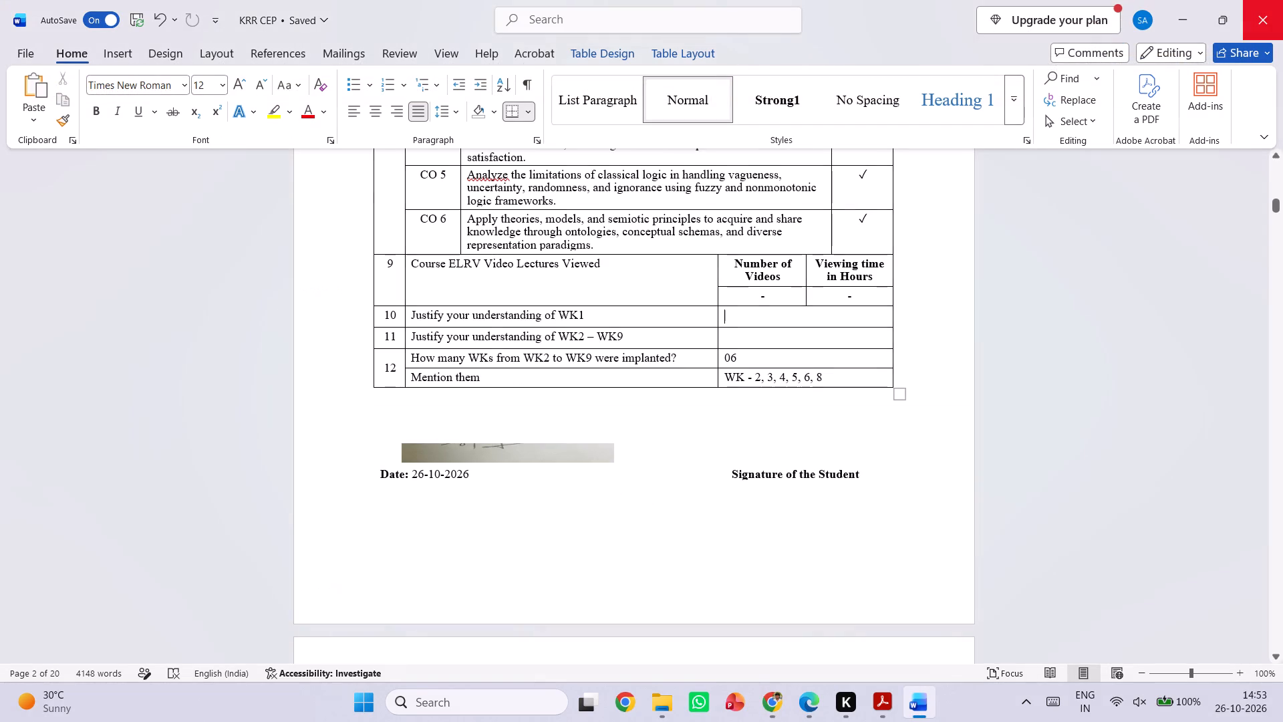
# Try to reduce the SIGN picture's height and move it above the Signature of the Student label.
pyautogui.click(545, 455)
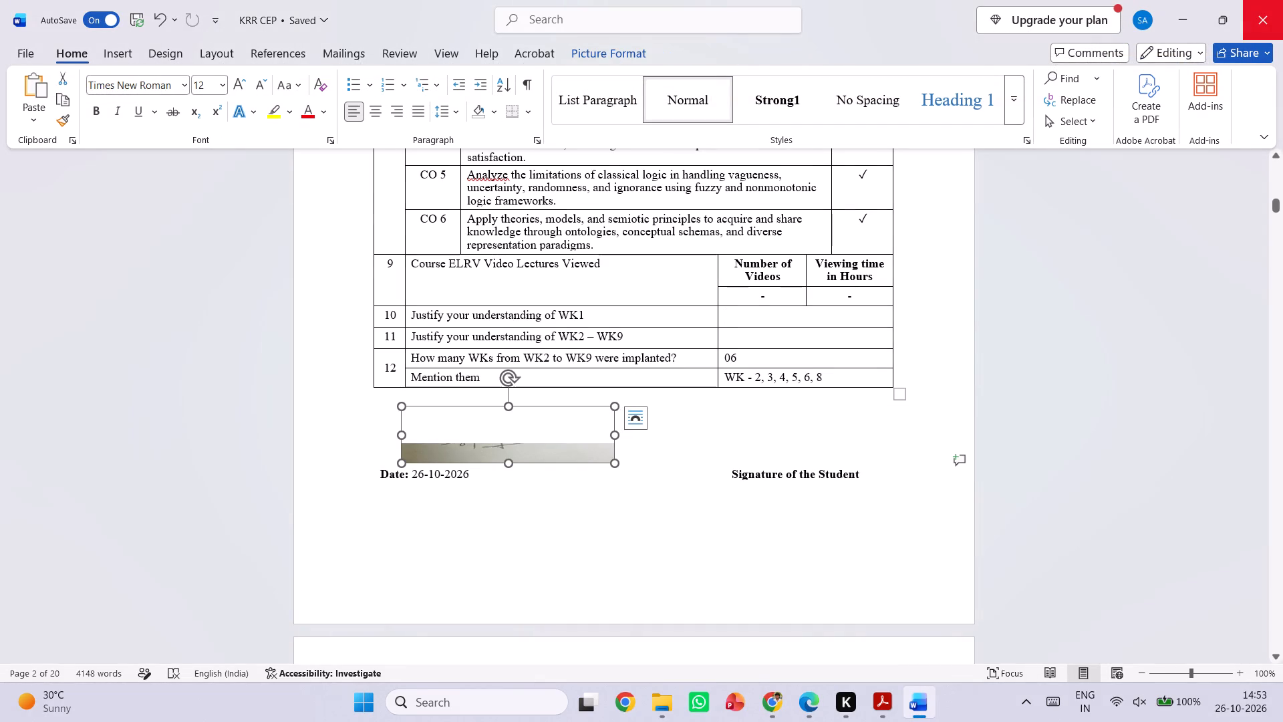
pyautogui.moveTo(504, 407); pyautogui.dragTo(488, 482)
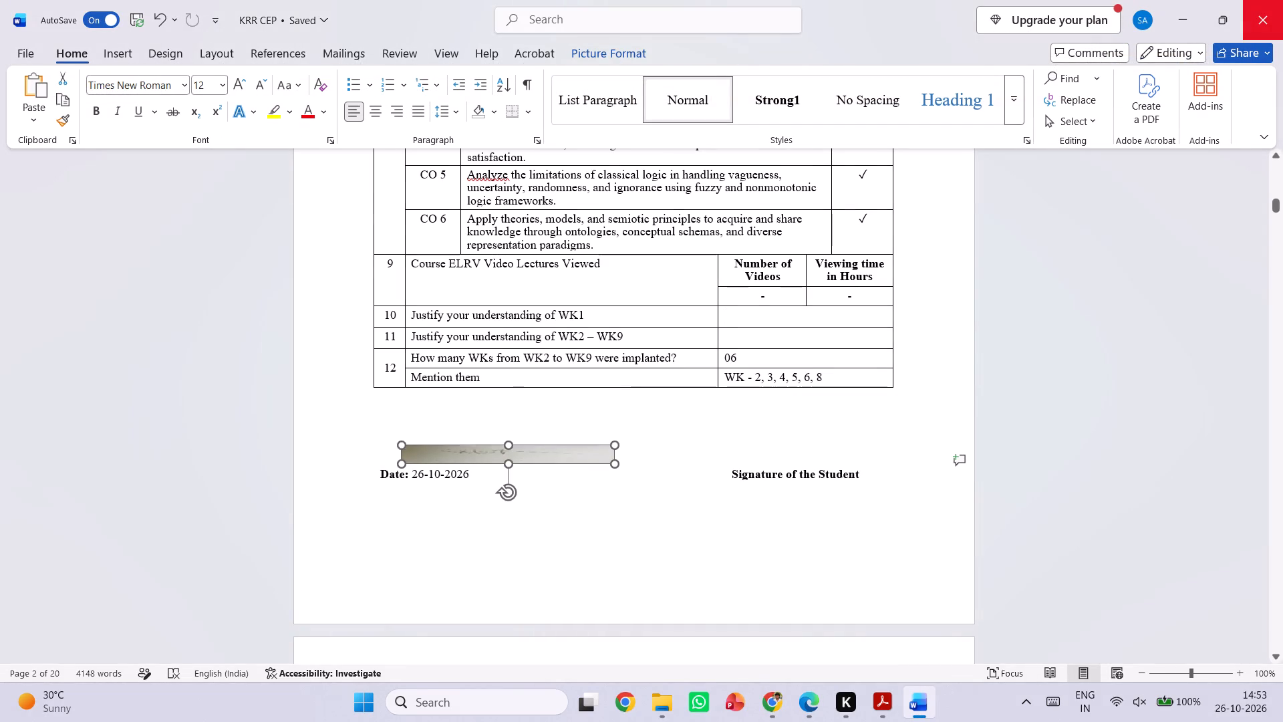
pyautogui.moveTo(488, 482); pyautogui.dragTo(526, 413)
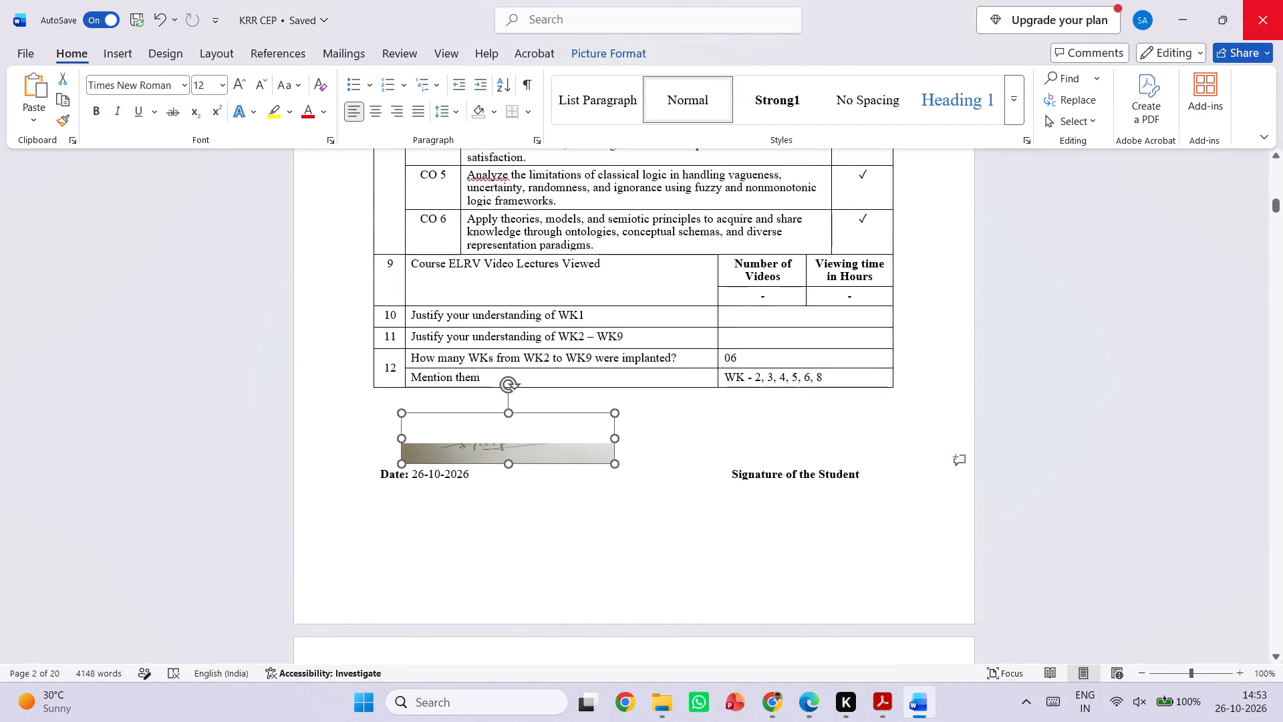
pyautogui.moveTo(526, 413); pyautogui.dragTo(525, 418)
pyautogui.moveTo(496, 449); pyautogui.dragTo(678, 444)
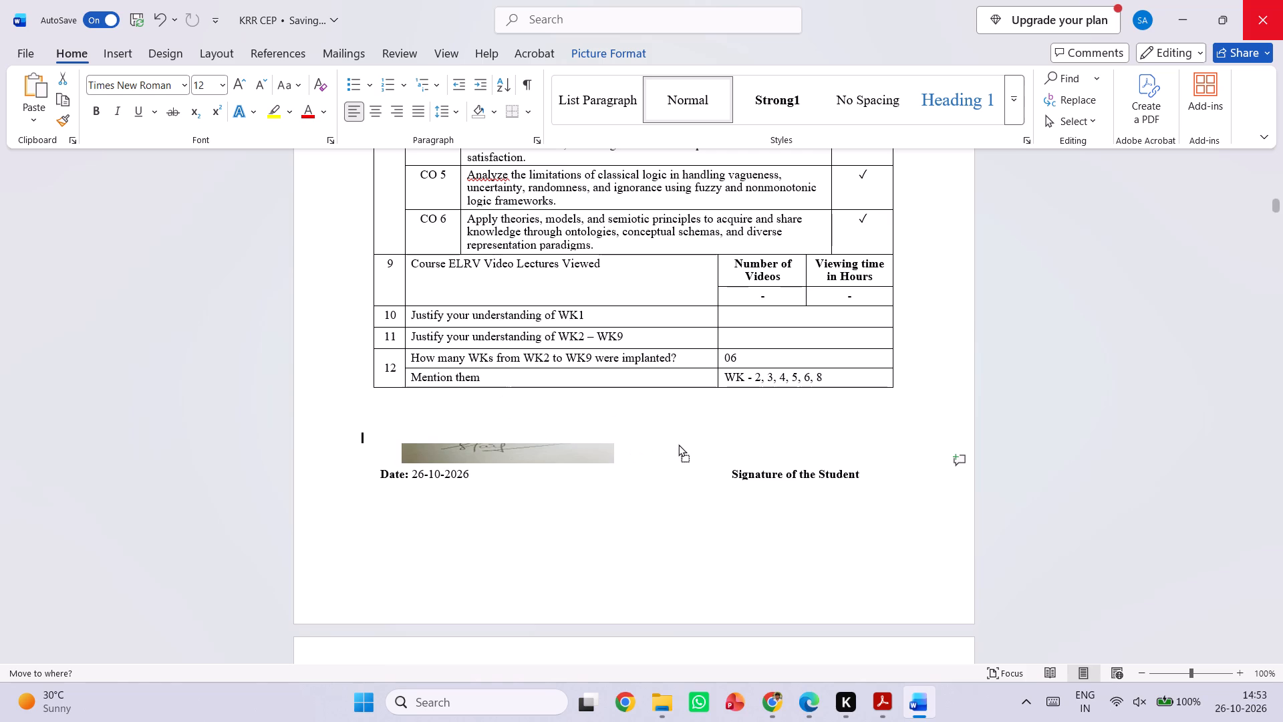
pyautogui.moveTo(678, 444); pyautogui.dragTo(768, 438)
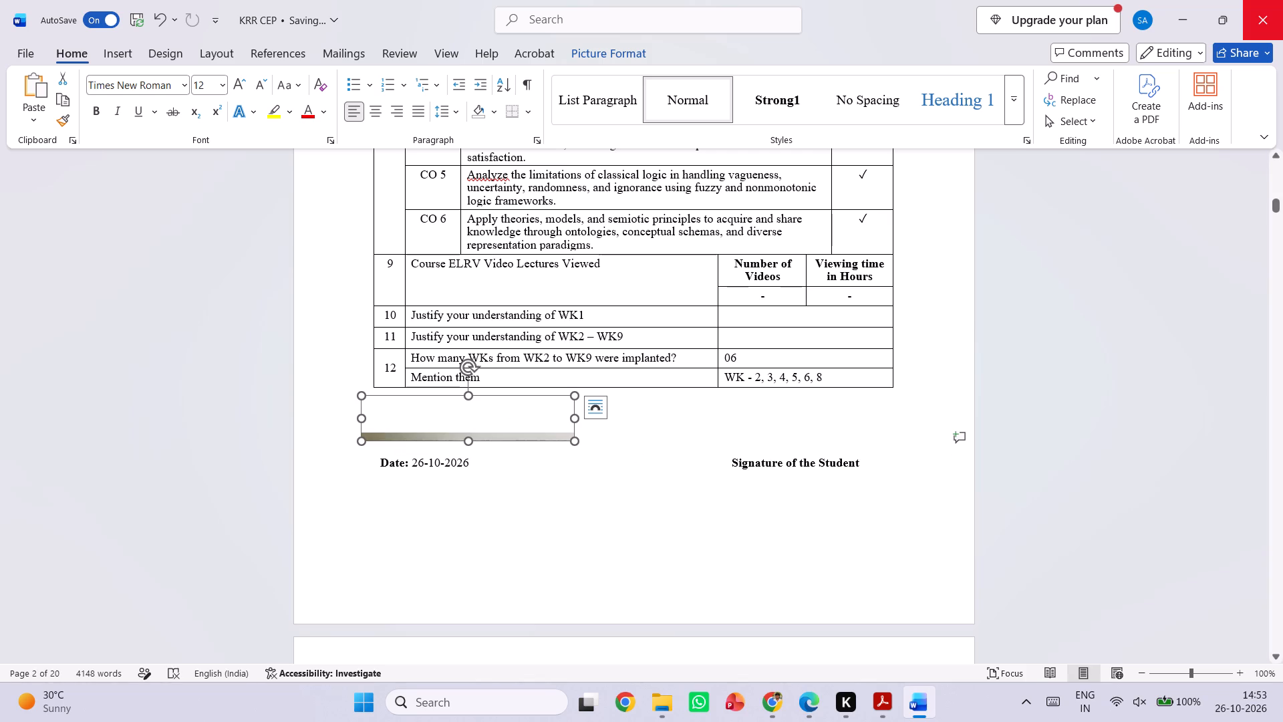
# Undo back past the SIGN picture's insertion, restoring the WK1 justification text in row 10 and leaving the signature area empty.
pyautogui.hotkey('ctrl', 'z')
pyautogui.hotkey('ctrl', 'z')
pyautogui.hotkey('ctrl', 'z')
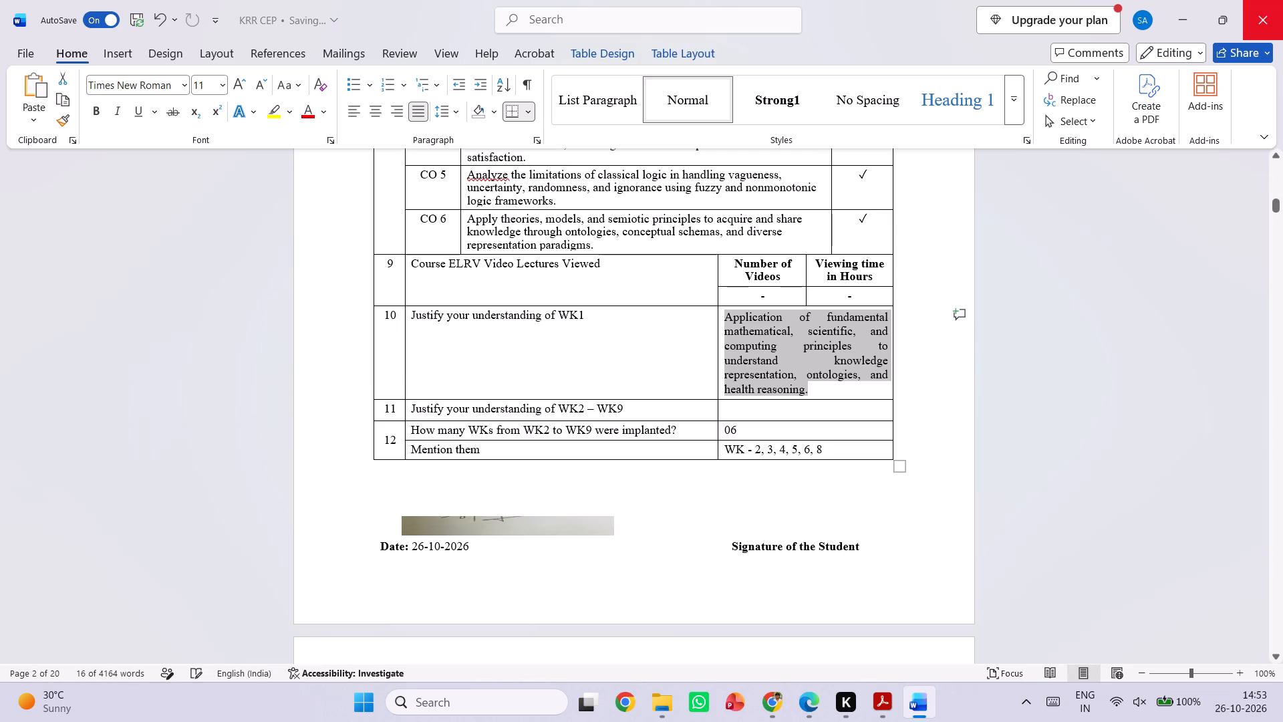
pyautogui.hotkey('ctrl', 'z')
pyautogui.hotkey('ctrl', 'z')
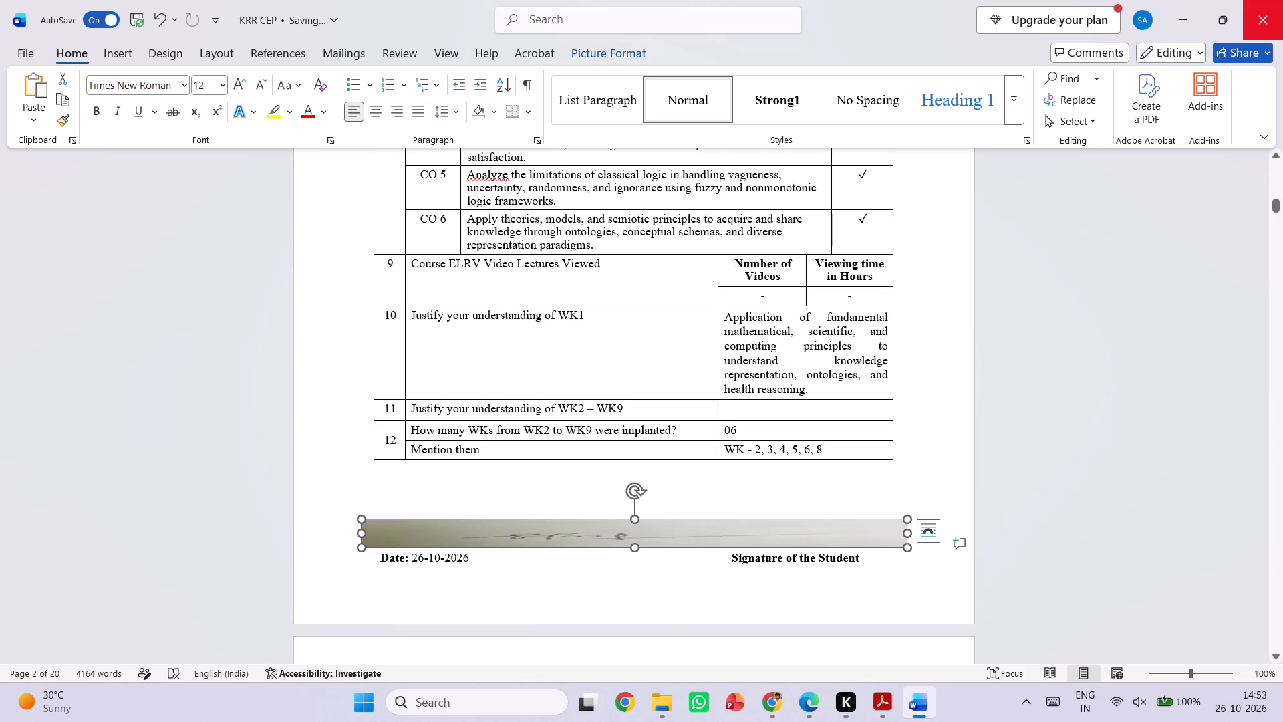
pyautogui.hotkey('ctrl', 'z')
pyautogui.hotkey('ctrl', 'z')
pyautogui.hotkey('ctrl', 'z')
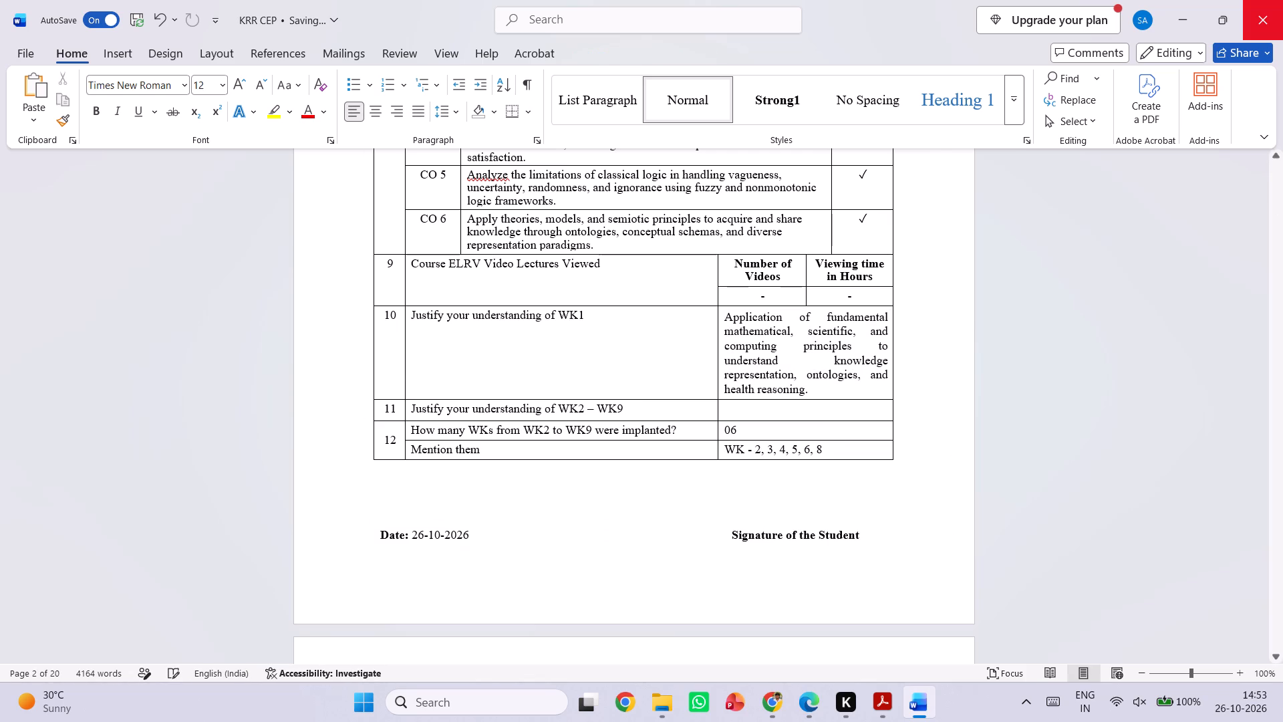
# Switch to the Sign search results and view the 30.6 KB sign.png picture.
pyautogui.hotkey('alt', 'Tab')
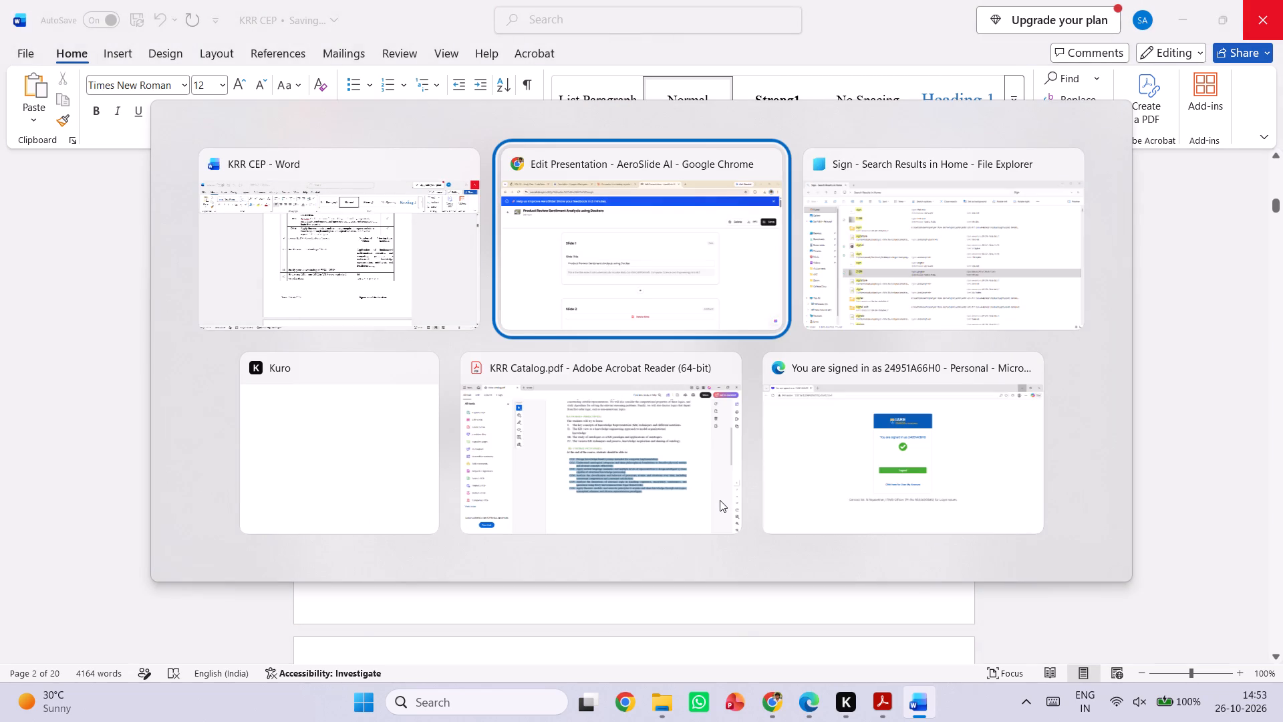
pyautogui.hotkey('alt', 'Tab')
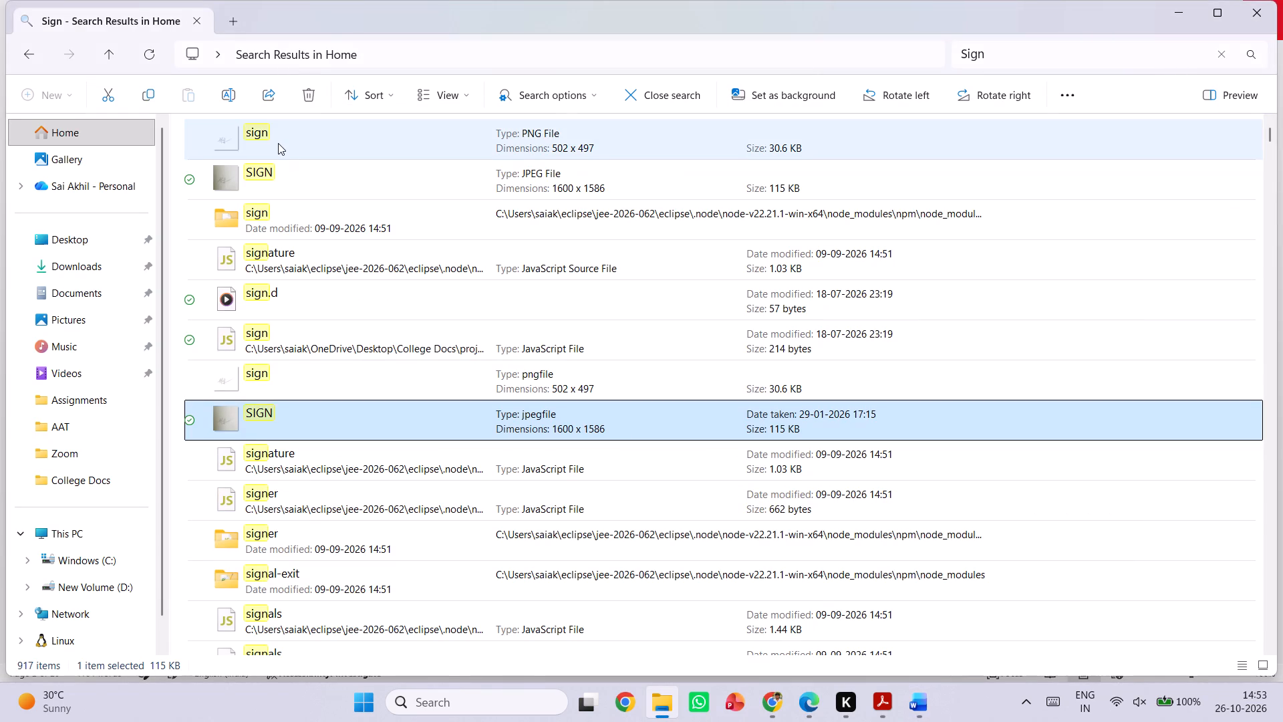
pyautogui.doubleClick(278, 143)
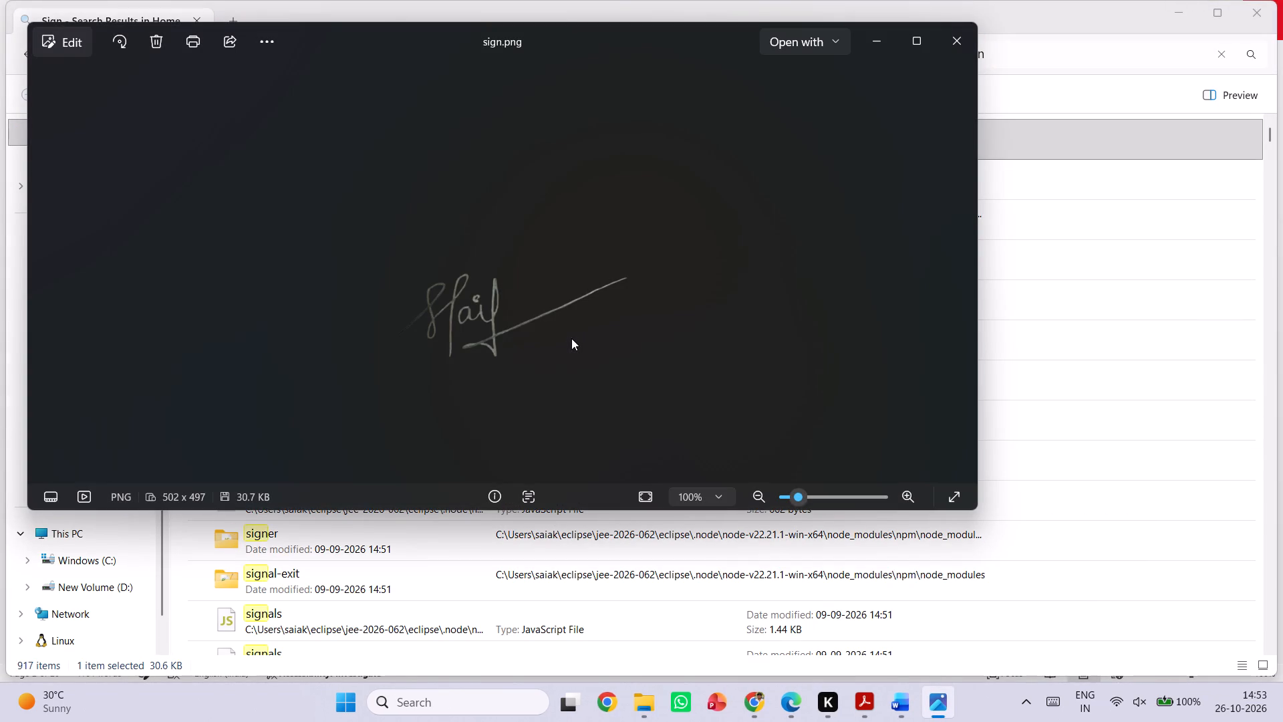
pyautogui.click(952, 42)
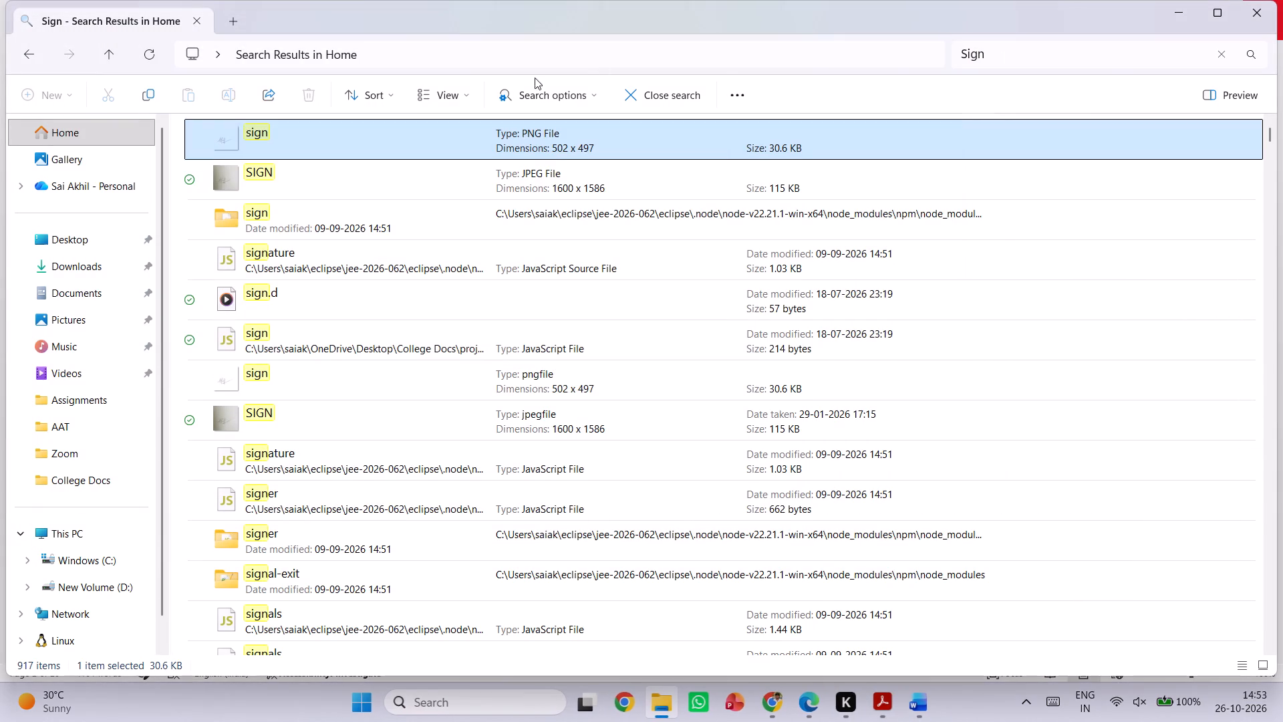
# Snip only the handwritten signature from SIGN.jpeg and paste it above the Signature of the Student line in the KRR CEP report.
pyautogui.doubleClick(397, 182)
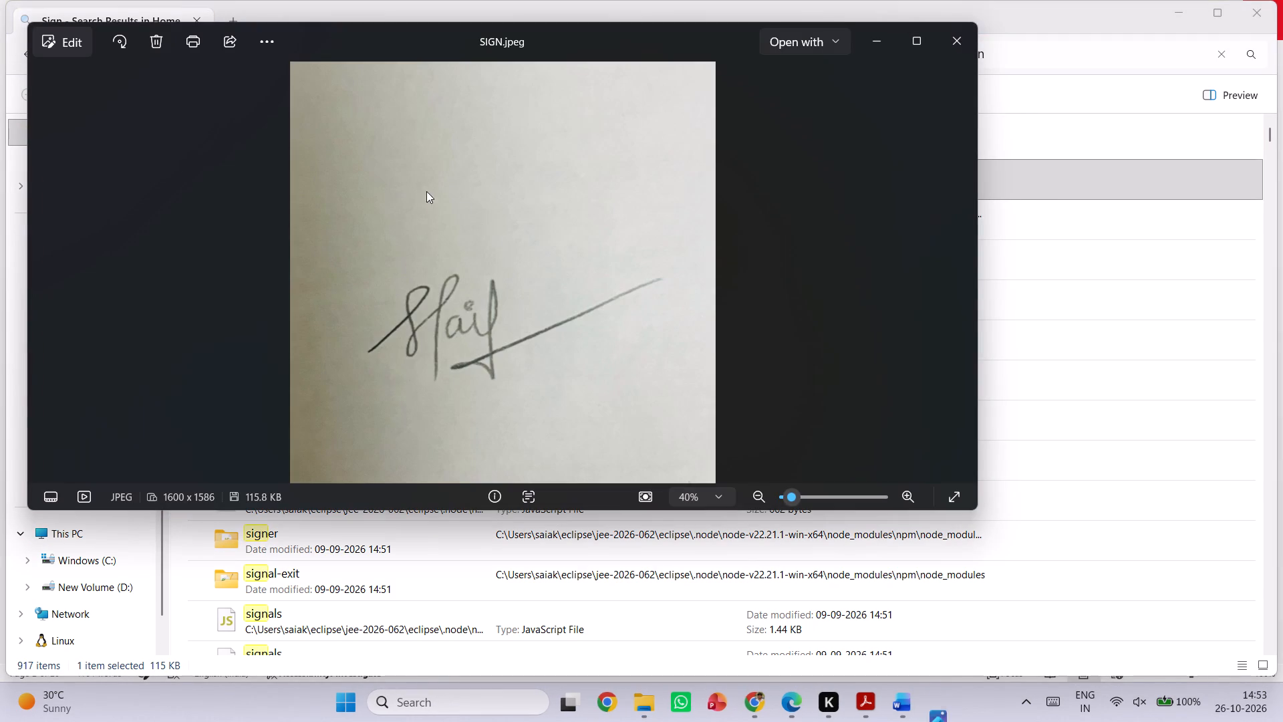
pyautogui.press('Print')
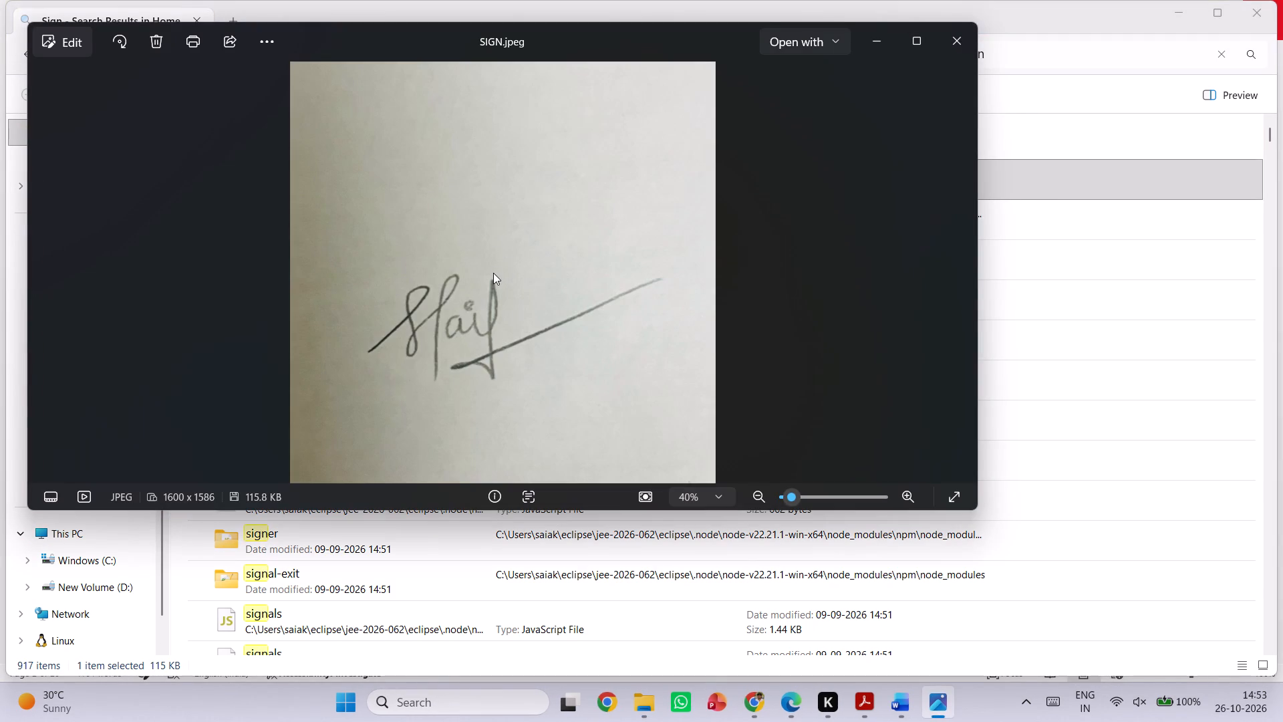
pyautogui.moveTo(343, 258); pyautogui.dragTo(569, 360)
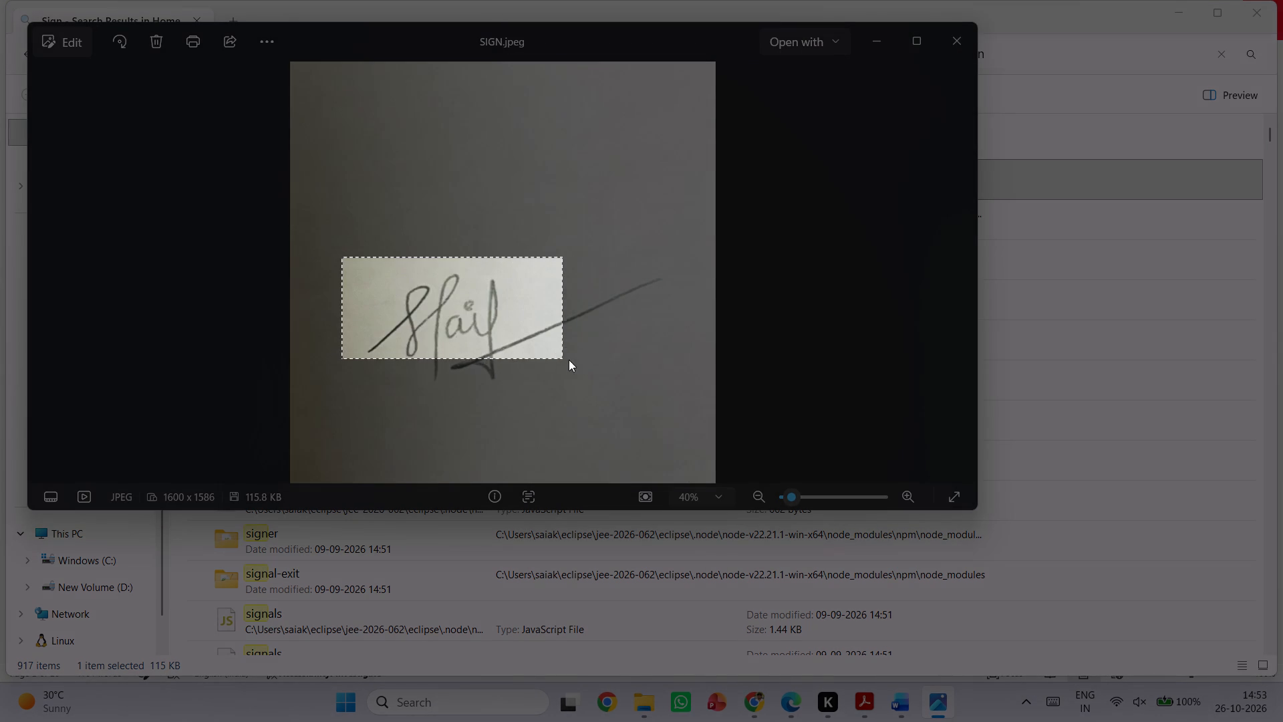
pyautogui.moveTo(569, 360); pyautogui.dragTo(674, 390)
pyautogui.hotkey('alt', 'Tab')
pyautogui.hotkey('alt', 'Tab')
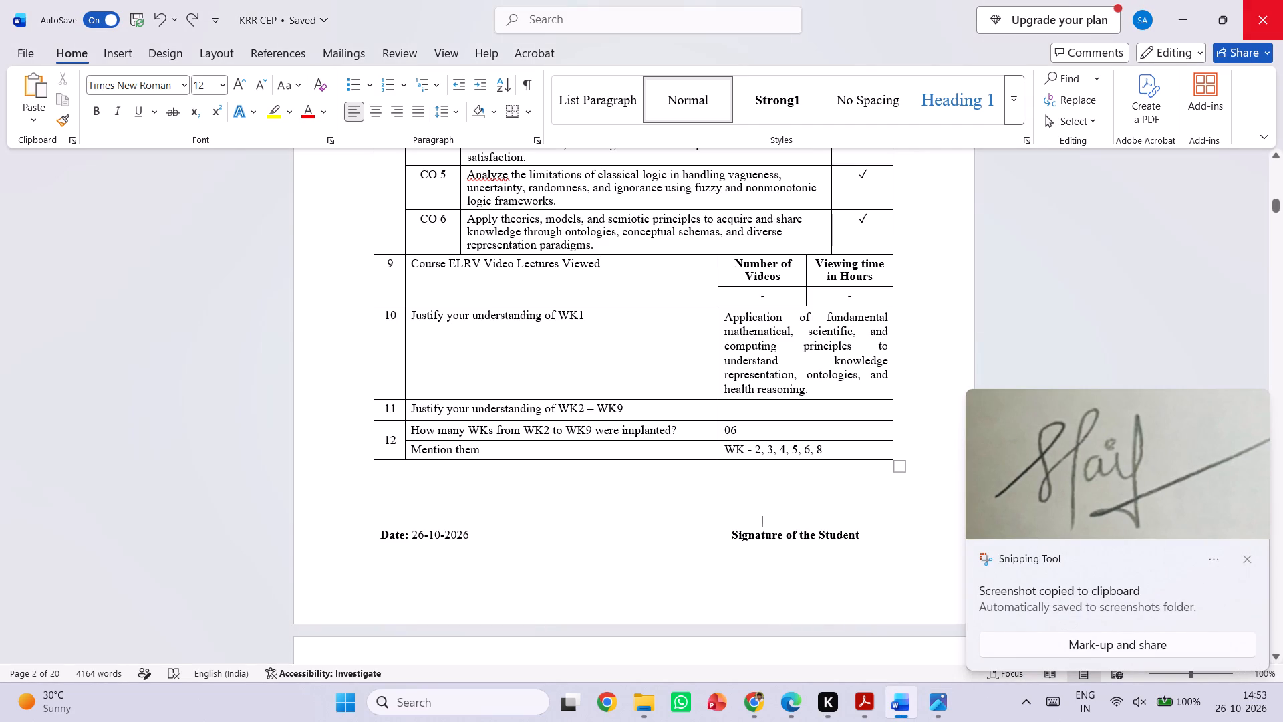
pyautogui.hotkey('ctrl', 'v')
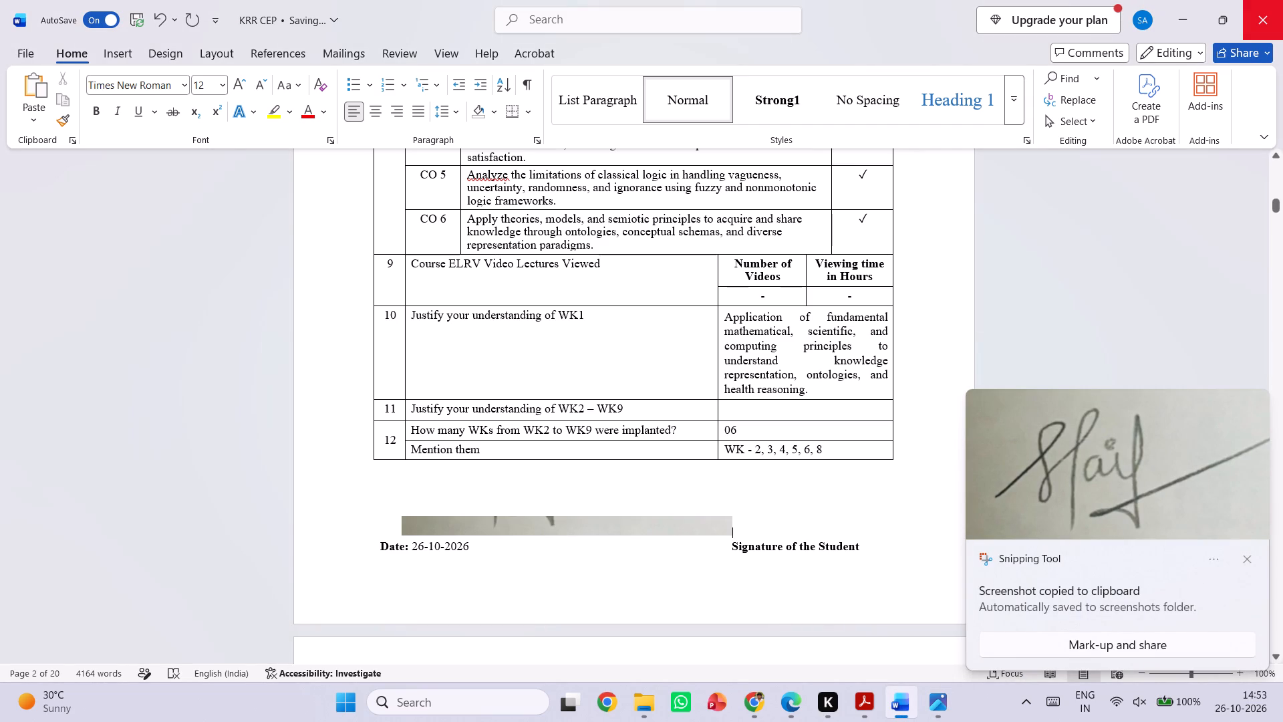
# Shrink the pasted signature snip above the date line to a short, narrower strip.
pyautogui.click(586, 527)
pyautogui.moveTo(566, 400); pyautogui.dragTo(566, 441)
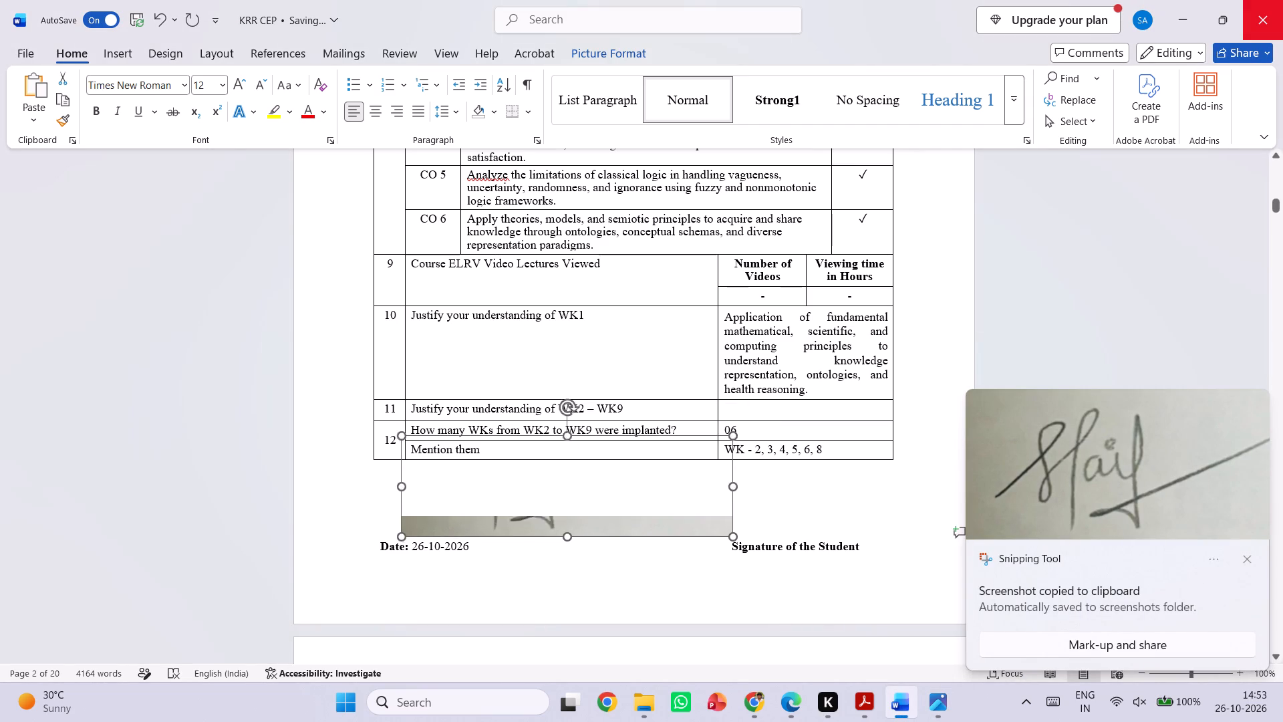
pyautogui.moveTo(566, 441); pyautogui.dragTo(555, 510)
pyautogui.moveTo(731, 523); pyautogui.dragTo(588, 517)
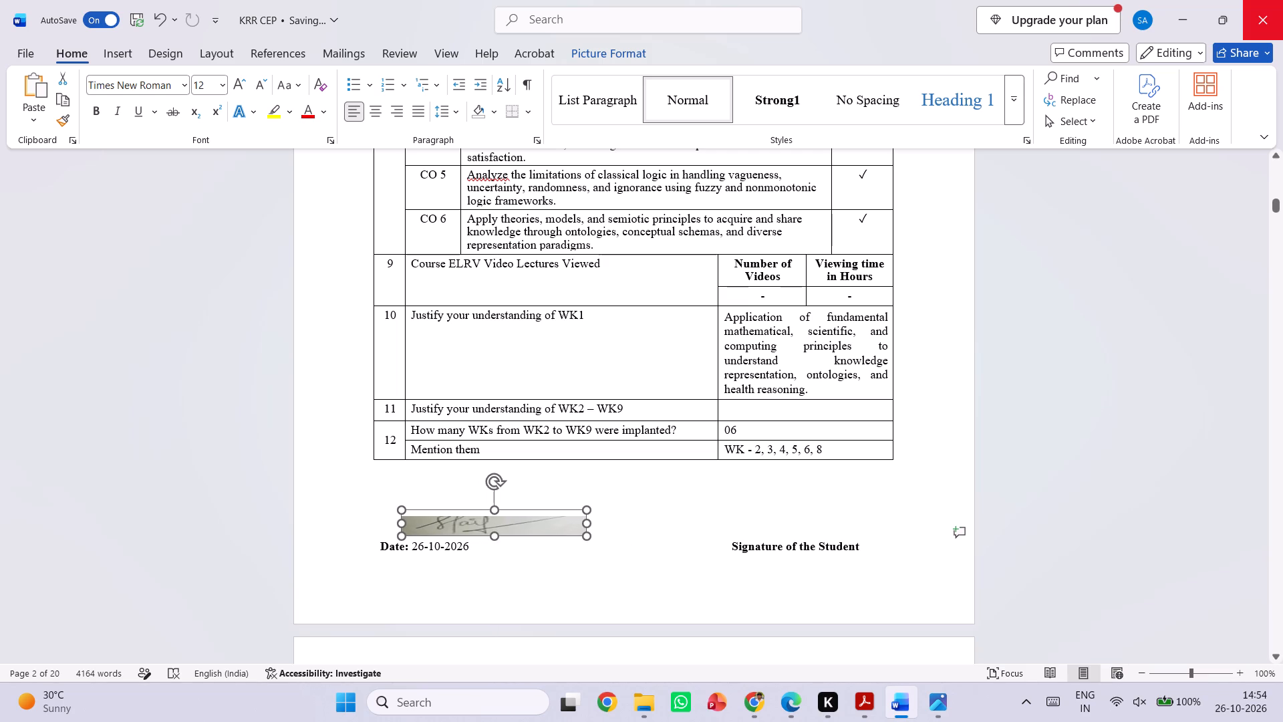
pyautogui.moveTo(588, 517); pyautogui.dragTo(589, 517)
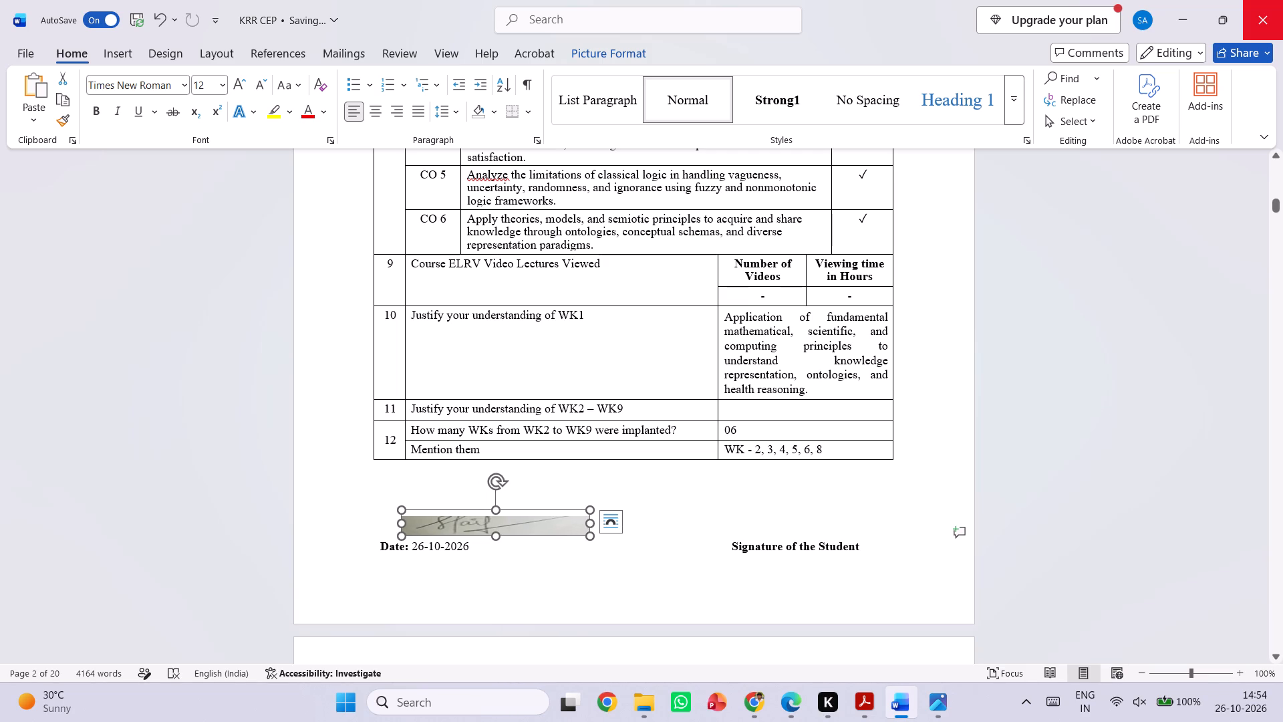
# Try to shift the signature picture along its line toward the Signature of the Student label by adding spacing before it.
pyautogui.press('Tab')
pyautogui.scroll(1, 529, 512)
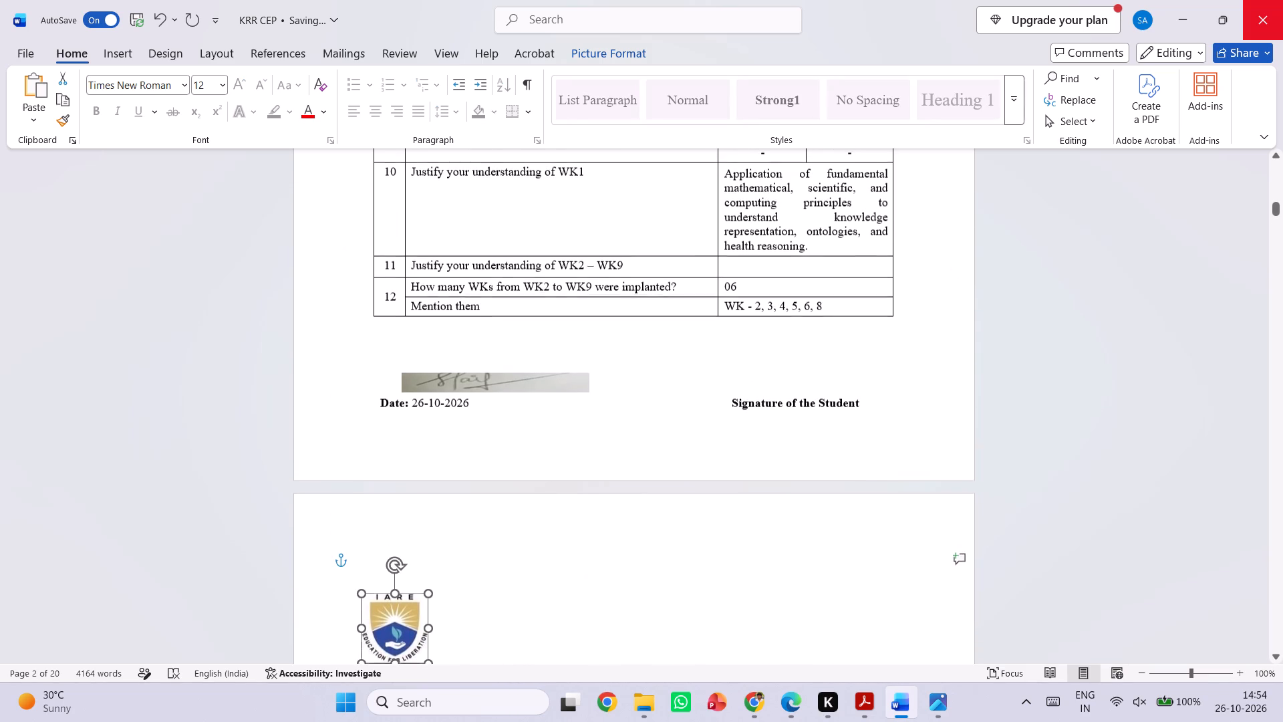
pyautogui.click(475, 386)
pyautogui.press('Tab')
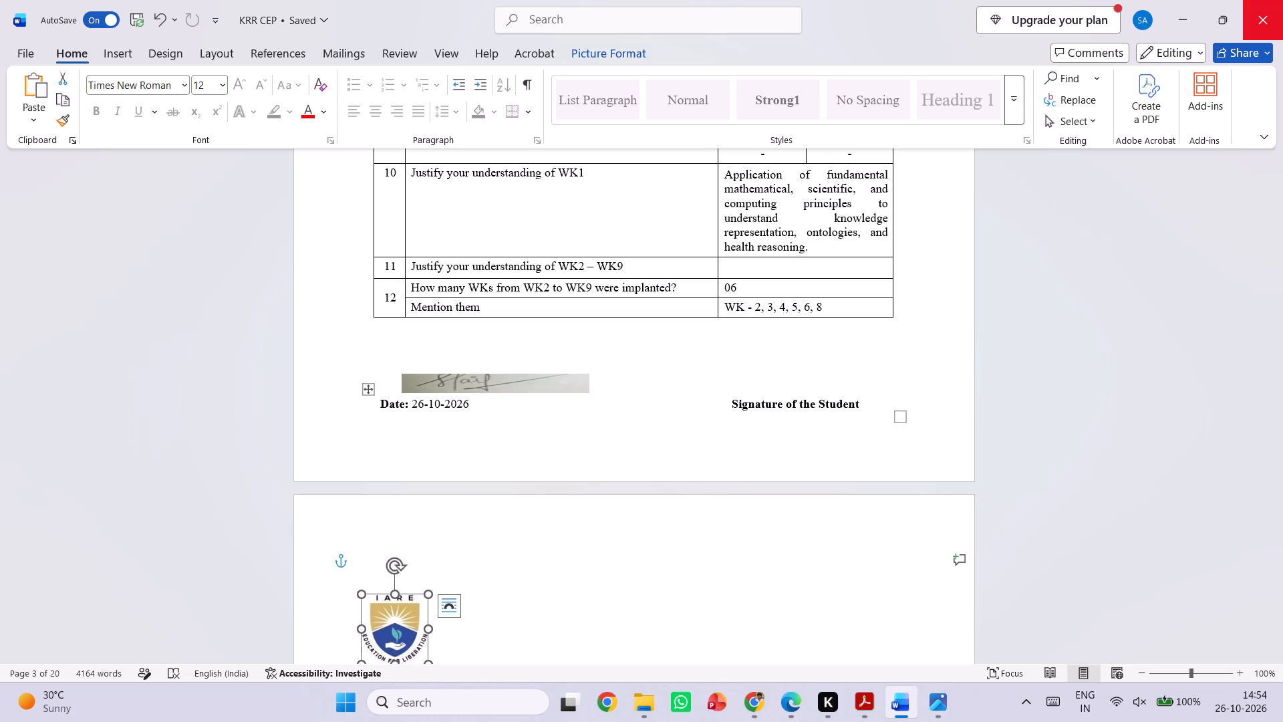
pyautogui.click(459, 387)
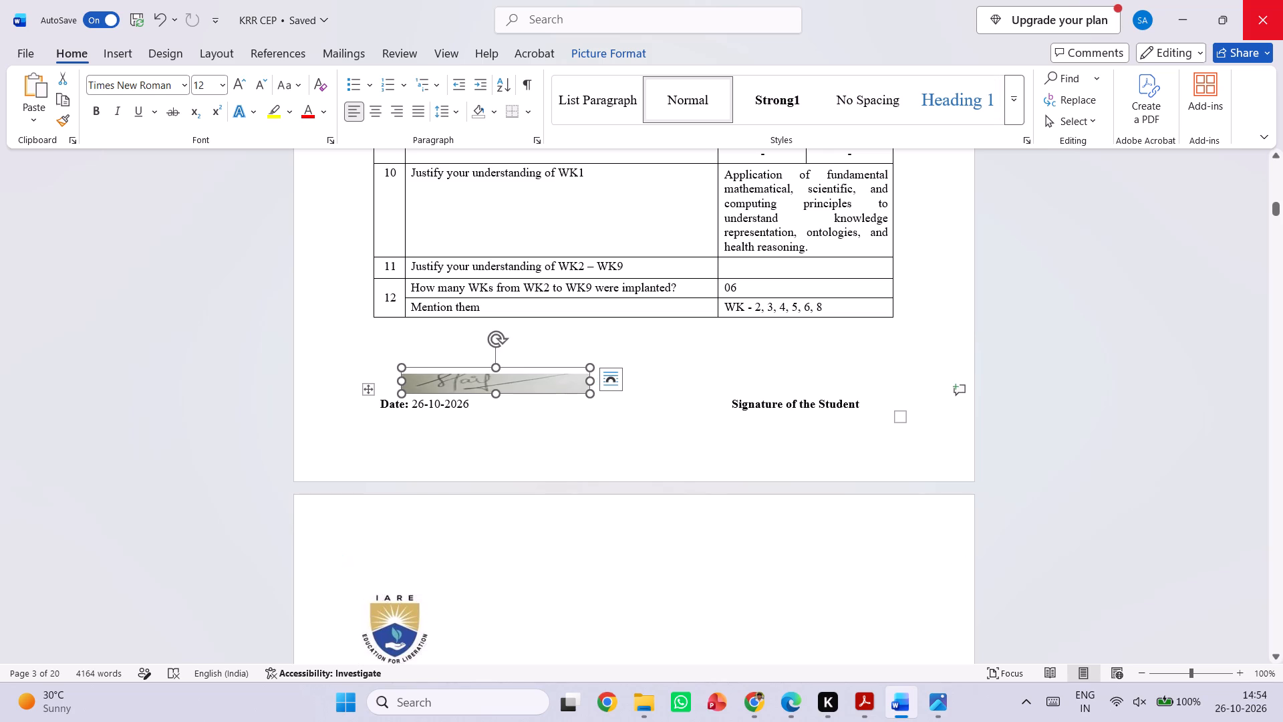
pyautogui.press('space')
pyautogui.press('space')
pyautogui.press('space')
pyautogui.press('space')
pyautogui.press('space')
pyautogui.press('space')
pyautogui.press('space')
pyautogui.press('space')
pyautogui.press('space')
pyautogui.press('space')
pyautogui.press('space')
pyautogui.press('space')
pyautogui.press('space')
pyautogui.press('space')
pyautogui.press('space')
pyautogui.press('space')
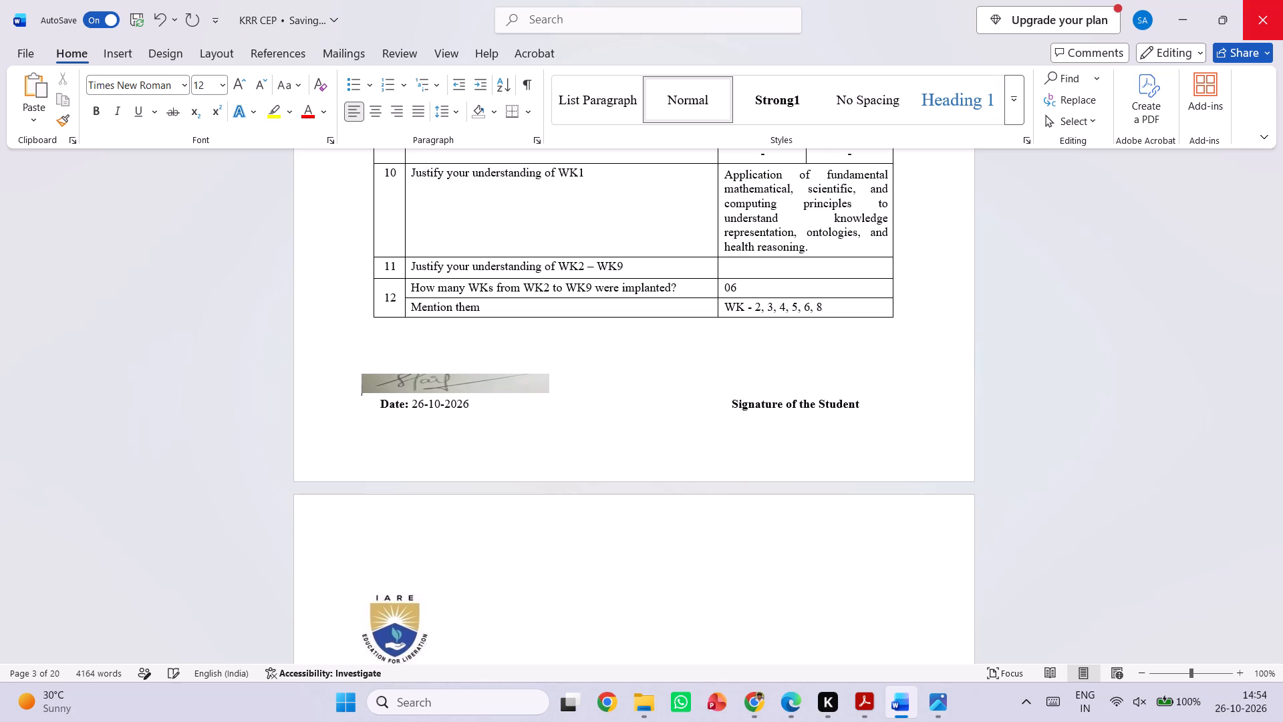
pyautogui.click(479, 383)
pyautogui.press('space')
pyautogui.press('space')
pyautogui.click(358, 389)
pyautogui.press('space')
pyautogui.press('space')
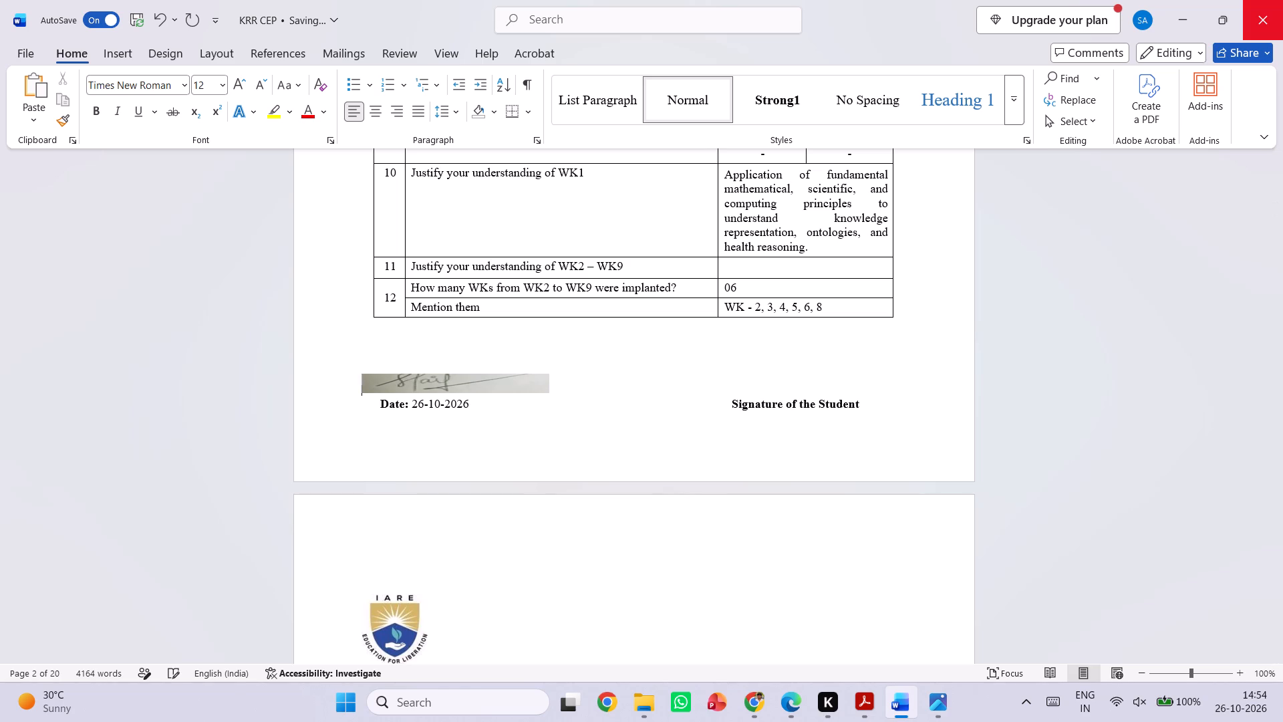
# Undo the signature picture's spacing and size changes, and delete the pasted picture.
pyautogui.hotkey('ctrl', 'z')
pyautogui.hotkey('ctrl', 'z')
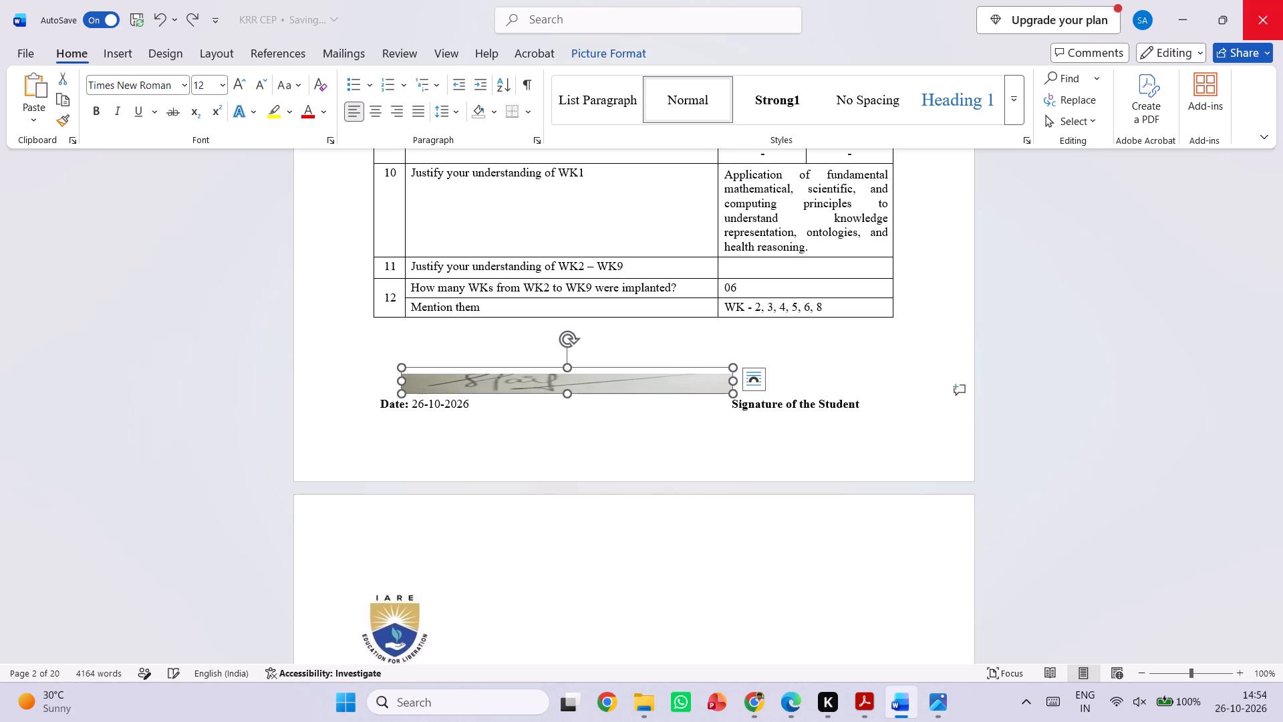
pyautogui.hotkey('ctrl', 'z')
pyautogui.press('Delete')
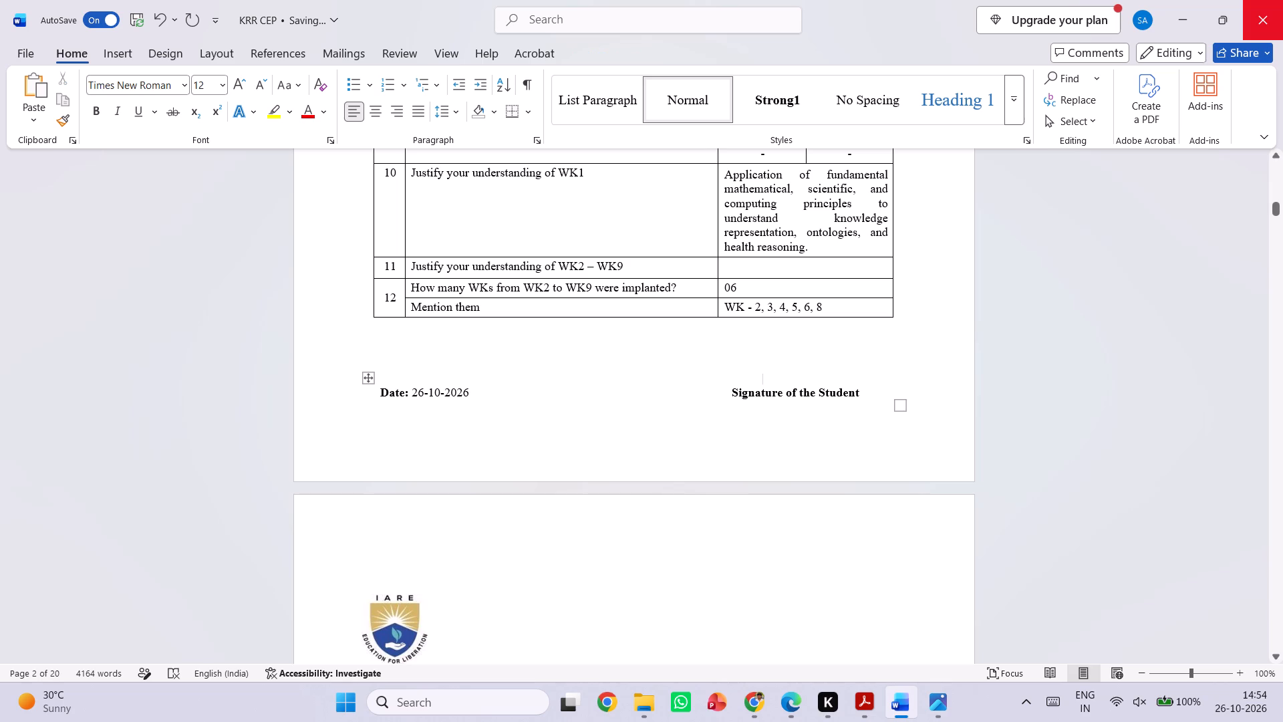
# Enter the student's name as plain text on the line above Signature of the Student.
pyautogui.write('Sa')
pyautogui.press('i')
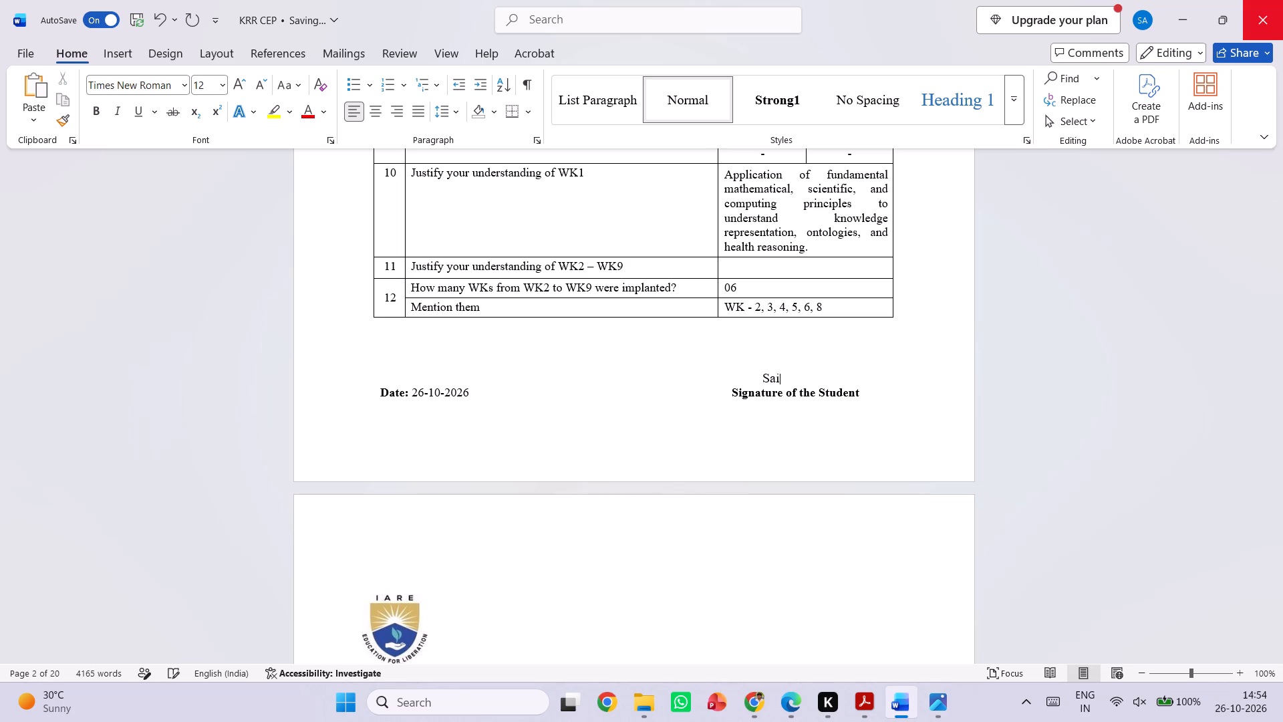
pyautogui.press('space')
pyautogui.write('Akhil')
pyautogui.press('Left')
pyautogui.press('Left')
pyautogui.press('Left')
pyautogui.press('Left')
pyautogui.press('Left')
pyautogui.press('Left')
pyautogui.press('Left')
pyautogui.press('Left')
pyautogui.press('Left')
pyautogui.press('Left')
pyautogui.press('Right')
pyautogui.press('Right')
# Add the missing first part of the student's name above Signature of the Student, and save the report.
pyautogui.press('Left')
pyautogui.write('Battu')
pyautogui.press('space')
pyautogui.scroll(1, 744, 398)
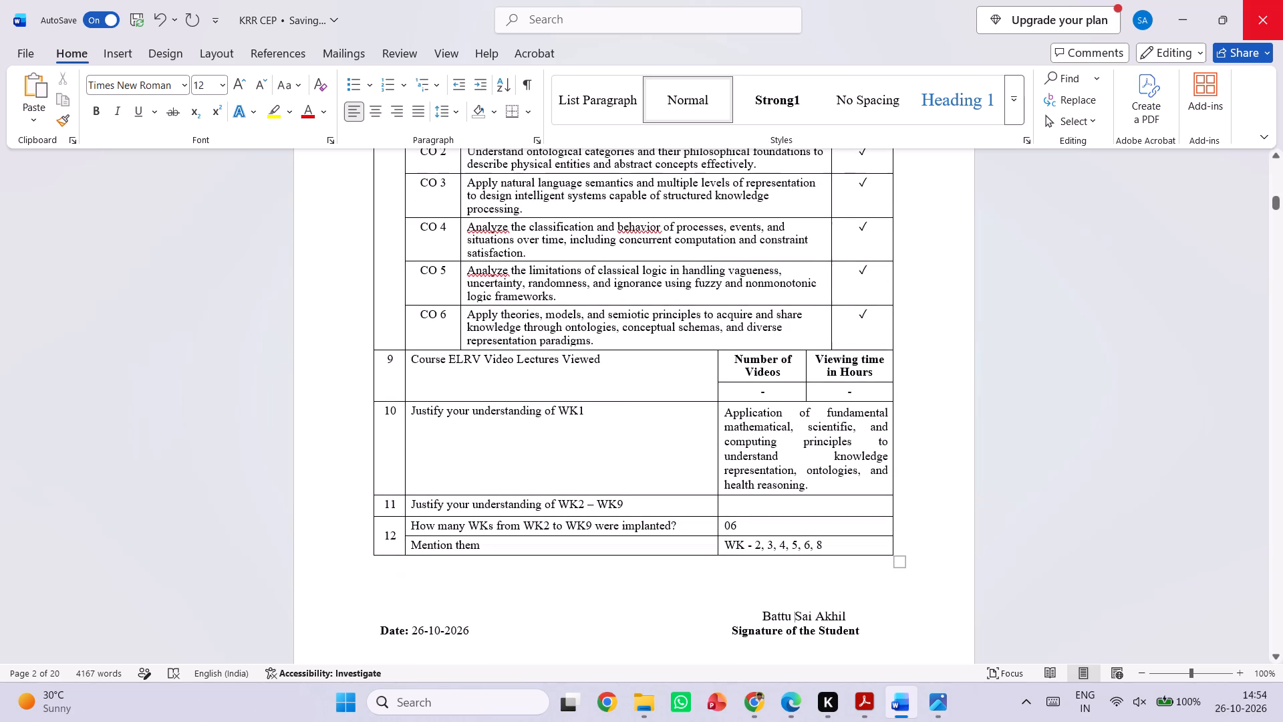
pyautogui.hotkey('ctrl', 's')
pyautogui.hotkey('ctrl', 's')
pyautogui.hotkey('ctrl', 's')
pyautogui.hotkey('ctrl', 's')
pyautogui.hotkey('ctrl', 's')
pyautogui.hotkey('ctrl', 's')
# Adjust the leading spaces before the student's name so it sits centred above the Signature of the Student label.
pyautogui.scroll(8, 744, 398)
pyautogui.scroll(-2, 744, 398)
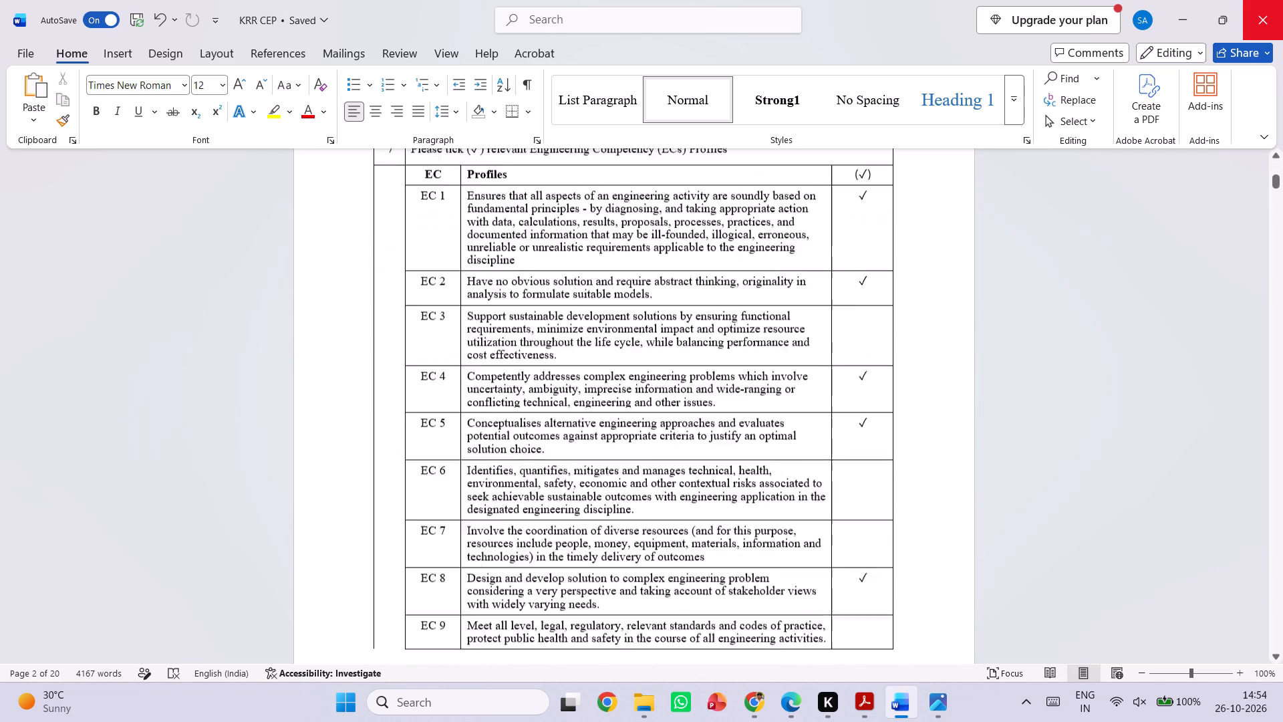
pyautogui.scroll(-2, 744, 398)
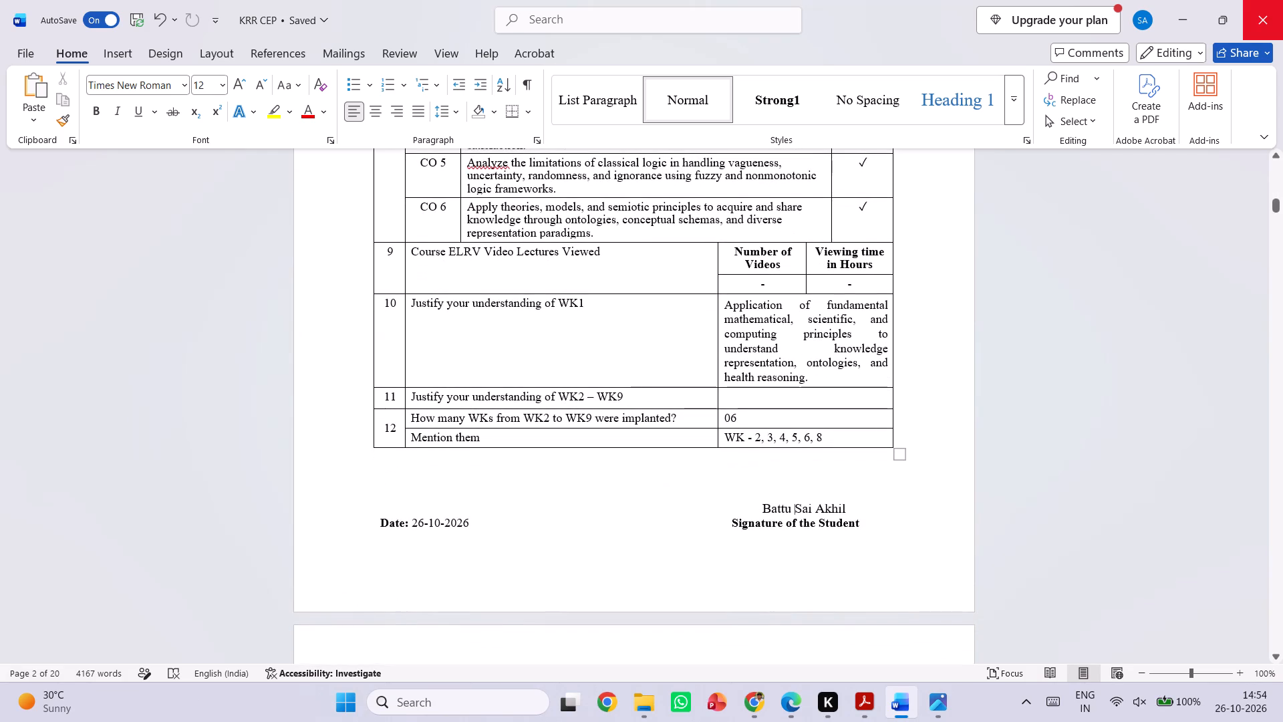
pyautogui.scroll(-1, 744, 398)
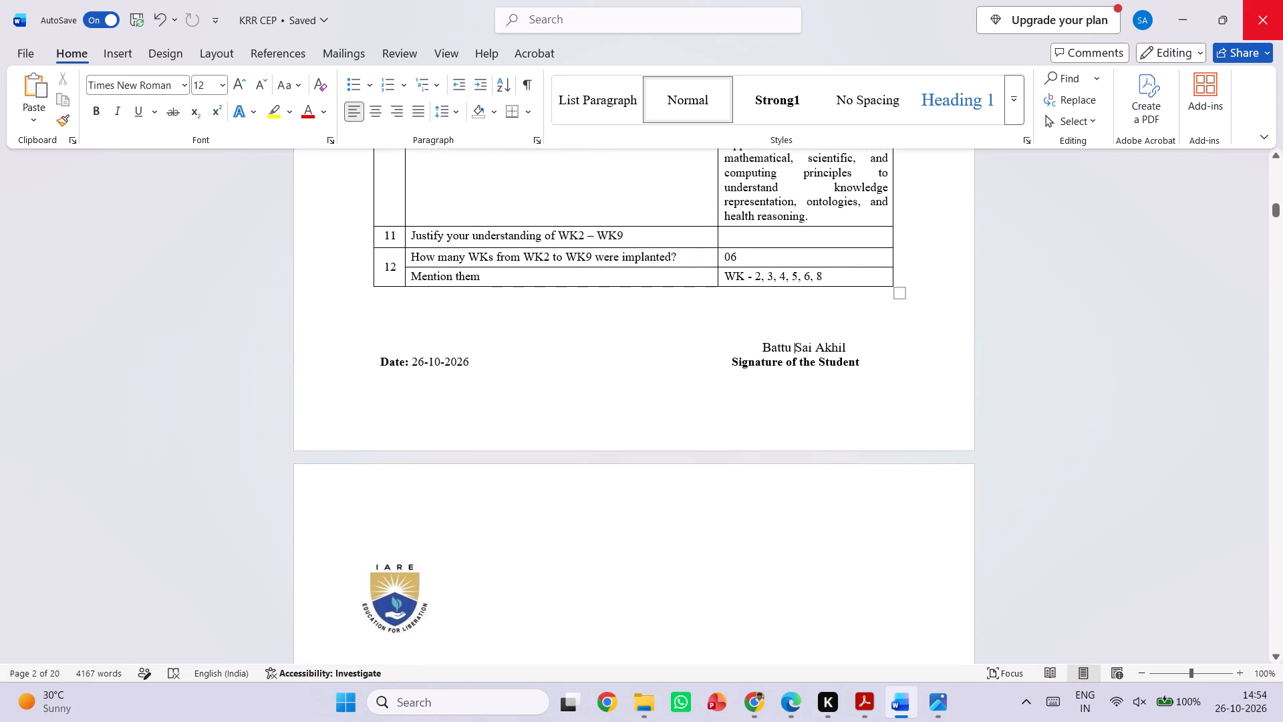
pyautogui.click(760, 351)
pyautogui.press('BackSpace')
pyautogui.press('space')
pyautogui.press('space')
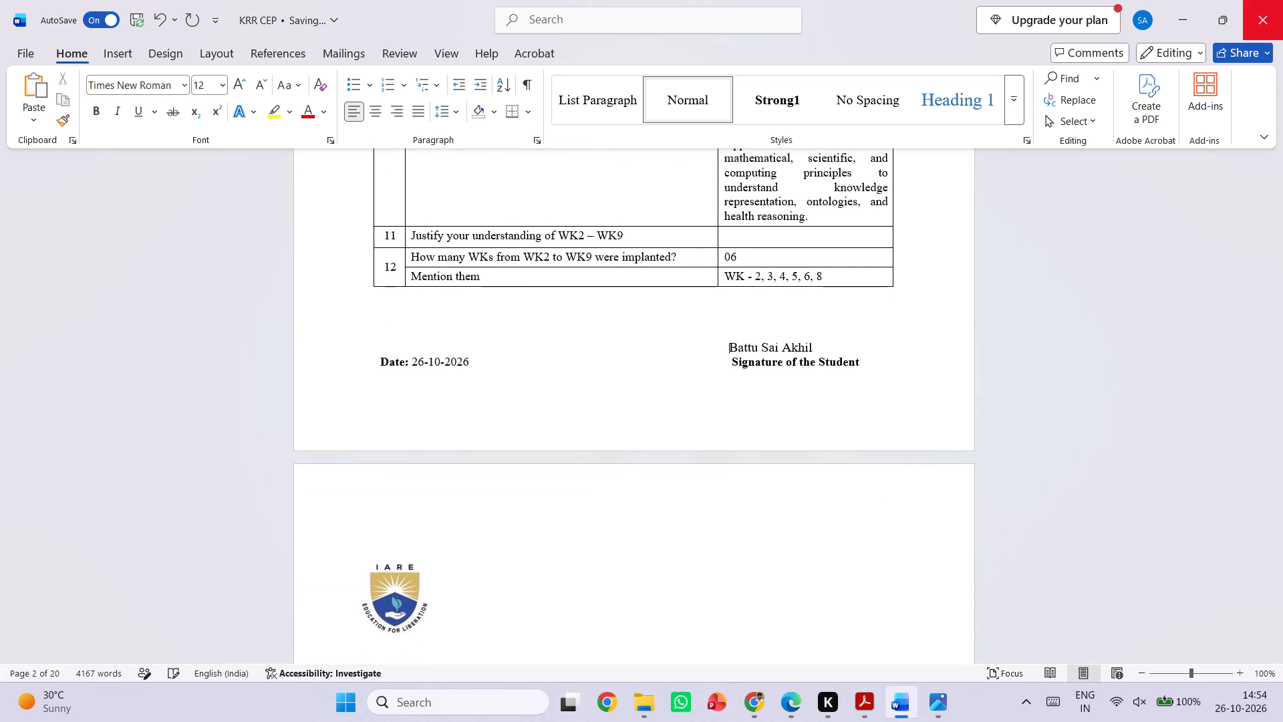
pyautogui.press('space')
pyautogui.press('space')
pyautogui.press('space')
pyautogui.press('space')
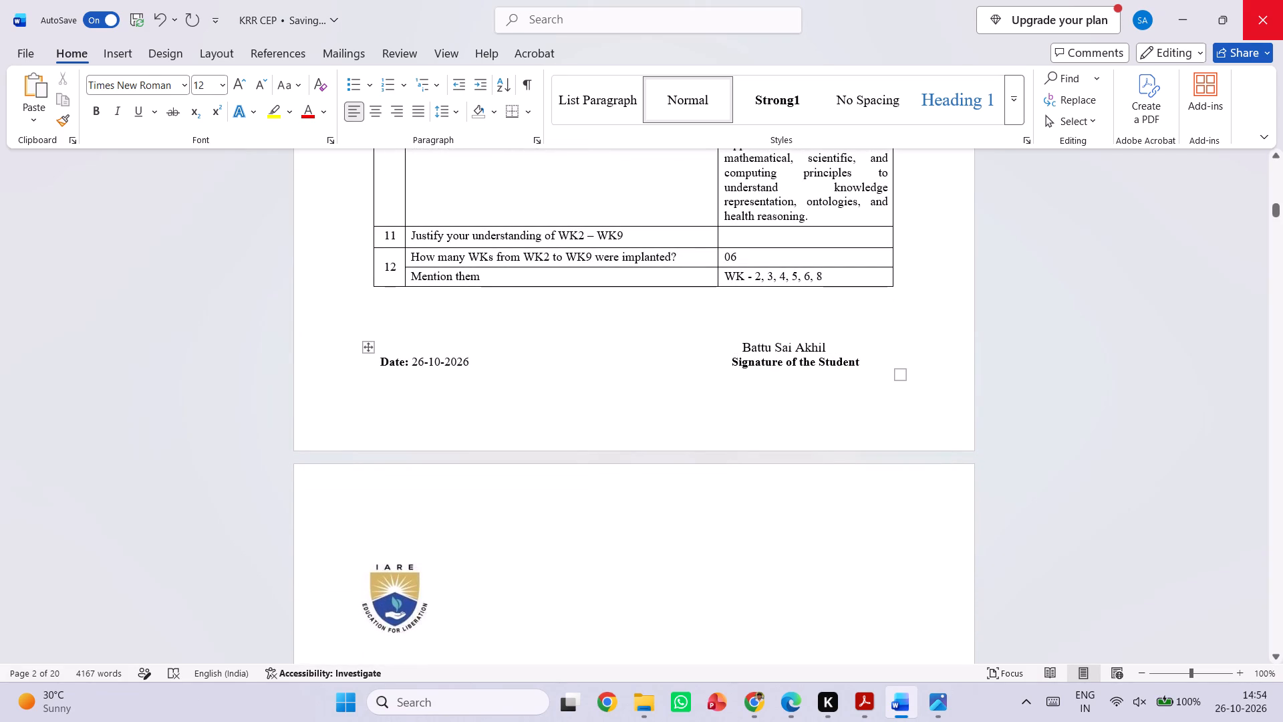
# Toggle the Windows mobile hotspot and return to the report.
pyautogui.click(1168, 721)
pyautogui.scroll(-4, 1156, 505)
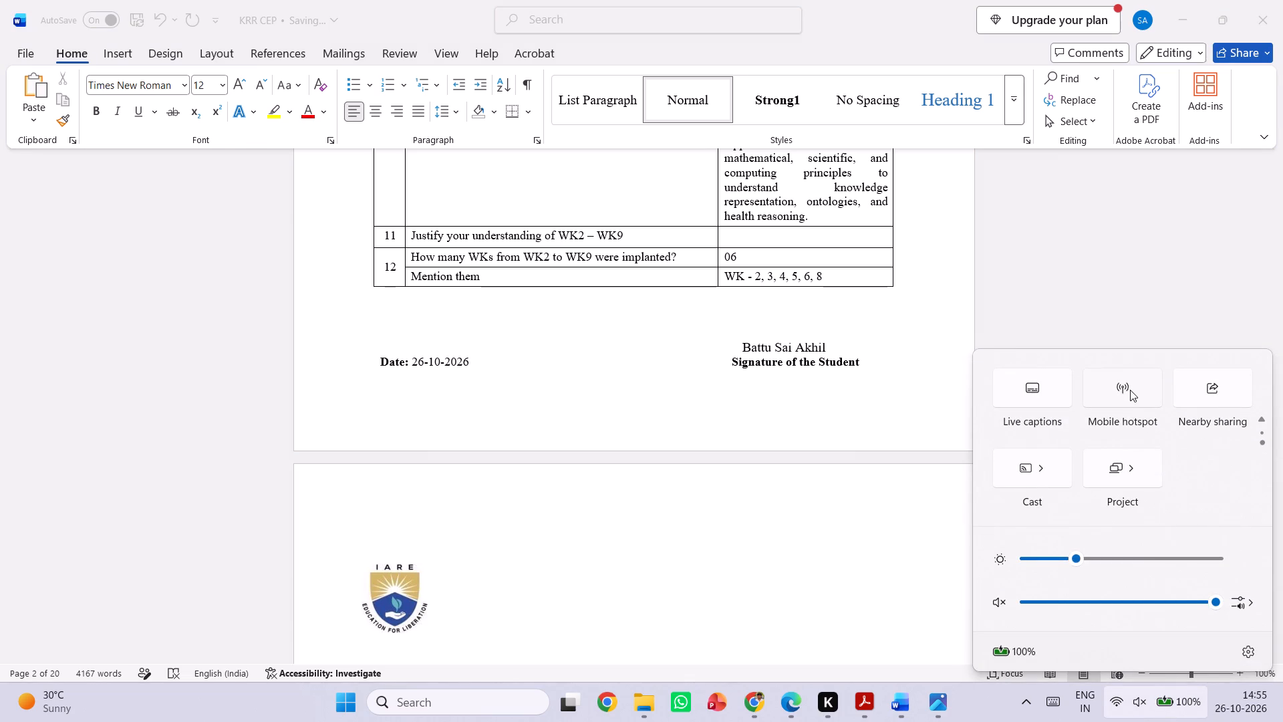
pyautogui.click(1129, 389)
pyautogui.click(1072, 269)
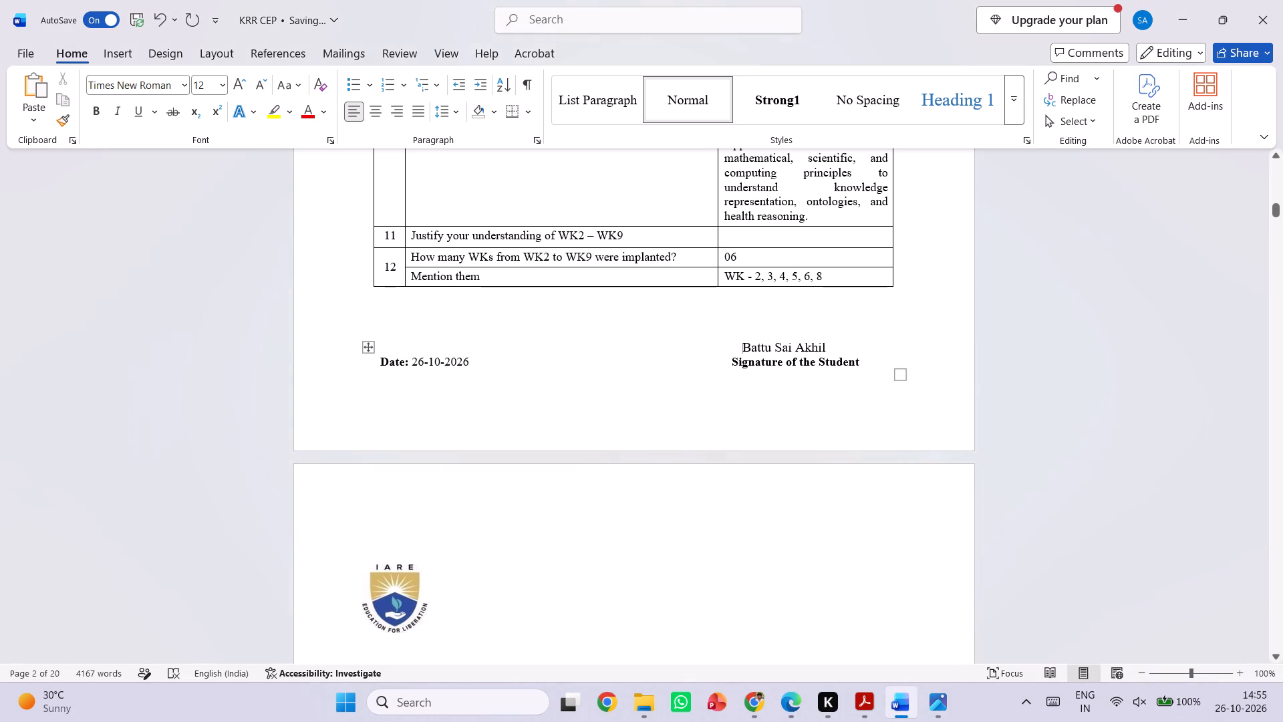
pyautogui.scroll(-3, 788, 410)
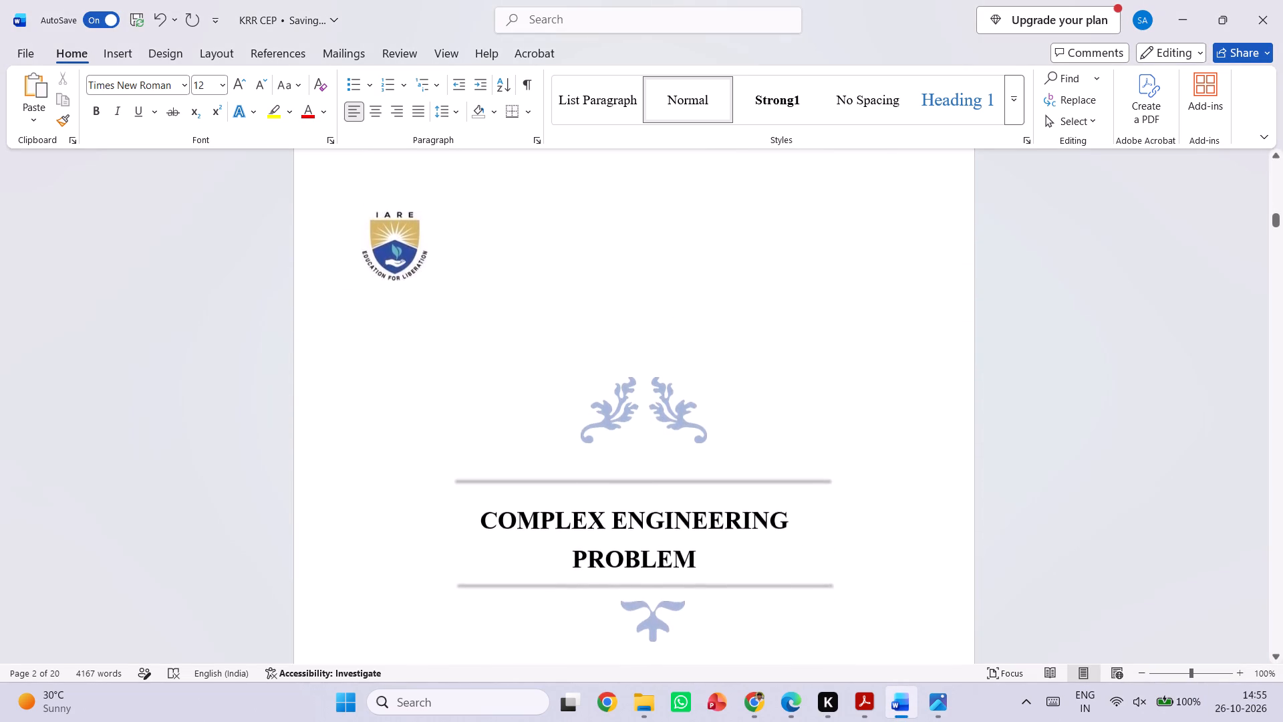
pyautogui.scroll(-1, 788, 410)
# Switch to KRR Catalog.pdf in Adobe Acrobat and close it.
pyautogui.hotkey('alt', 'Tab')
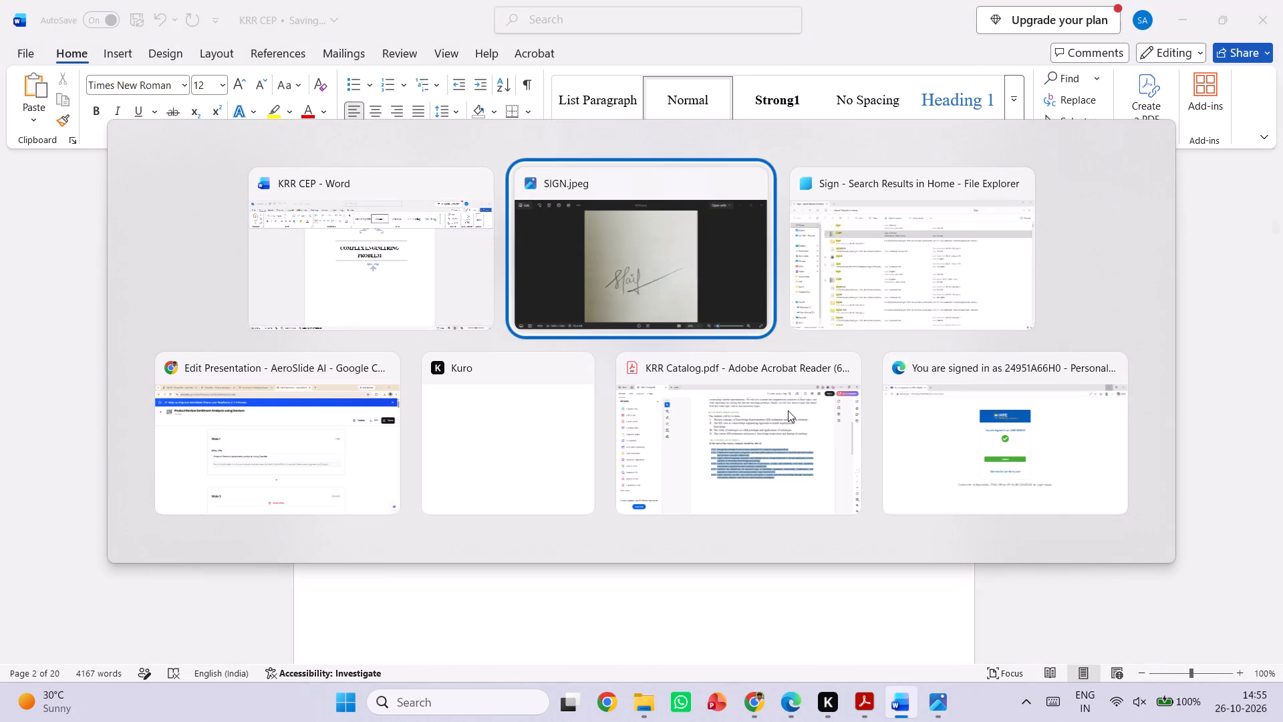
pyautogui.hotkey('alt', 'Tab')
pyautogui.hotkey('alt', 'Tab')
pyautogui.hotkey('alt', 'Tab')
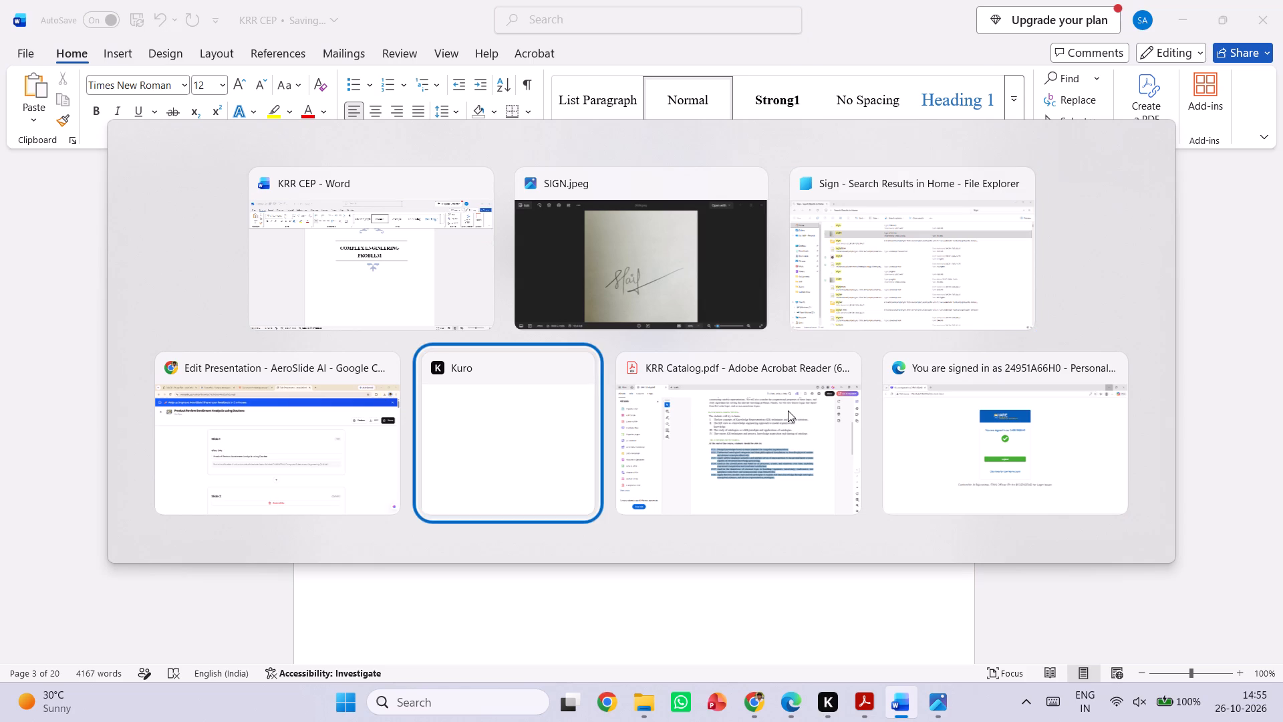
pyautogui.hotkey('alt', 'Tab')
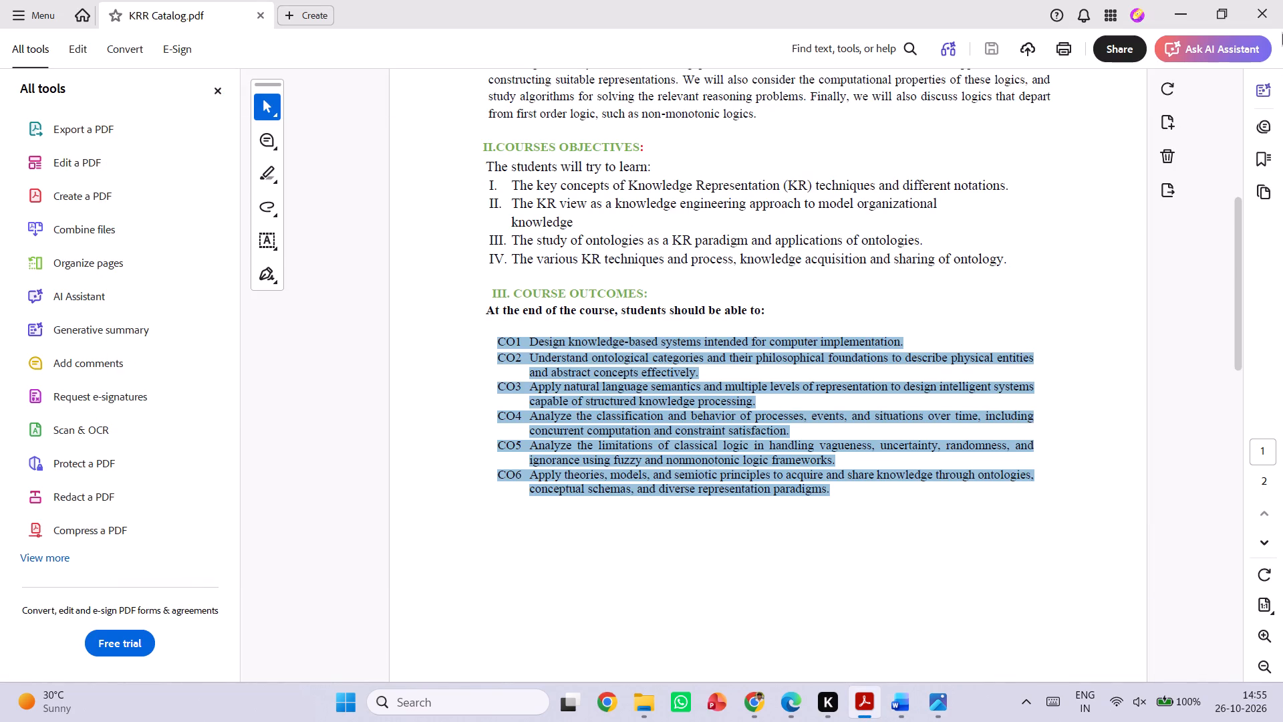
pyautogui.click(1282, 0)
# Switch from the KRR CEP report to another open window.
pyautogui.hotkey('alt', 'Tab')
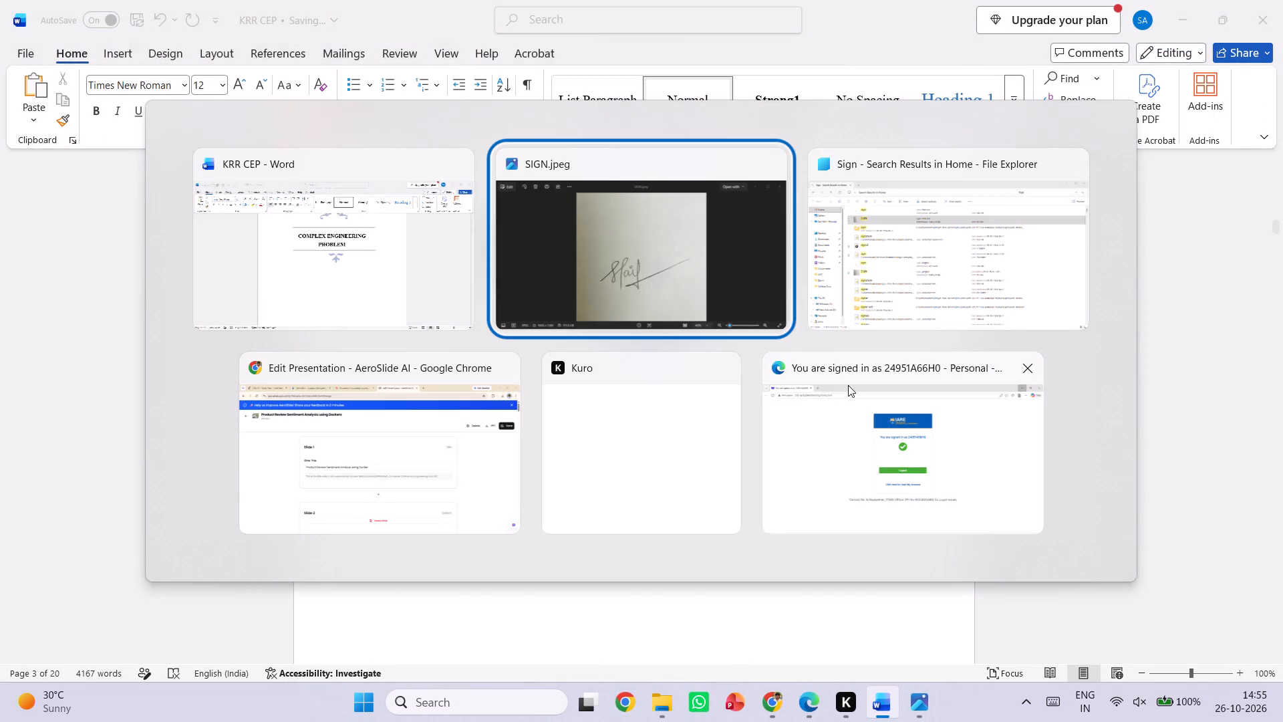
# Close the SIGN.jpeg preview and return to the self-assessment form pages of the KRR CEP report.
pyautogui.click(967, 35)
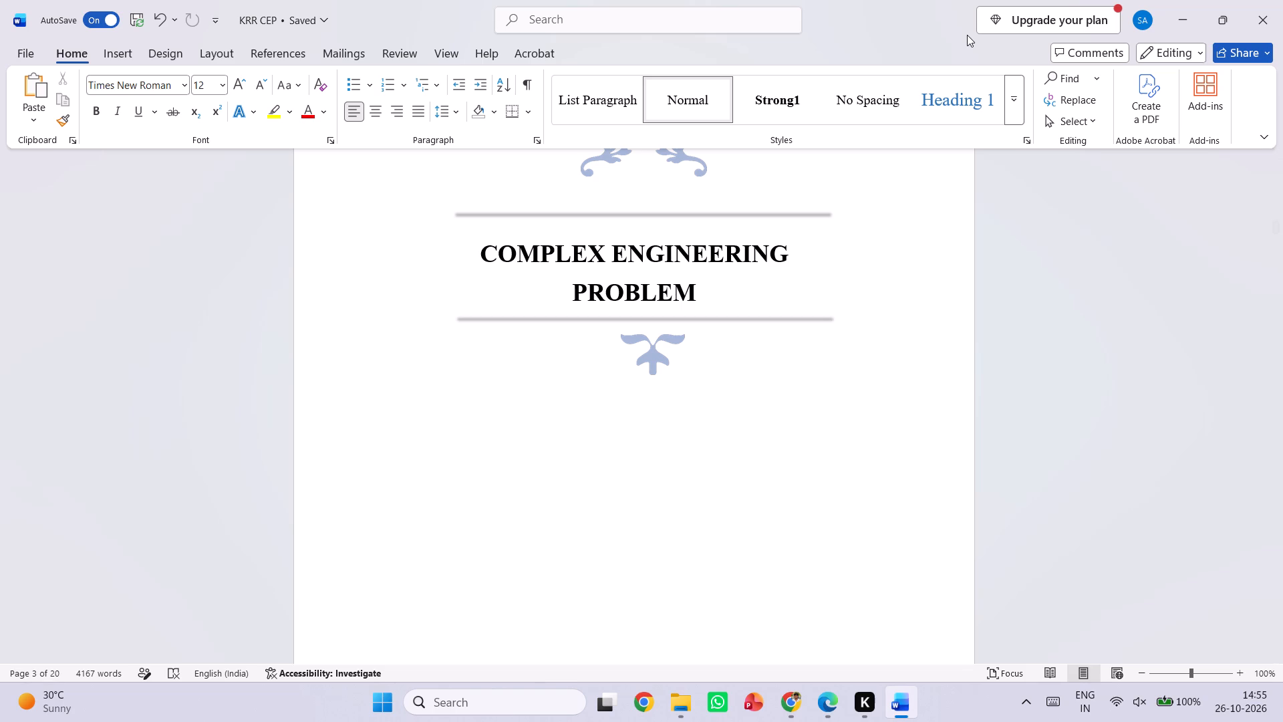
pyautogui.scroll(1, 967, 35)
pyautogui.scroll(-1, 794, 360)
pyautogui.scroll(3, 792, 362)
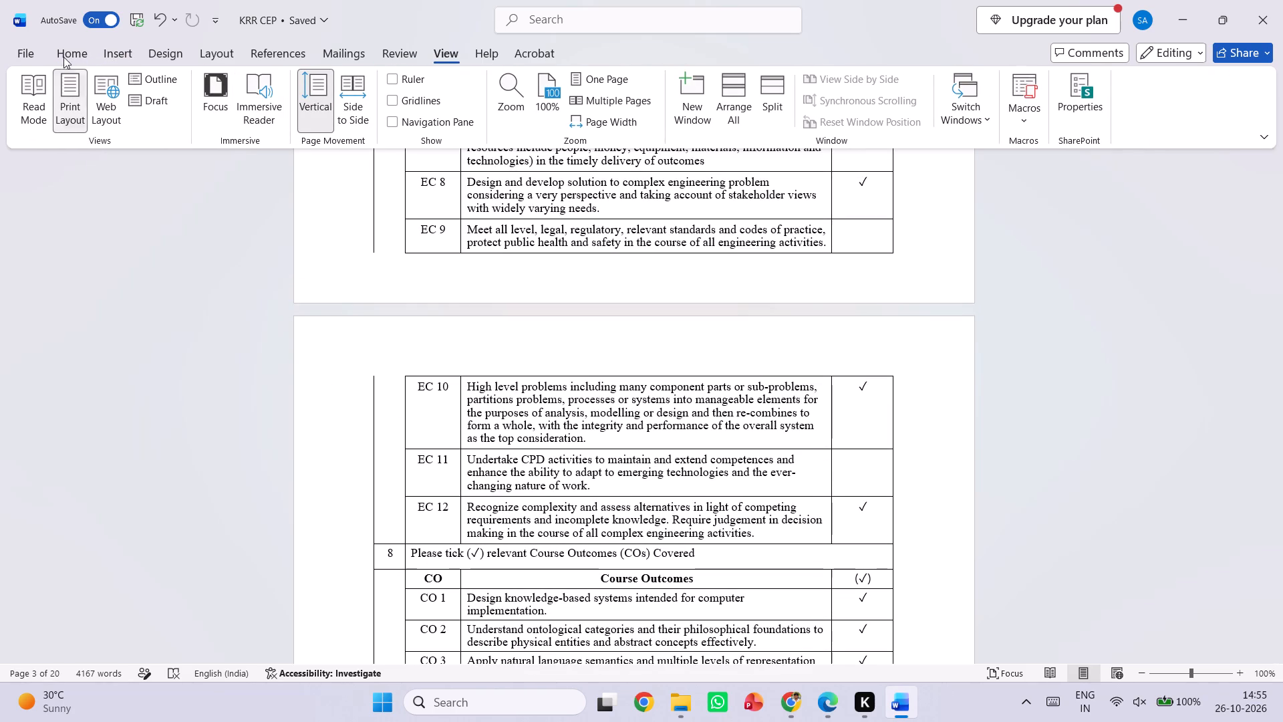
pyautogui.click(78, 43)
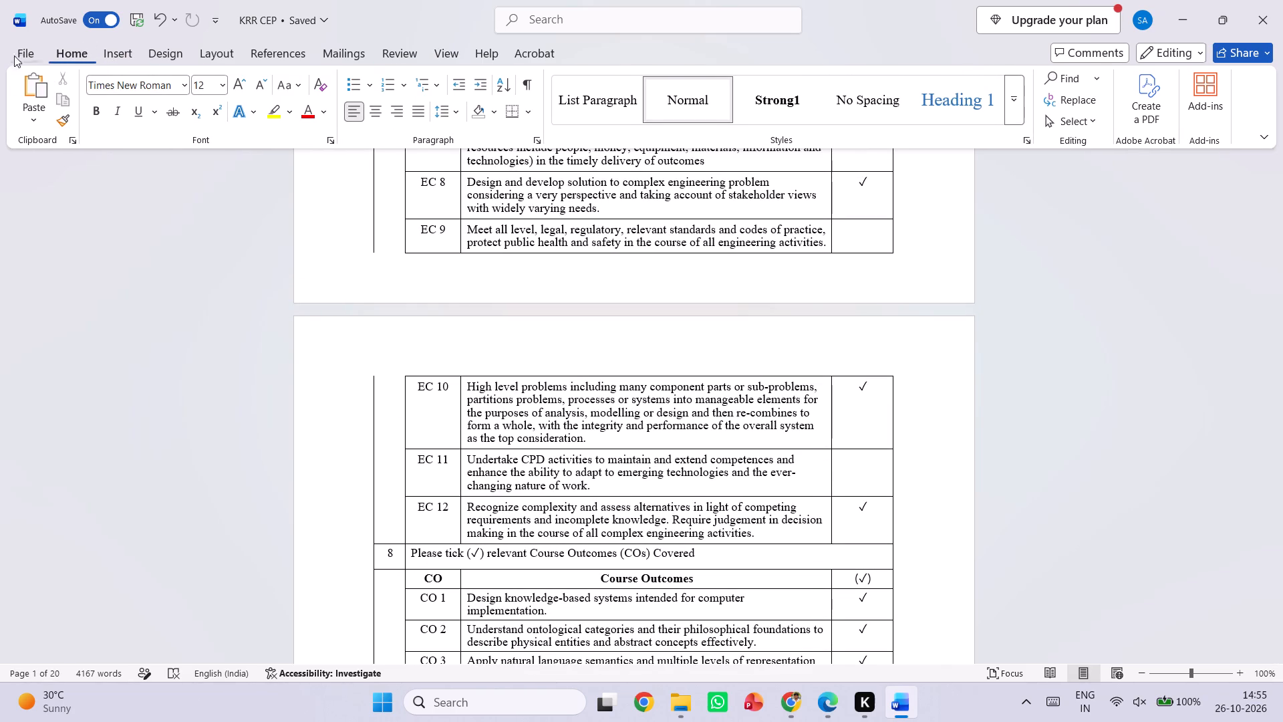
# Open the recent document LPAI_CEP_REPORT_merged as a reference alongside the KRR CEP report.
pyautogui.click(0, 61)
pyautogui.click(24, 44)
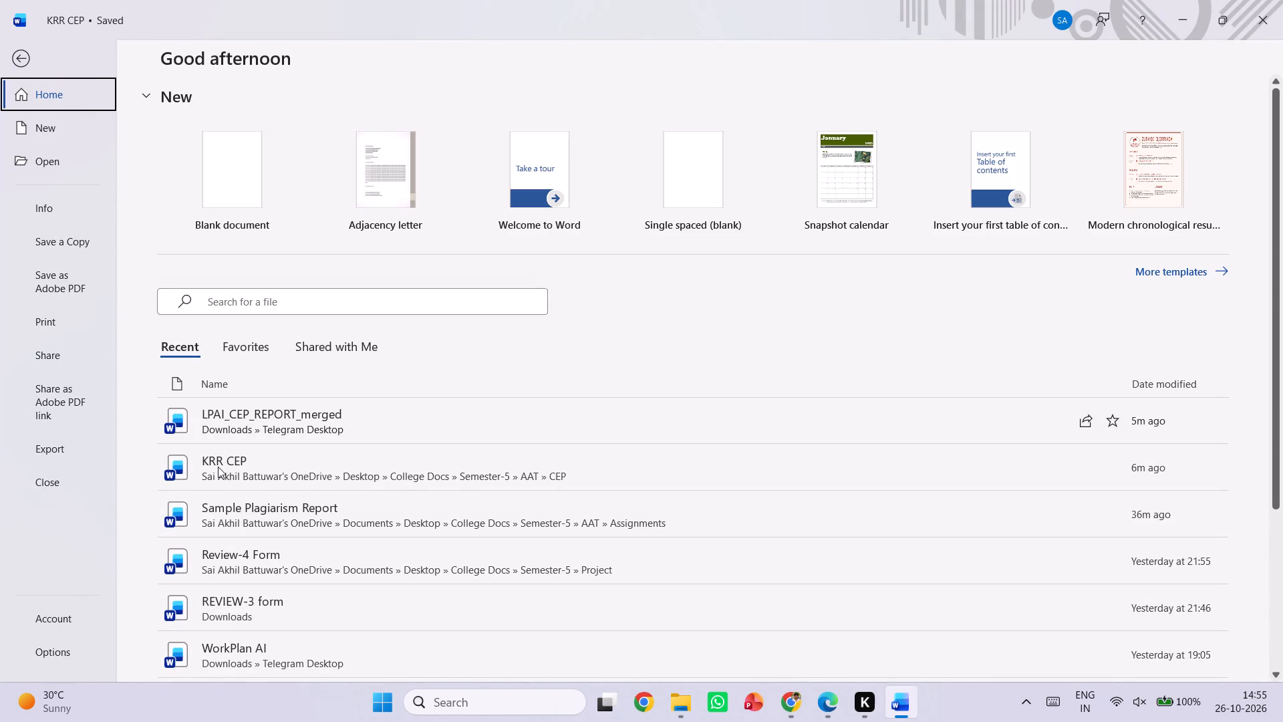
pyautogui.click(240, 414)
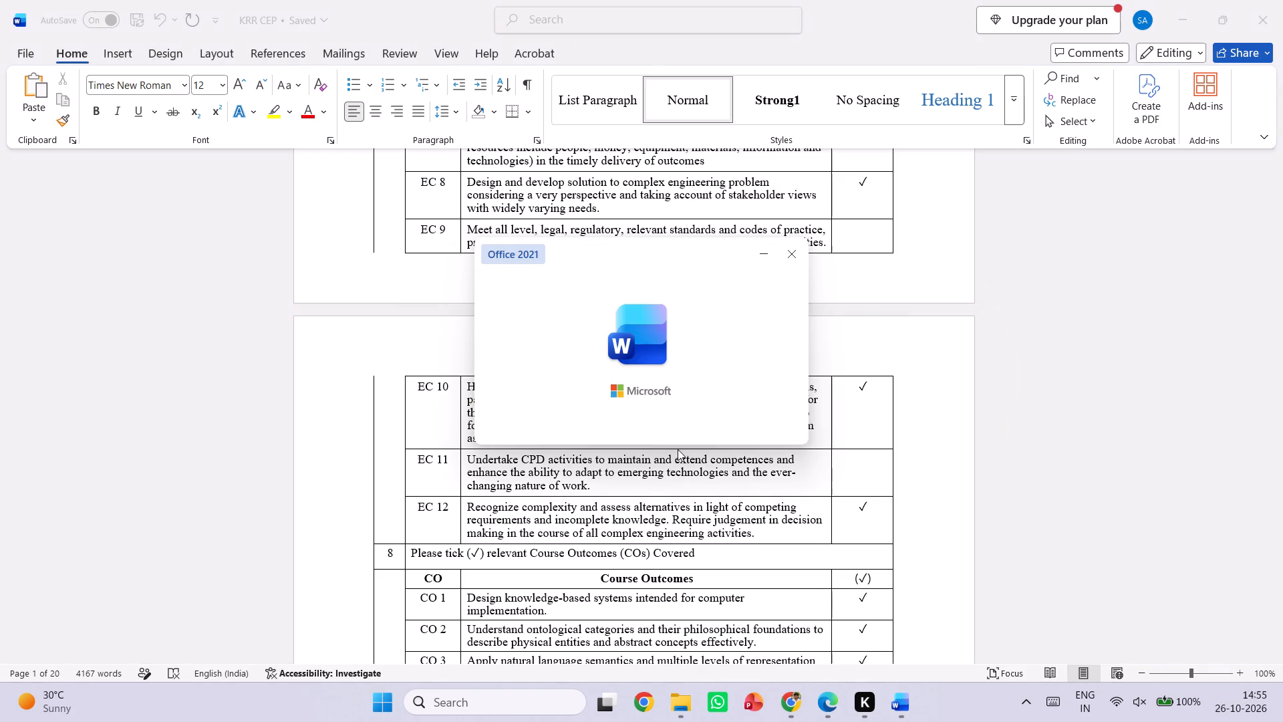
# Compare the title pages and front matter of LPAI_CEP_REPORT_merged with the KRR CEP report, and close the reference document.
pyautogui.scroll(-7, 678, 449)
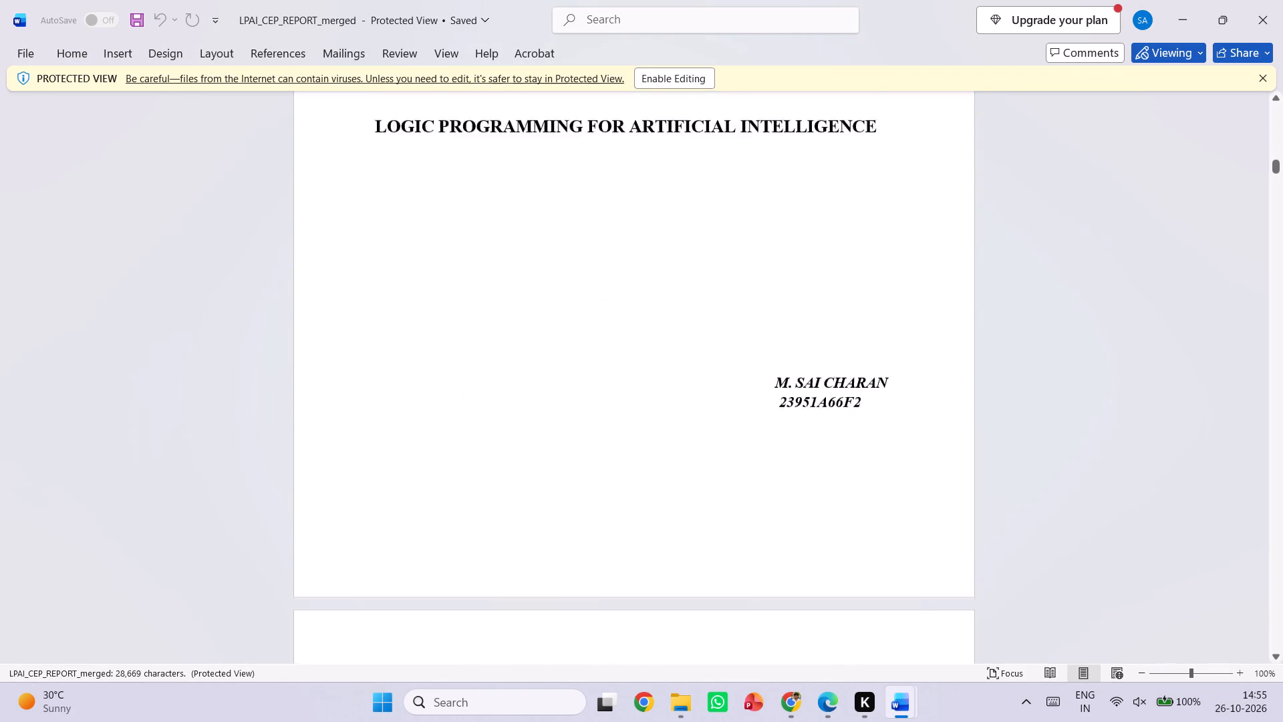
pyautogui.scroll(-2, 678, 449)
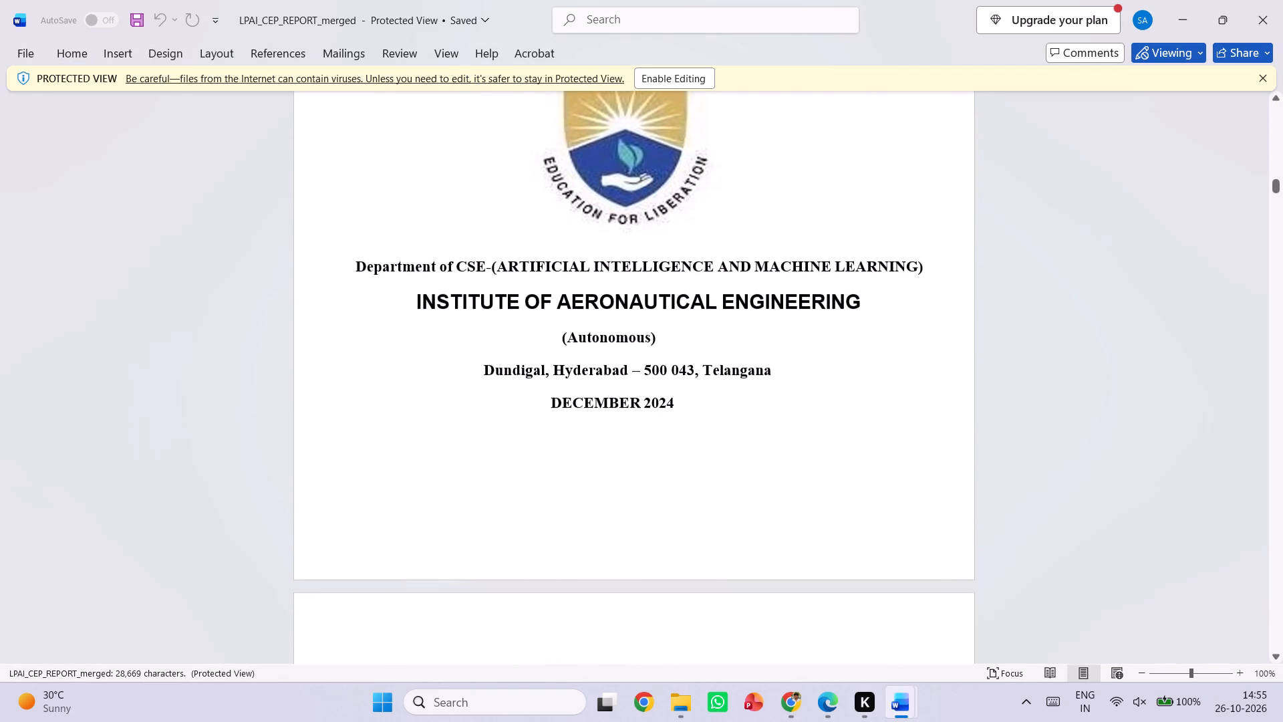
pyautogui.scroll(7, 678, 449)
pyautogui.hotkey('alt', 'Tab')
pyautogui.scroll(-2, 678, 449)
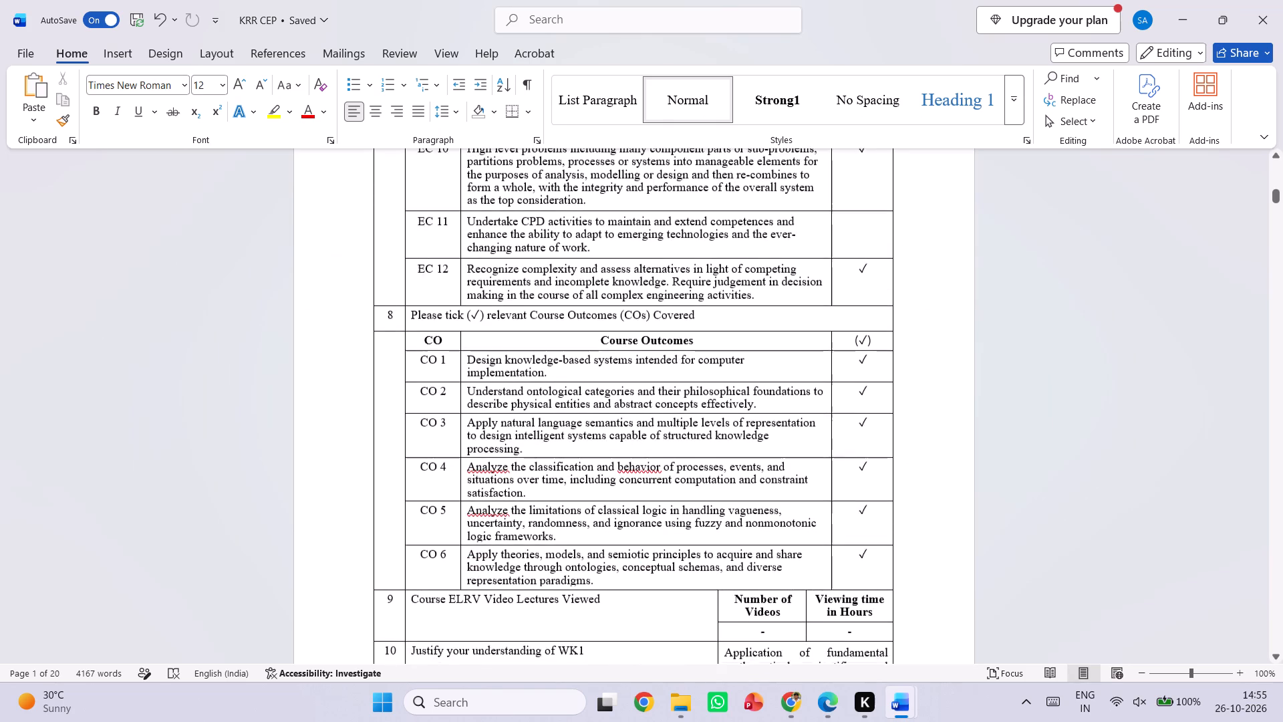
pyautogui.scroll(-3, 678, 449)
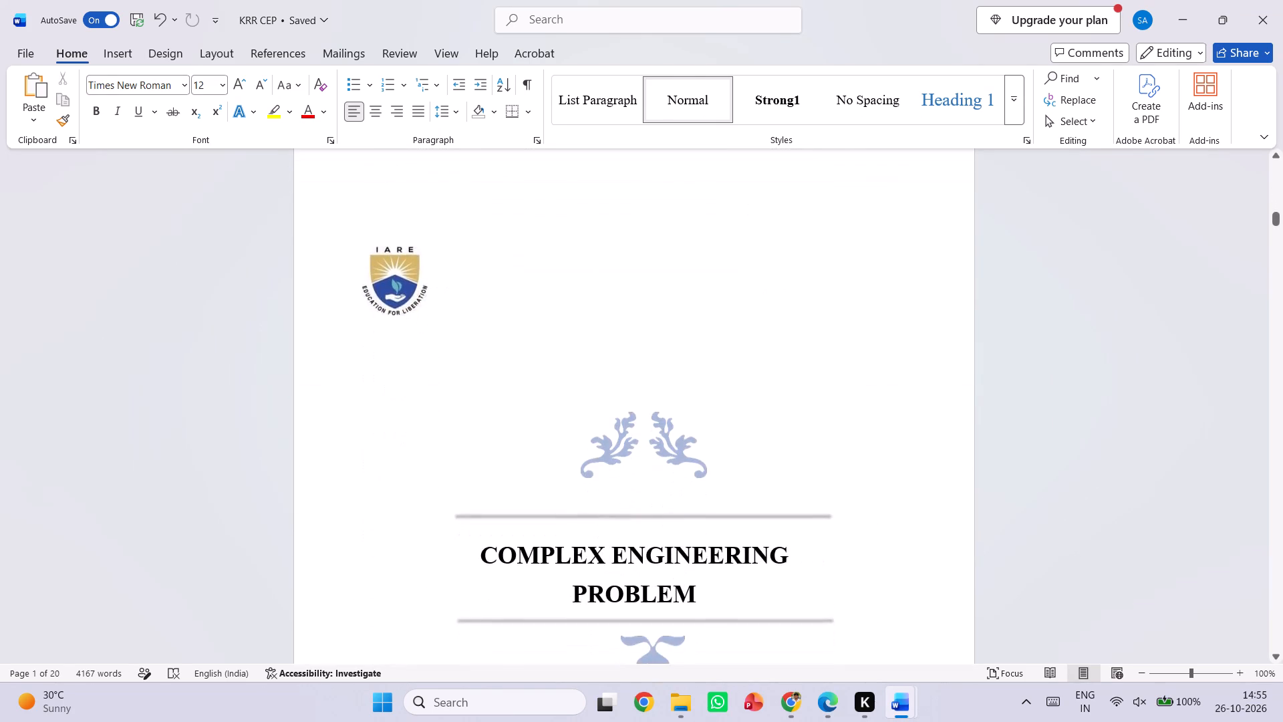
pyautogui.hotkey('alt', 'Tab')
pyautogui.scroll(-3, 678, 449)
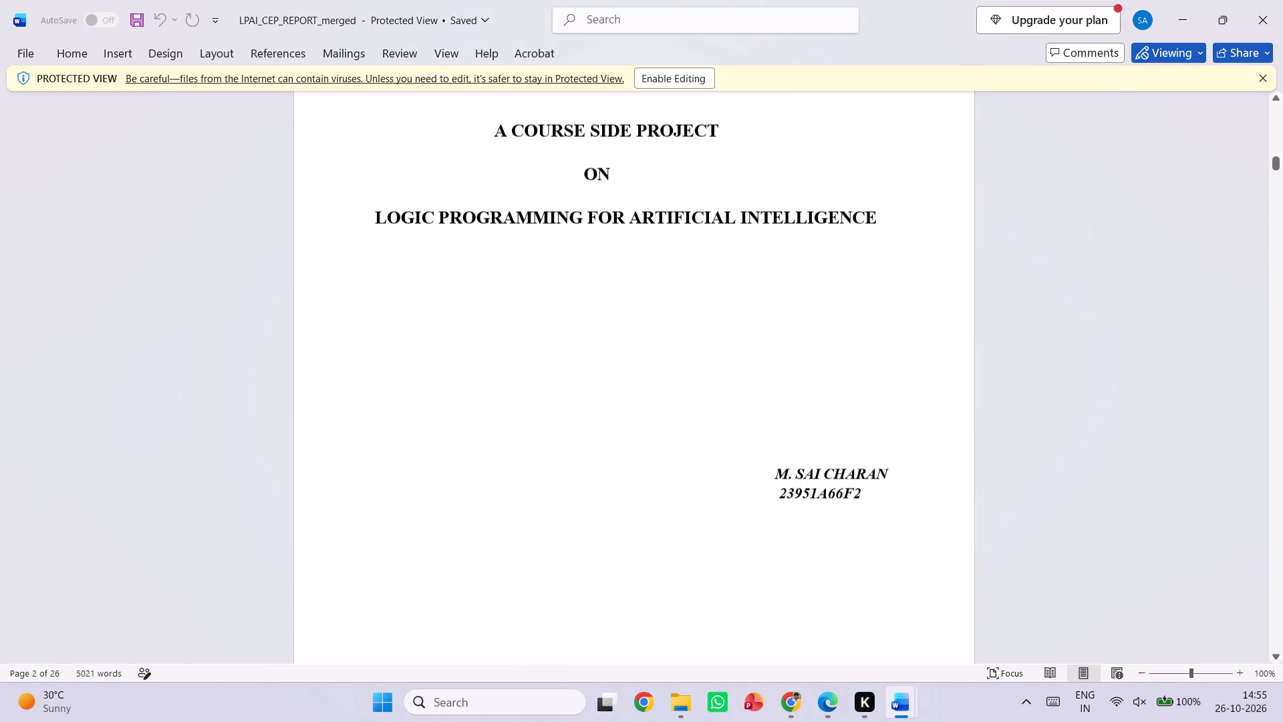
pyautogui.scroll(-3, 678, 449)
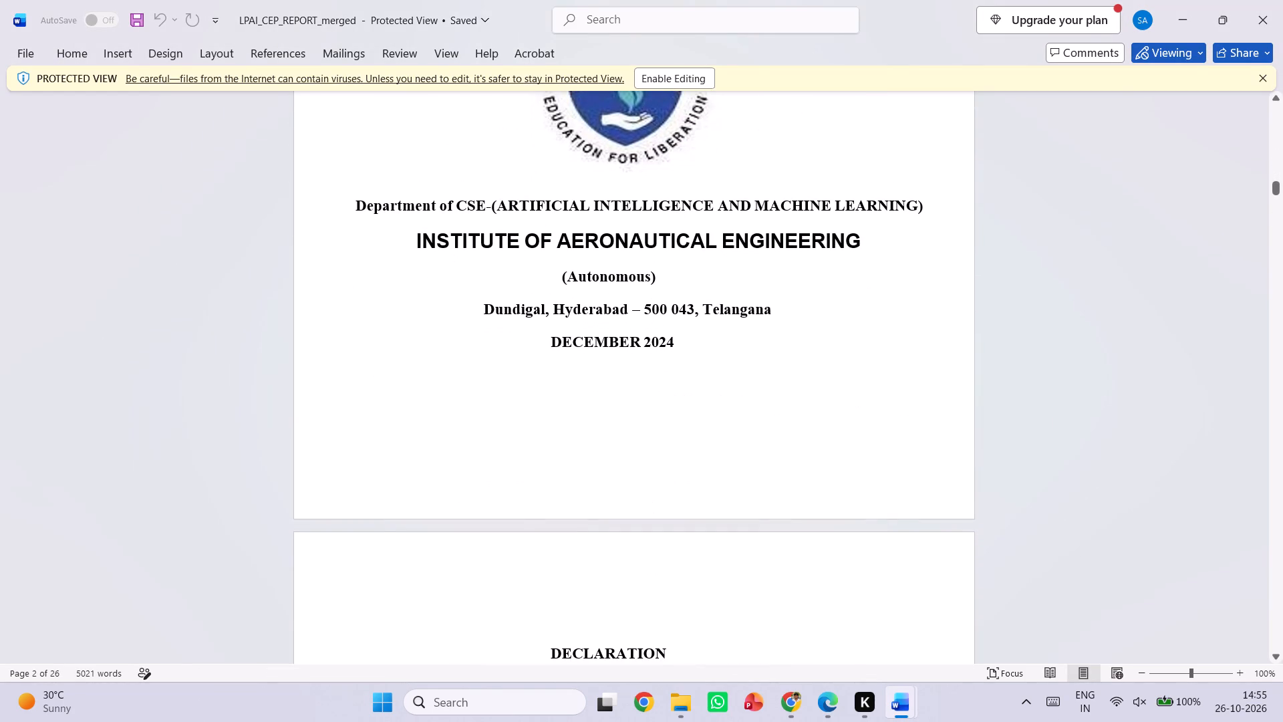
pyautogui.click(1243, 0)
# Find the Telegram Desktop app and open it.
pyautogui.write('te')
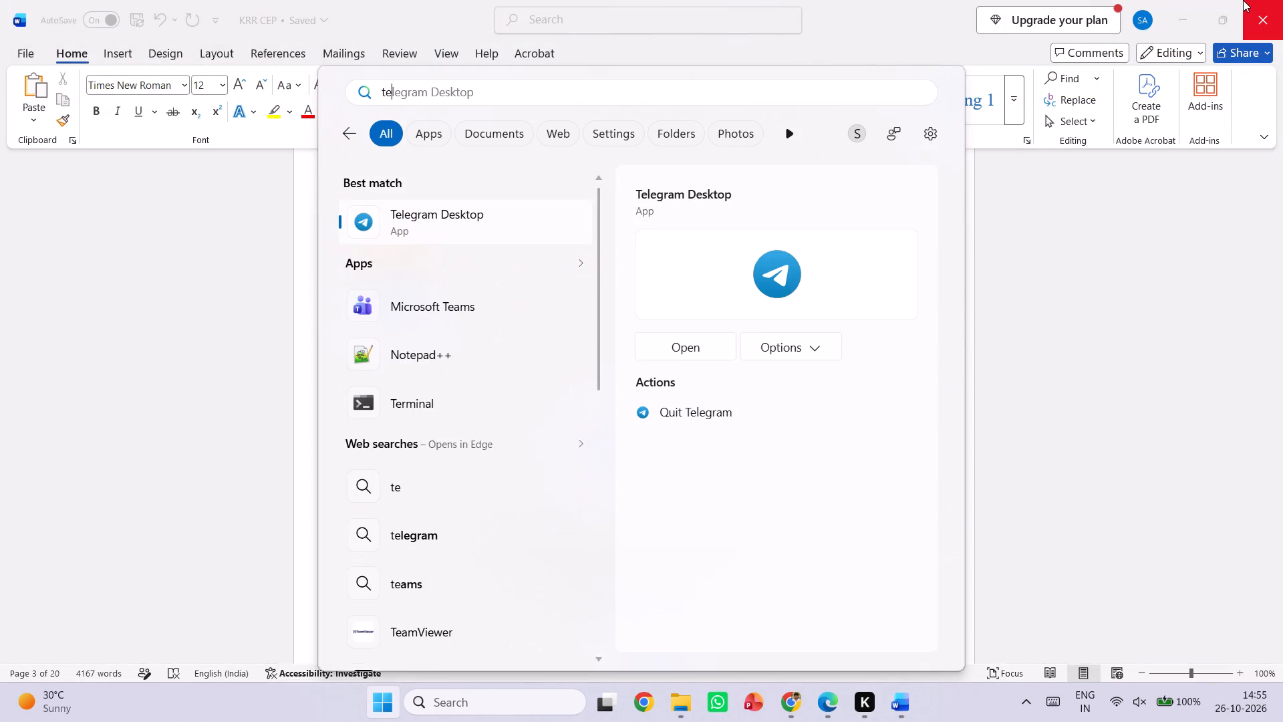
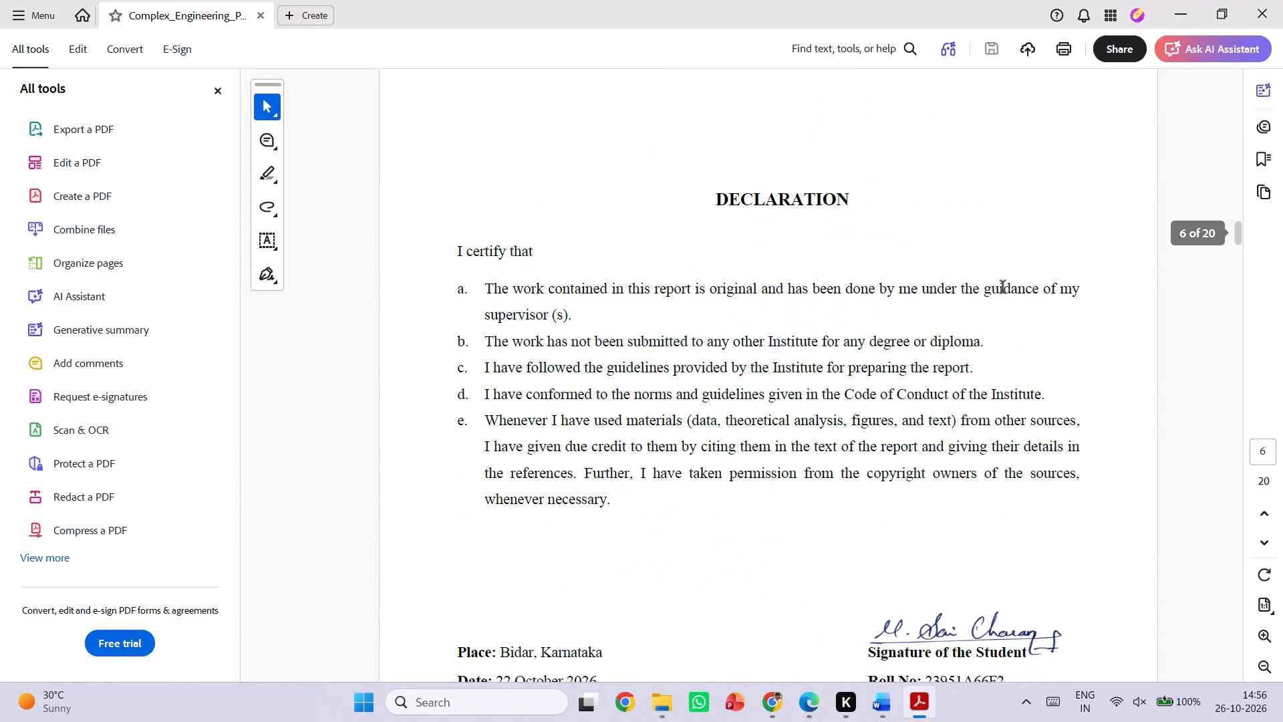
# Check the signature block on the reference PDF's declaration page and switch to the KRR CEP report in Word.
pyautogui.scroll(-2, 1003, 288)
pyautogui.hotkey('alt', 'Tab')
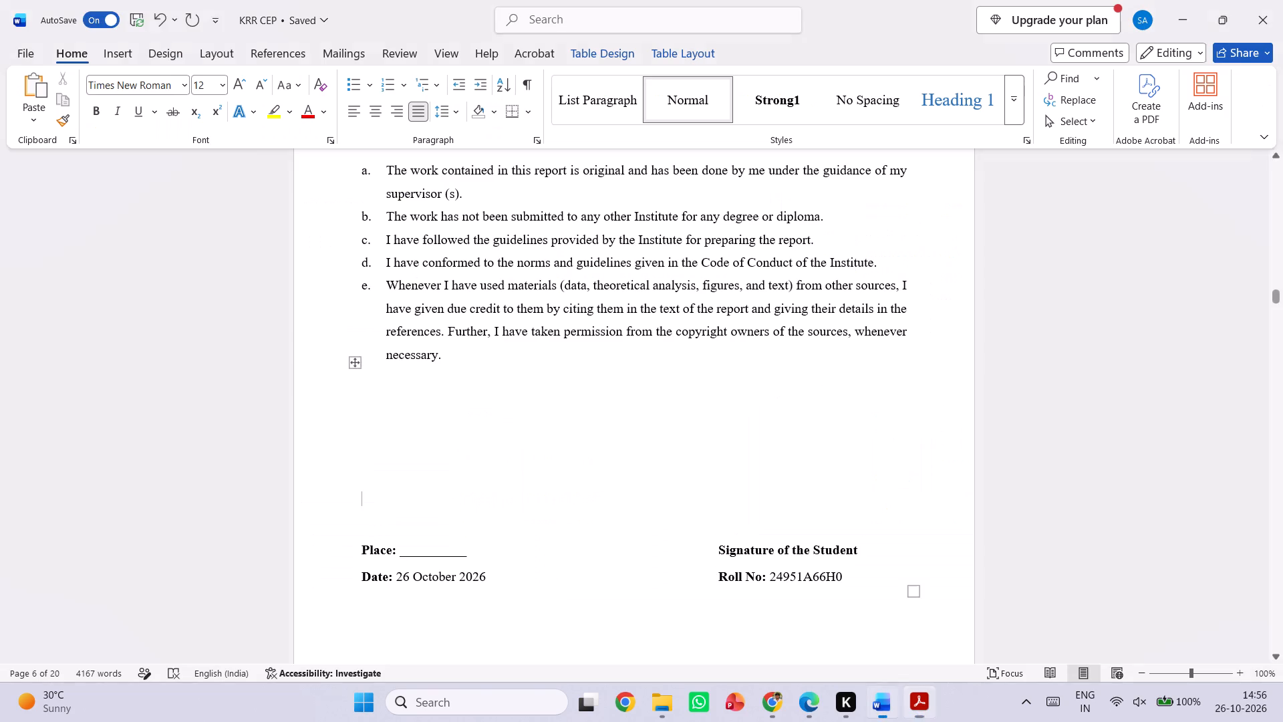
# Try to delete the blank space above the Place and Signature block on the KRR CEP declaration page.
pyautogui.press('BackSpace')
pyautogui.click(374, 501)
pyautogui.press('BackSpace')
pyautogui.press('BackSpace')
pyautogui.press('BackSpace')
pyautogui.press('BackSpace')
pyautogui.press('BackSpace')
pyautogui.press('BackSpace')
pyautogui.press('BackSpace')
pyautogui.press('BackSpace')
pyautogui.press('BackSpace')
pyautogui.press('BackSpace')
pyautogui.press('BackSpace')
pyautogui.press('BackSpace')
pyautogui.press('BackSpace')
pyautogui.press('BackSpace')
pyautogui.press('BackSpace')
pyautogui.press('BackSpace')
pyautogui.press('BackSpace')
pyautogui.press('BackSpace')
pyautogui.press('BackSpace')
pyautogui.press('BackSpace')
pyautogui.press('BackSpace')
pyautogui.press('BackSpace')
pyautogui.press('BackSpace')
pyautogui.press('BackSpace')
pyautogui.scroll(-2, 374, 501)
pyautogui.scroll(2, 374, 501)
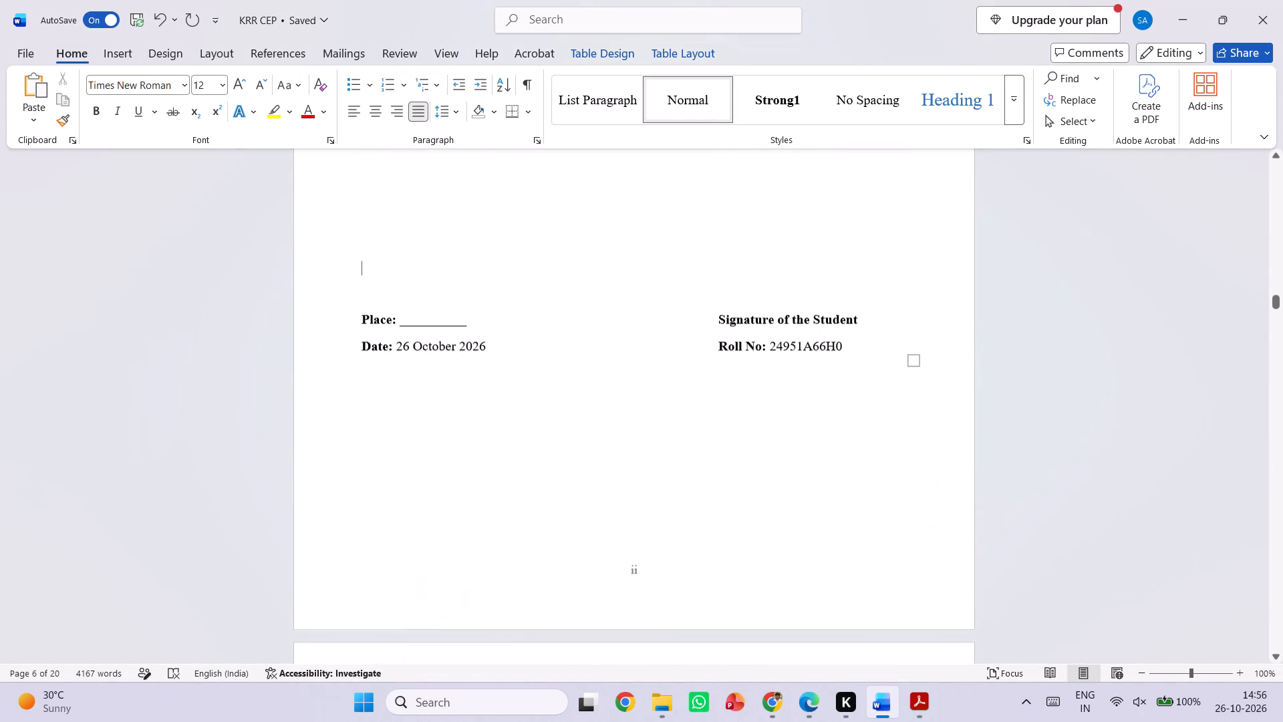
# Replace the blank after Place on the declaration page with Dundigal.
pyautogui.click(470, 342)
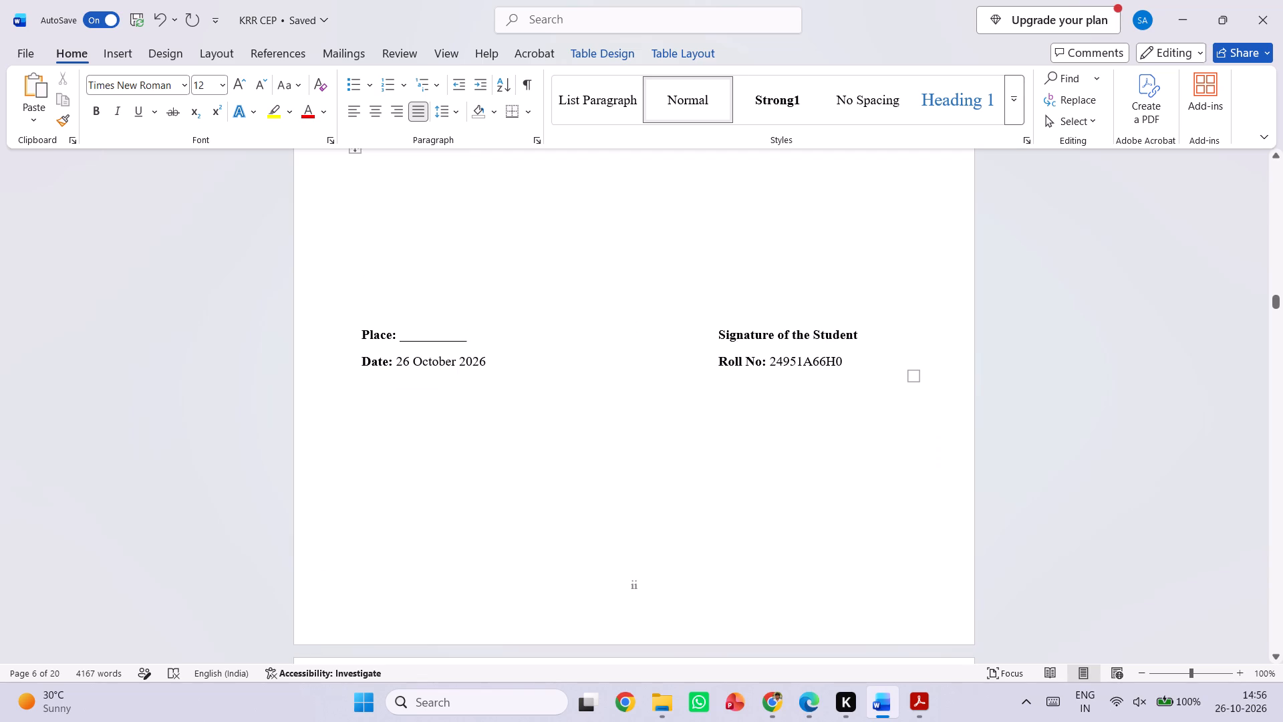
pyautogui.press('BackSpace')
pyautogui.press('BackSpace')
pyautogui.press('BackSpace')
pyautogui.press('BackSpace')
pyautogui.press('BackSpace')
pyautogui.press('BackSpace')
pyautogui.press('BackSpace')
pyautogui.press('BackSpace')
pyautogui.press('BackSpace')
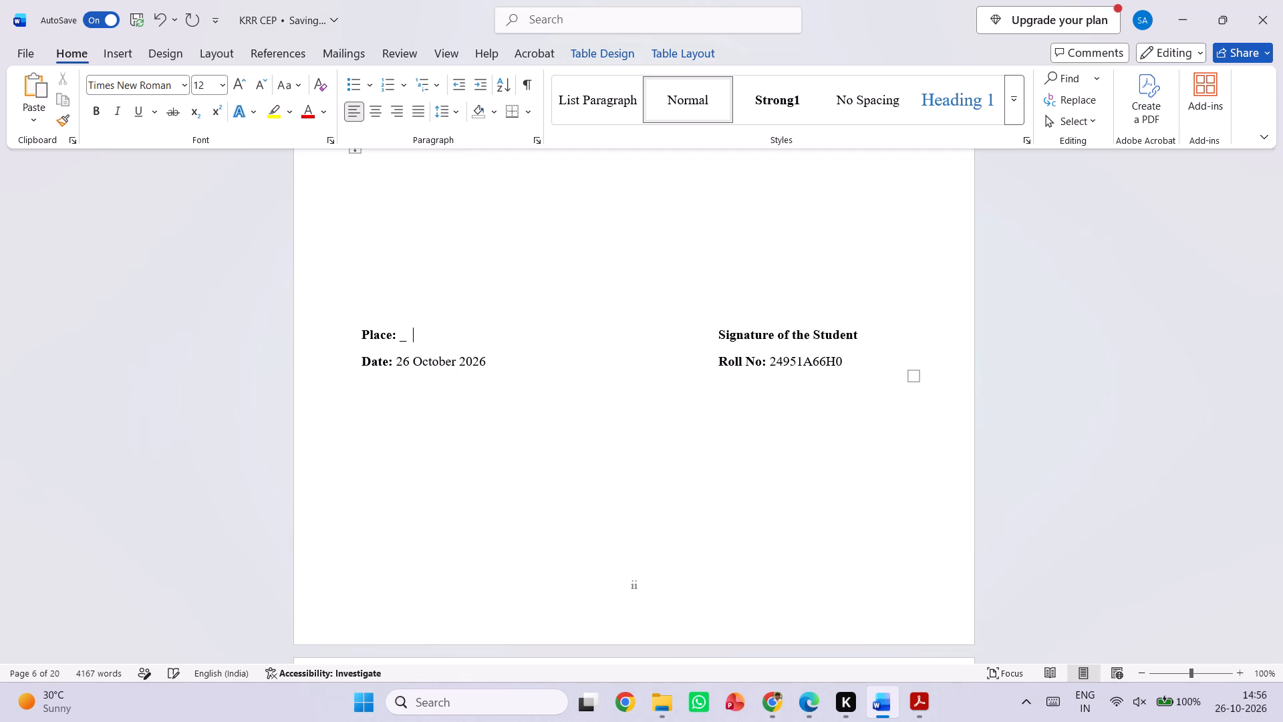
pyautogui.press('BackSpace')
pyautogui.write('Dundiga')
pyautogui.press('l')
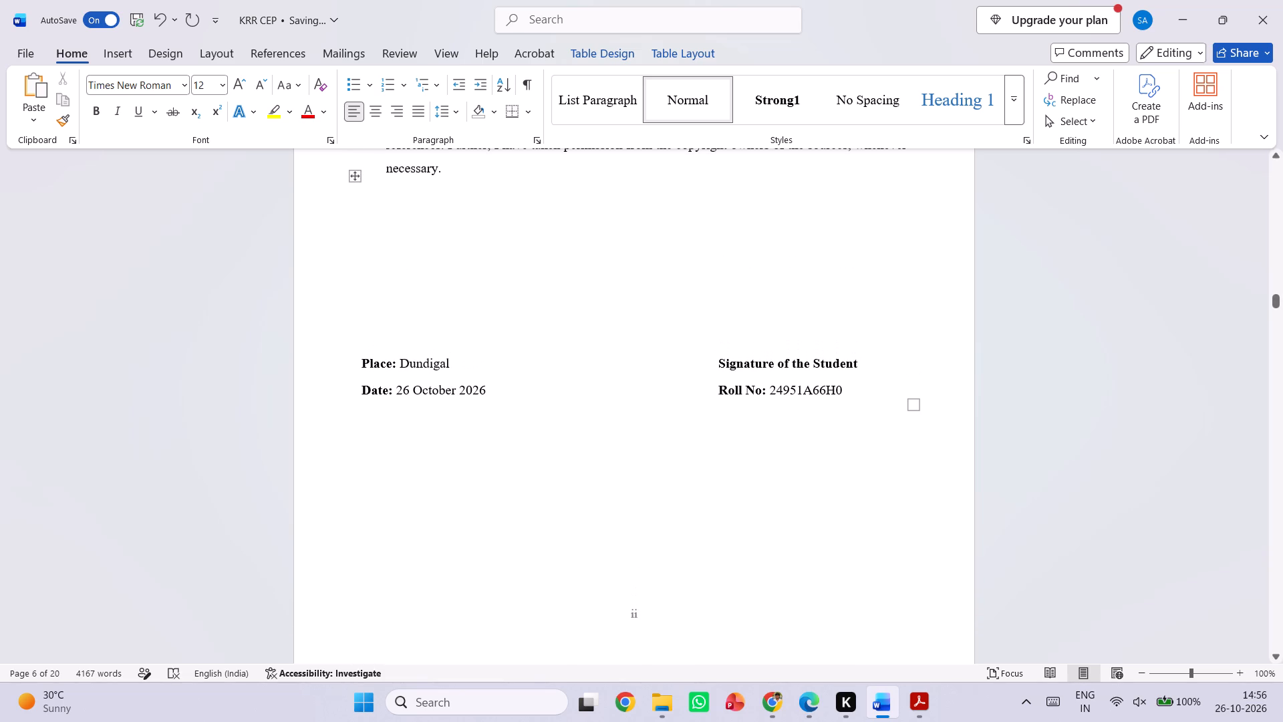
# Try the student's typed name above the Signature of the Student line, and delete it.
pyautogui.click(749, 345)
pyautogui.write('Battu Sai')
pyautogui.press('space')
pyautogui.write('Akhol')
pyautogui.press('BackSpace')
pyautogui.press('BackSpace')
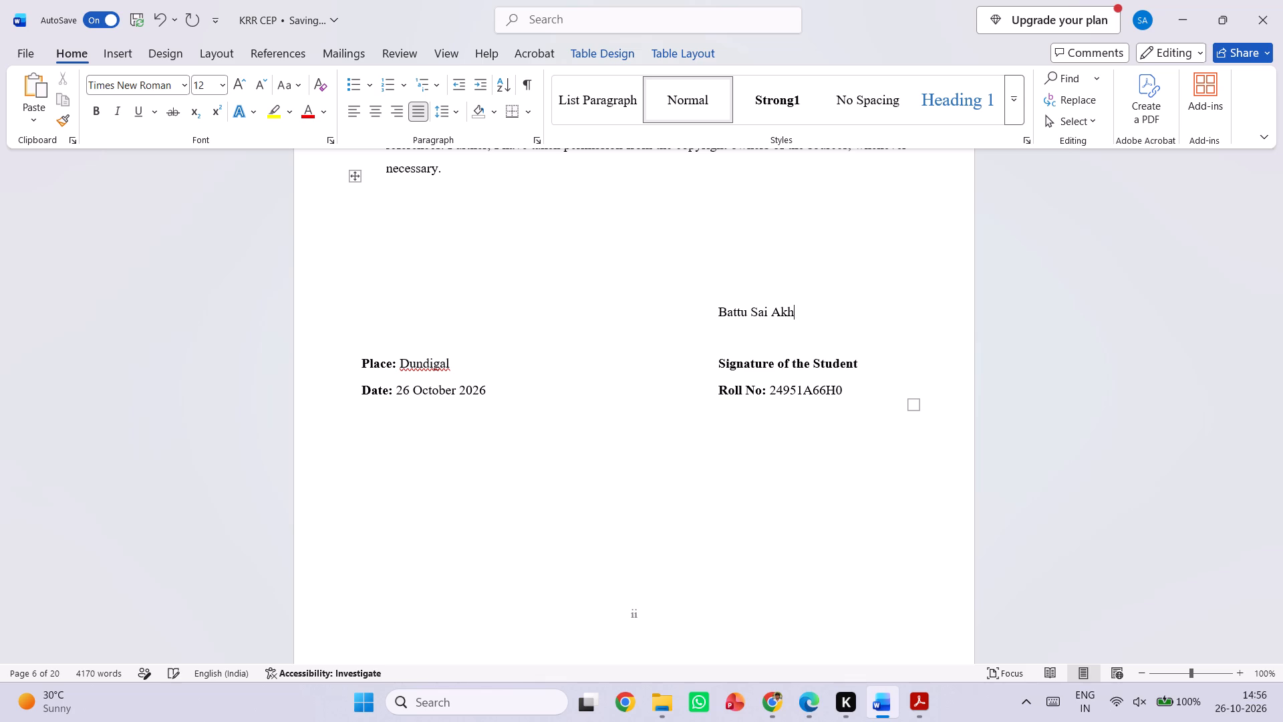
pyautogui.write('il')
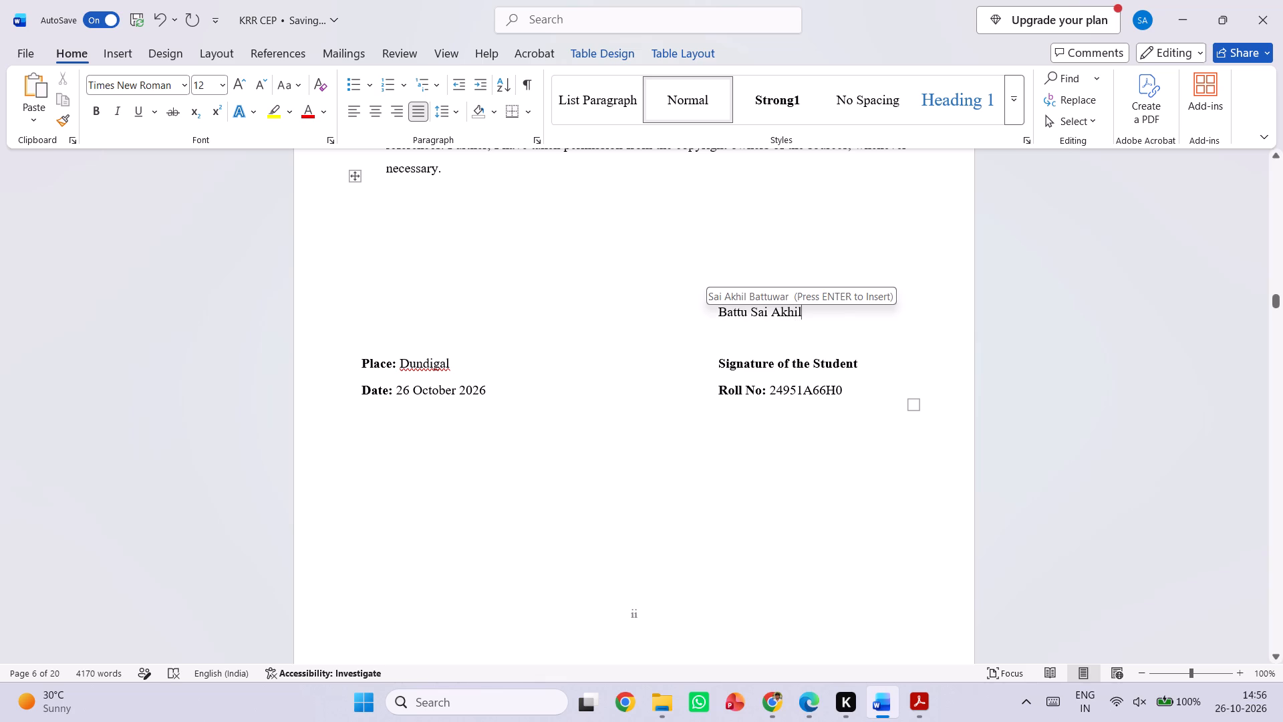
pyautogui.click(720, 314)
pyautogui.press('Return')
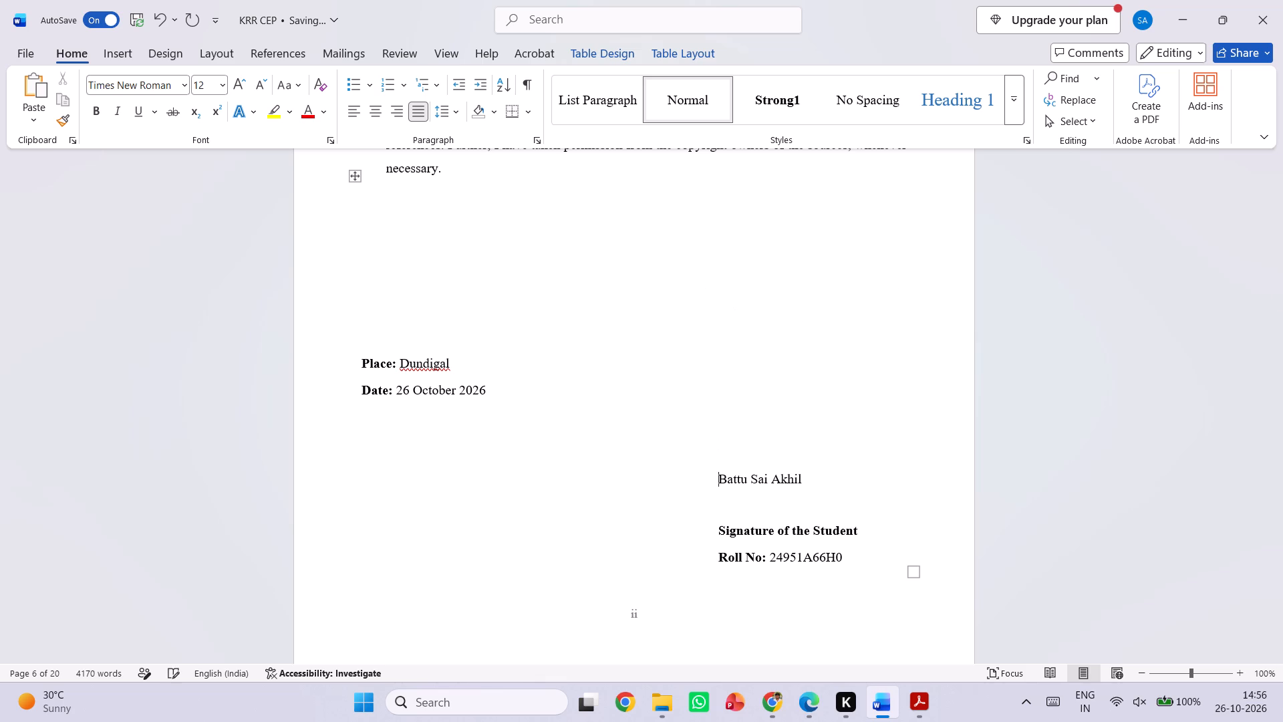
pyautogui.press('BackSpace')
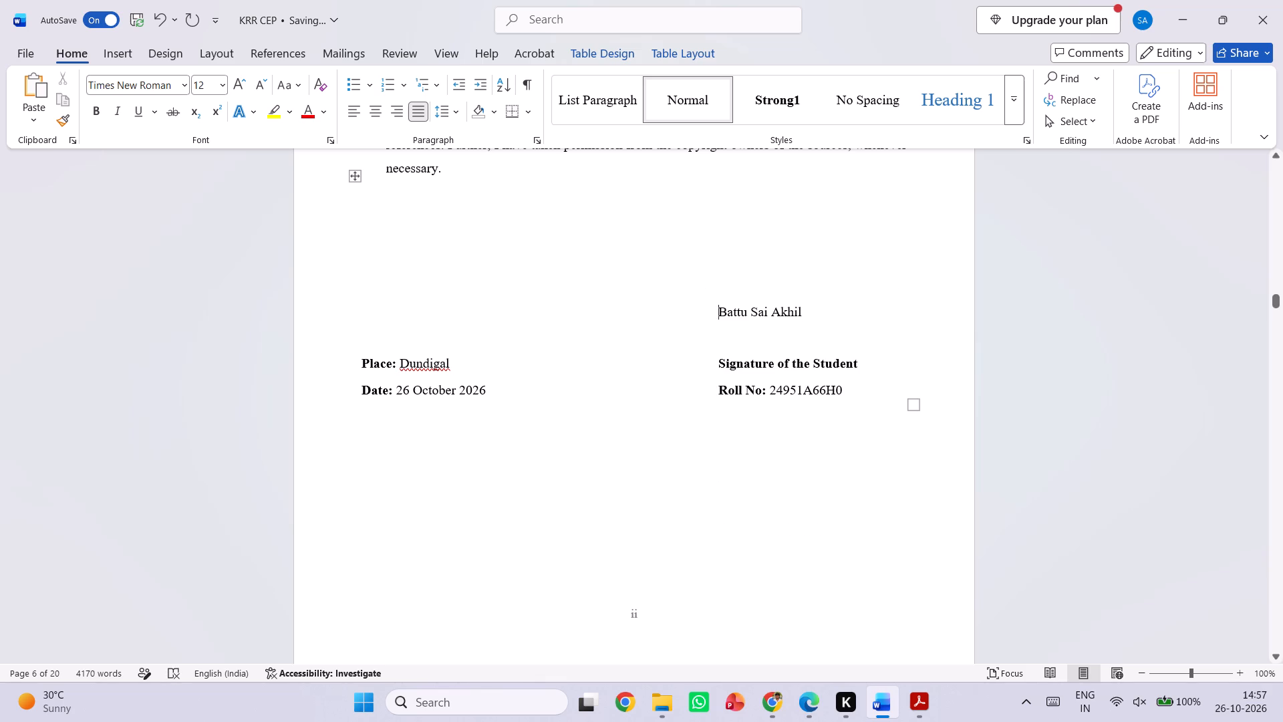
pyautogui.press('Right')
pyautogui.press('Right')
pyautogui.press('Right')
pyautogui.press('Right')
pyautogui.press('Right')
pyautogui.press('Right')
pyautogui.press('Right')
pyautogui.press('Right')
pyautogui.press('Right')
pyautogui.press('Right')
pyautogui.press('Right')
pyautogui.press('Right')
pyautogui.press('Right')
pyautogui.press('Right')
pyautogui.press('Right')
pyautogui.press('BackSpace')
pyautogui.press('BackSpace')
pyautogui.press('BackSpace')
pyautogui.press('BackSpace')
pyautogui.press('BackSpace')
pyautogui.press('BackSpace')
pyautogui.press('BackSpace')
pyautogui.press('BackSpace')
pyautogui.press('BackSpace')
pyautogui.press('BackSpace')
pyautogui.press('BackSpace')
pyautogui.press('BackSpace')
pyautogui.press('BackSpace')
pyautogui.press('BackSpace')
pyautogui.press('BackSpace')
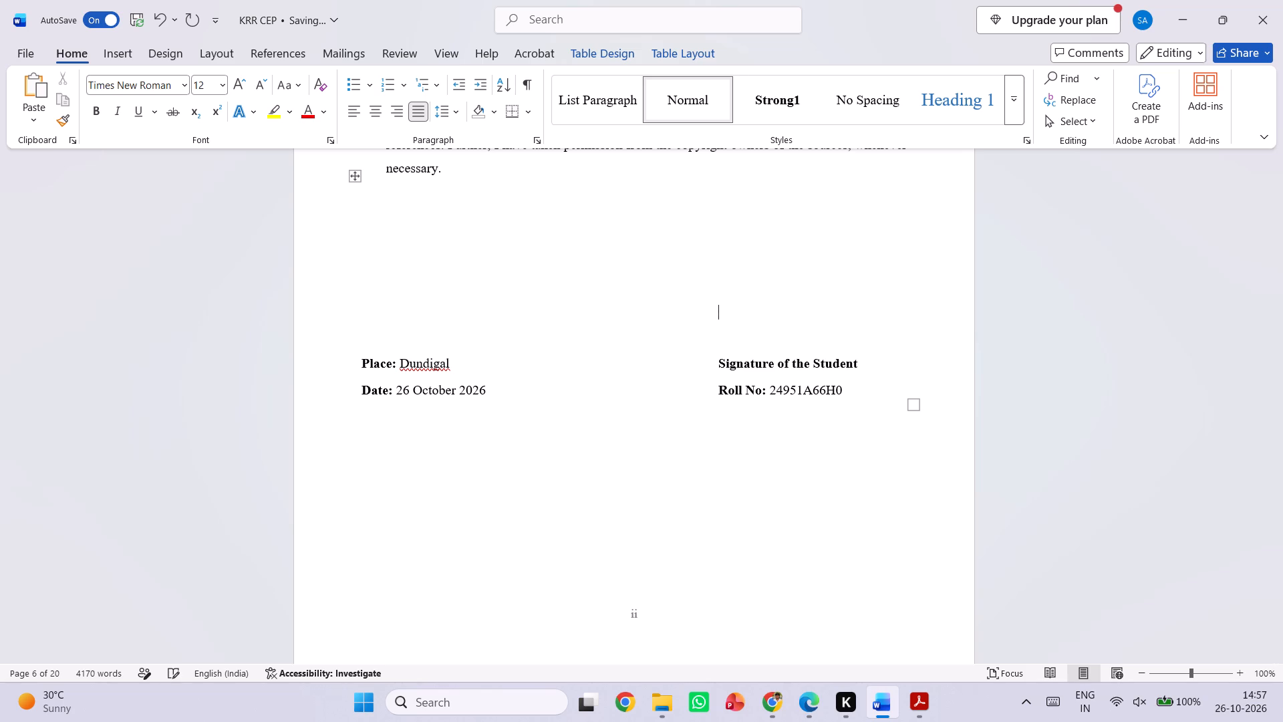
# Paste the copied signature image above Signature of the Student on the declaration page and reduce its height and width.
pyautogui.hotkey('ctrl', 'v')
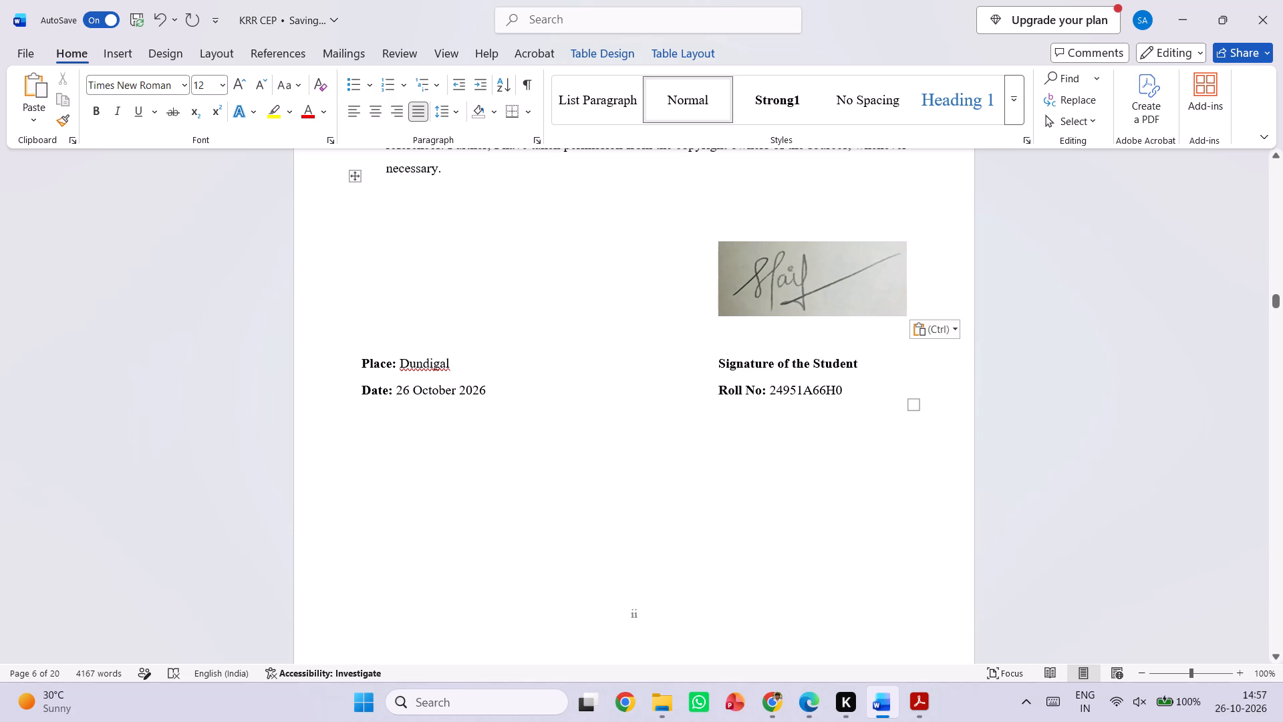
pyautogui.click(813, 287)
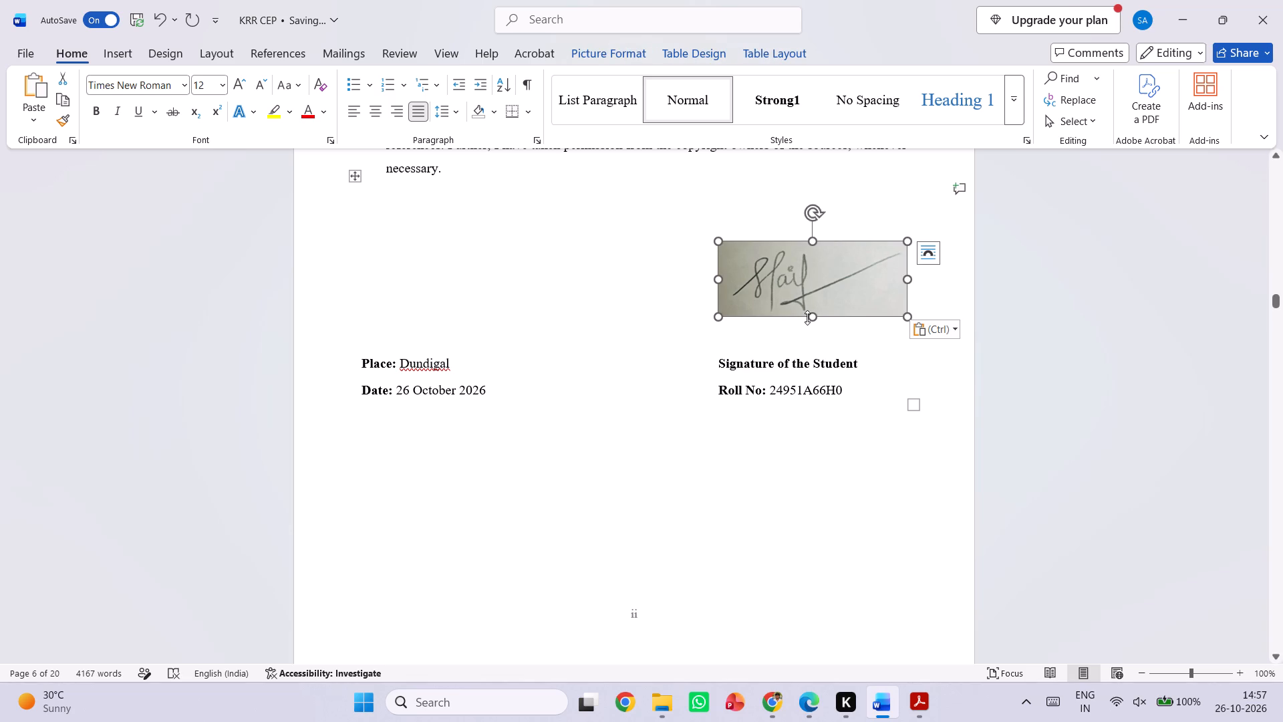
pyautogui.moveTo(809, 318); pyautogui.dragTo(803, 319)
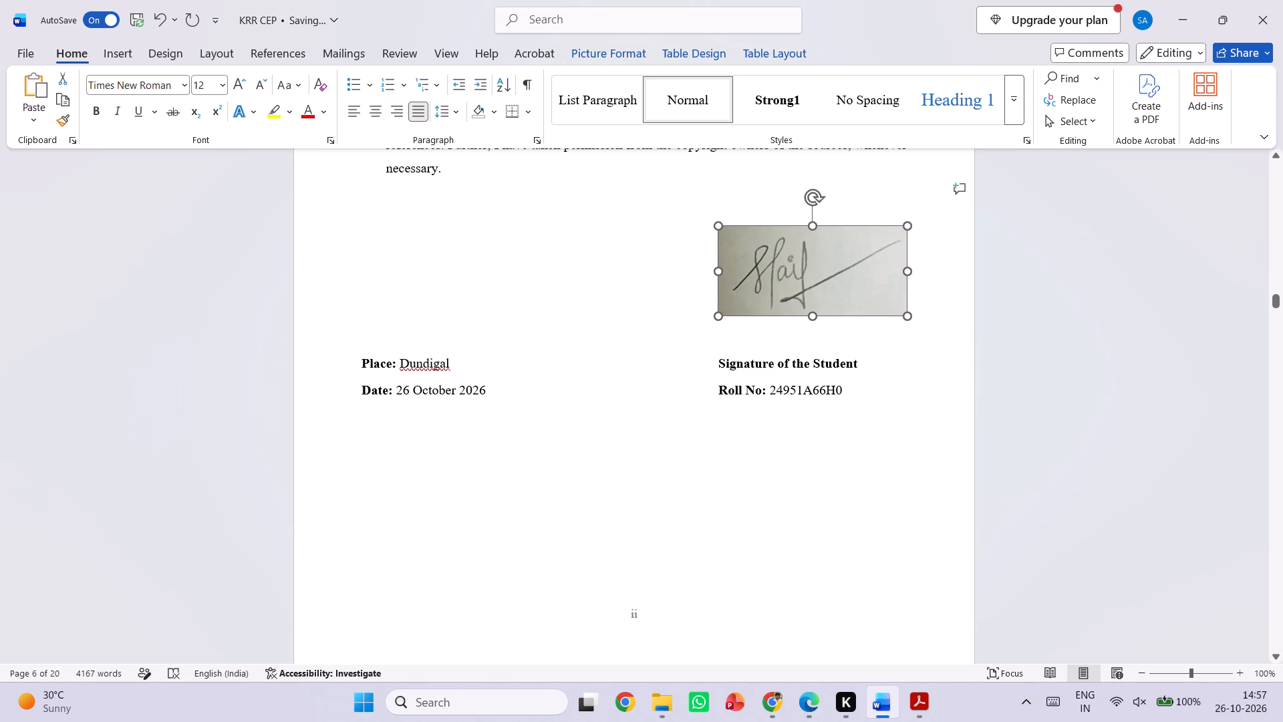
pyautogui.moveTo(803, 319); pyautogui.dragTo(781, 296)
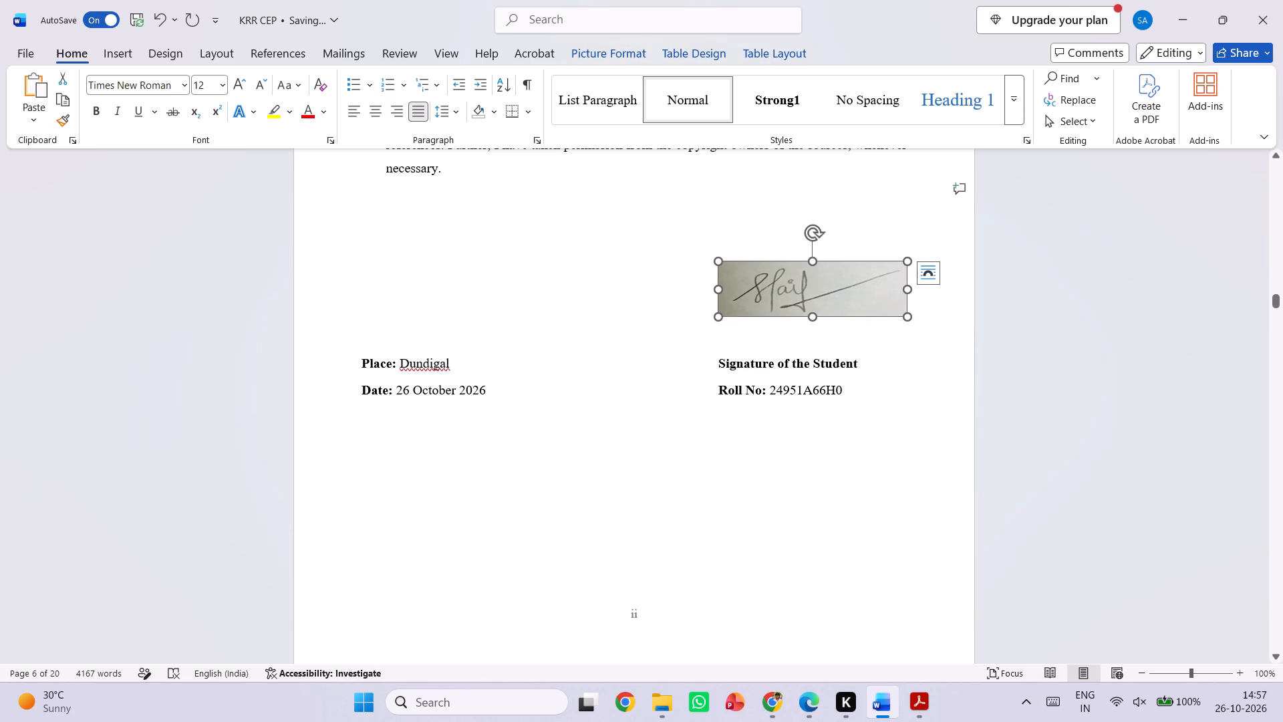
pyautogui.moveTo(906, 285); pyautogui.dragTo(847, 286)
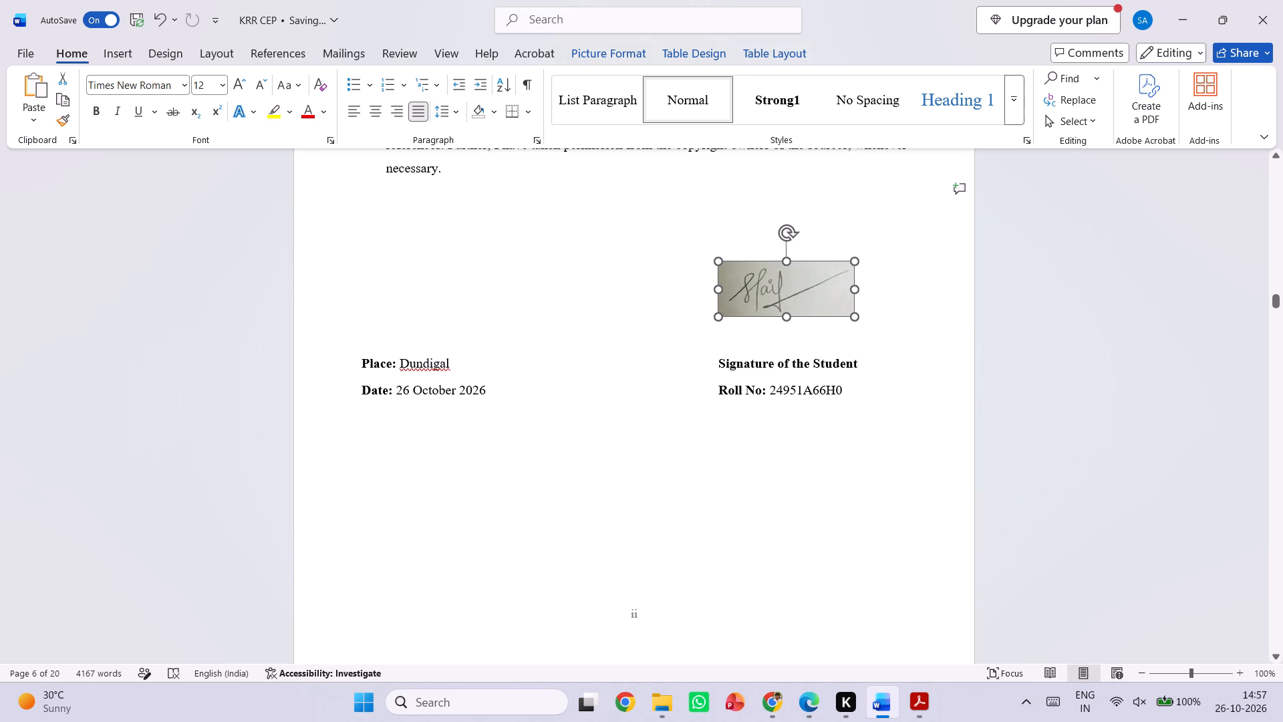
pyautogui.moveTo(847, 286); pyautogui.dragTo(839, 287)
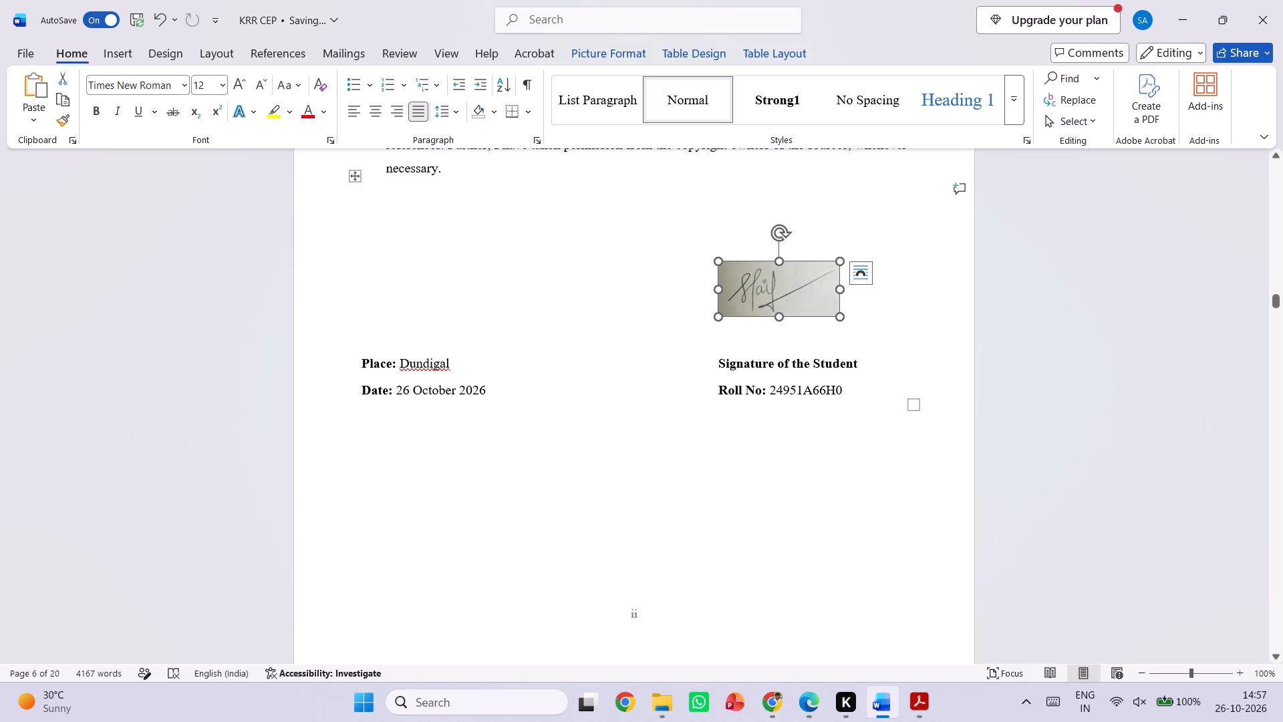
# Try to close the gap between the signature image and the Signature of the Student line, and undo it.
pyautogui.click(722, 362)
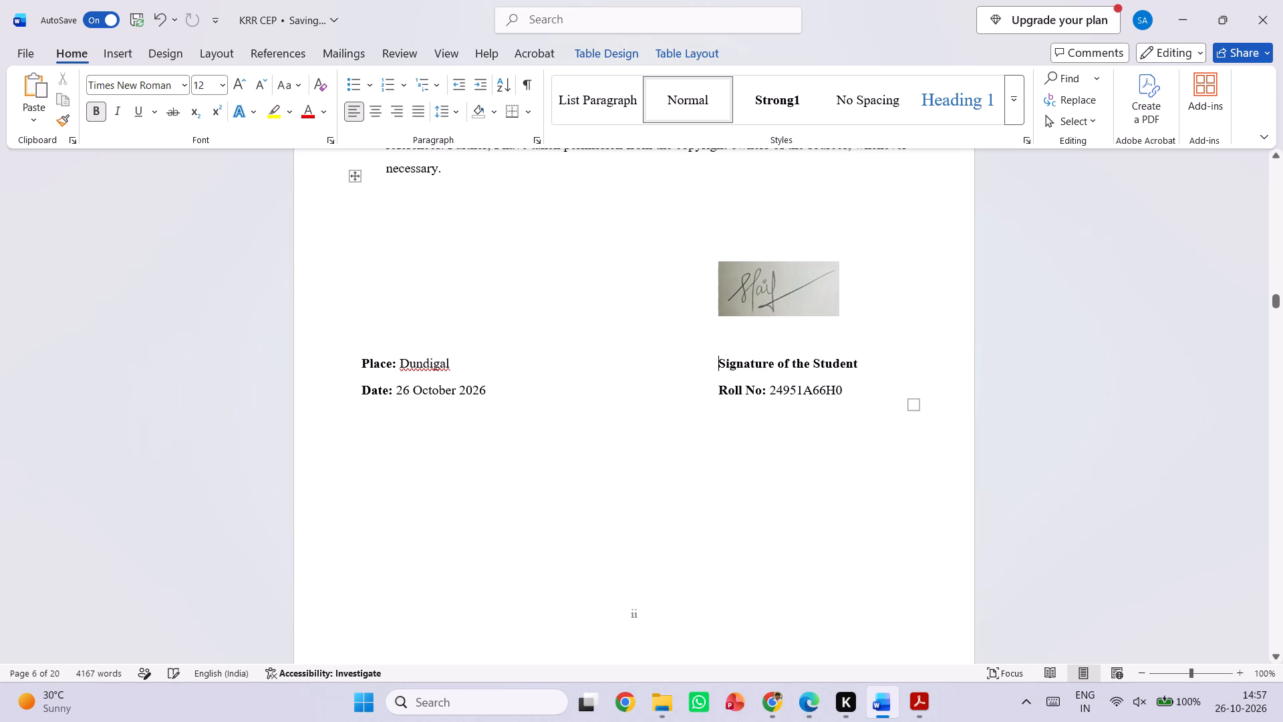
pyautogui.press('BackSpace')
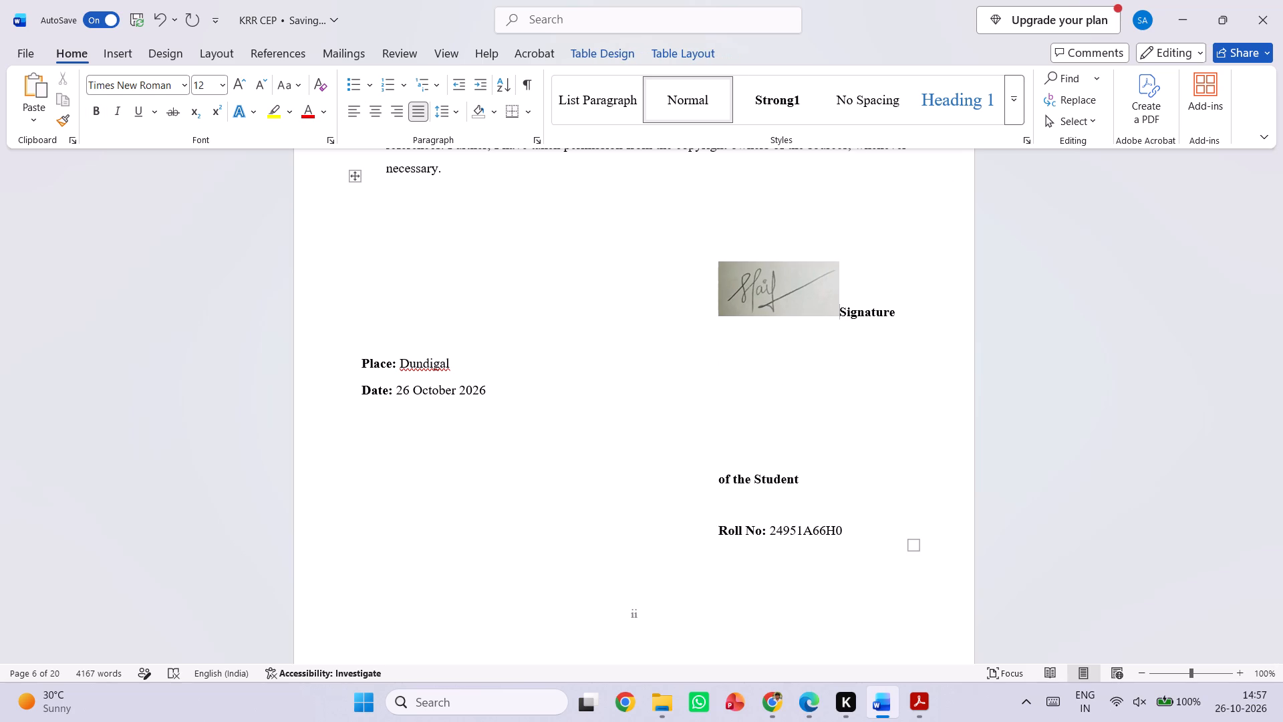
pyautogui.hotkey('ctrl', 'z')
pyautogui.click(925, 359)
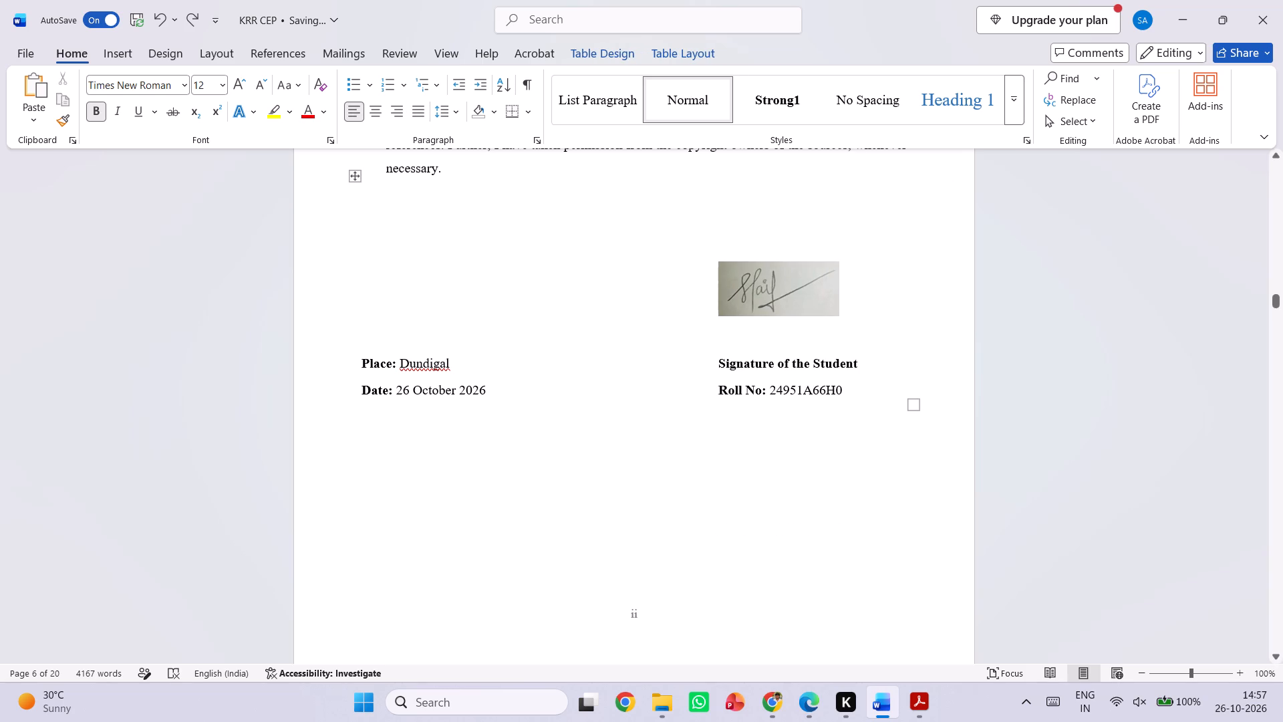
# Review the declaration, certificate, approval sheet and acknowledgement pages of the KRR CEP report for remaining blanks.
pyautogui.scroll(2, 925, 359)
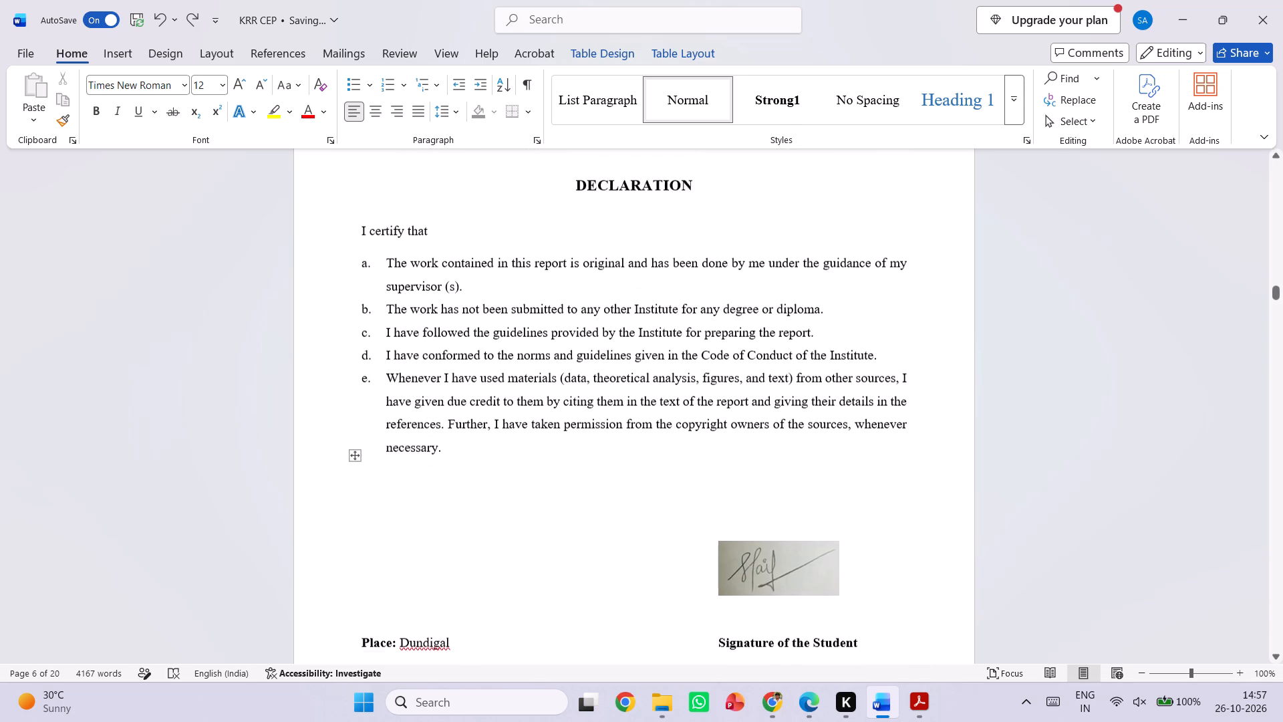
pyautogui.scroll(1, 925, 359)
pyautogui.scroll(-3, 925, 359)
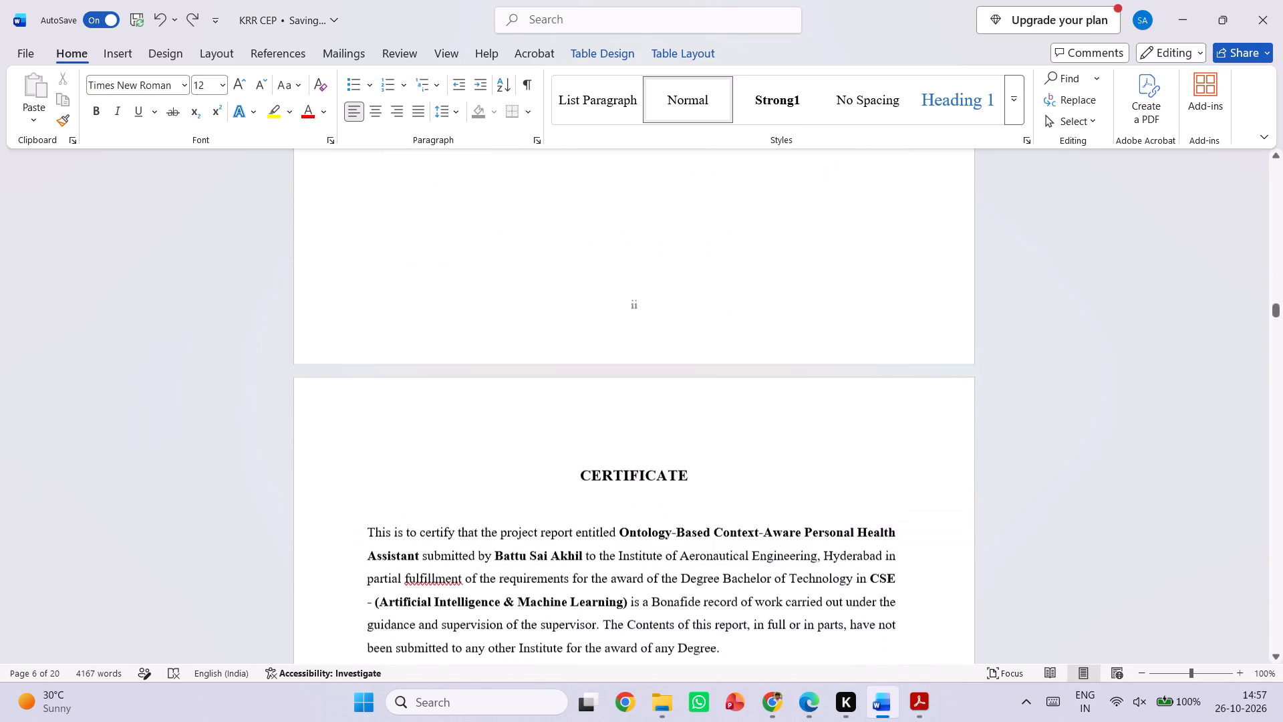
pyautogui.scroll(-1, 925, 359)
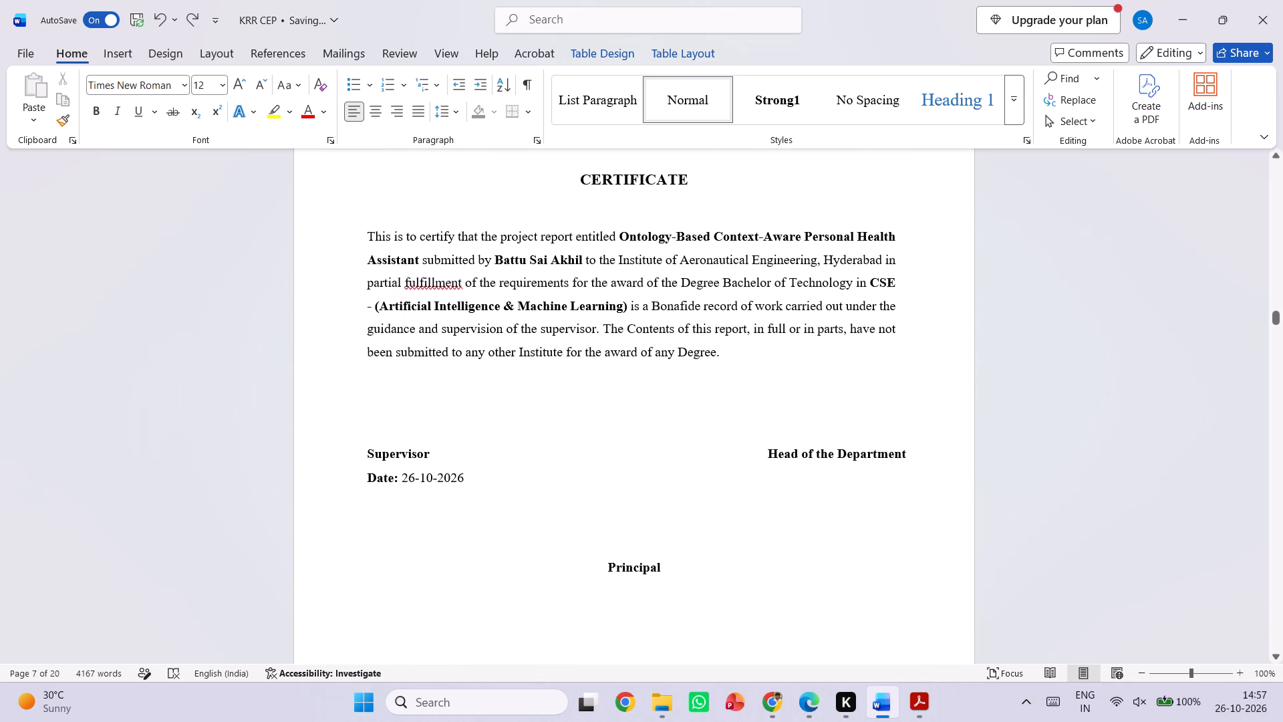
pyautogui.scroll(-1, 925, 359)
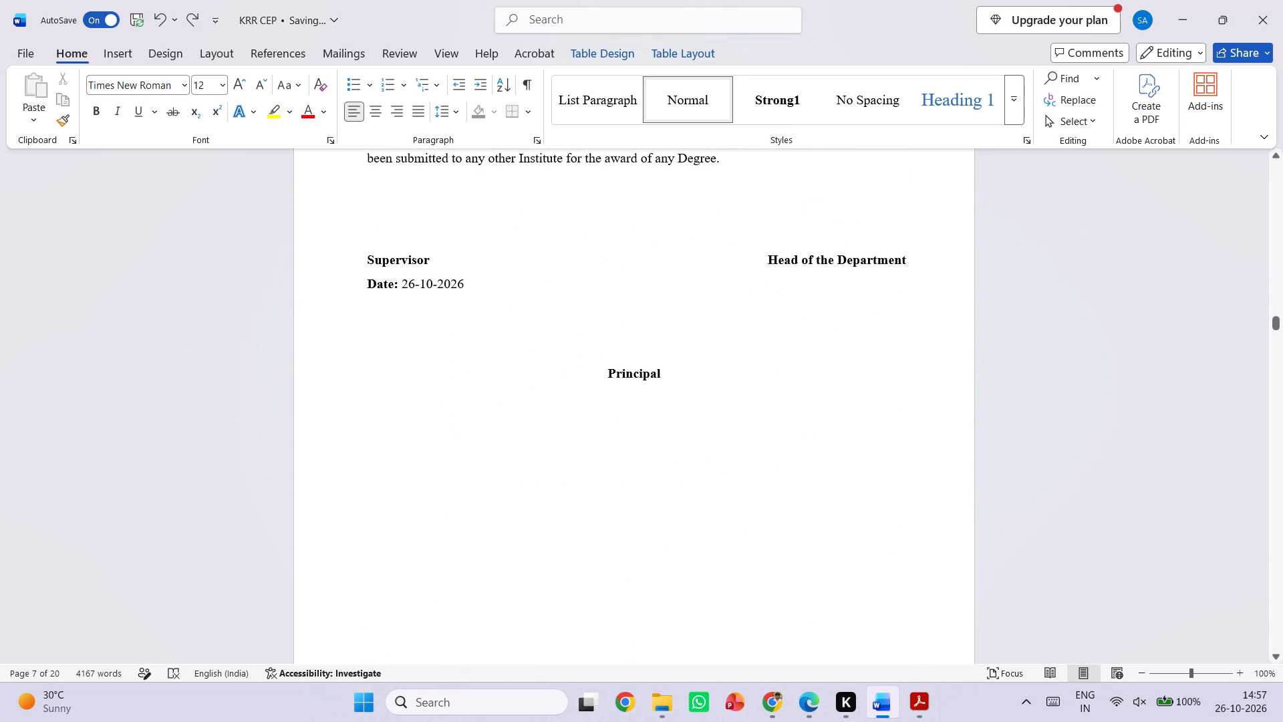
pyautogui.scroll(1, 860, 362)
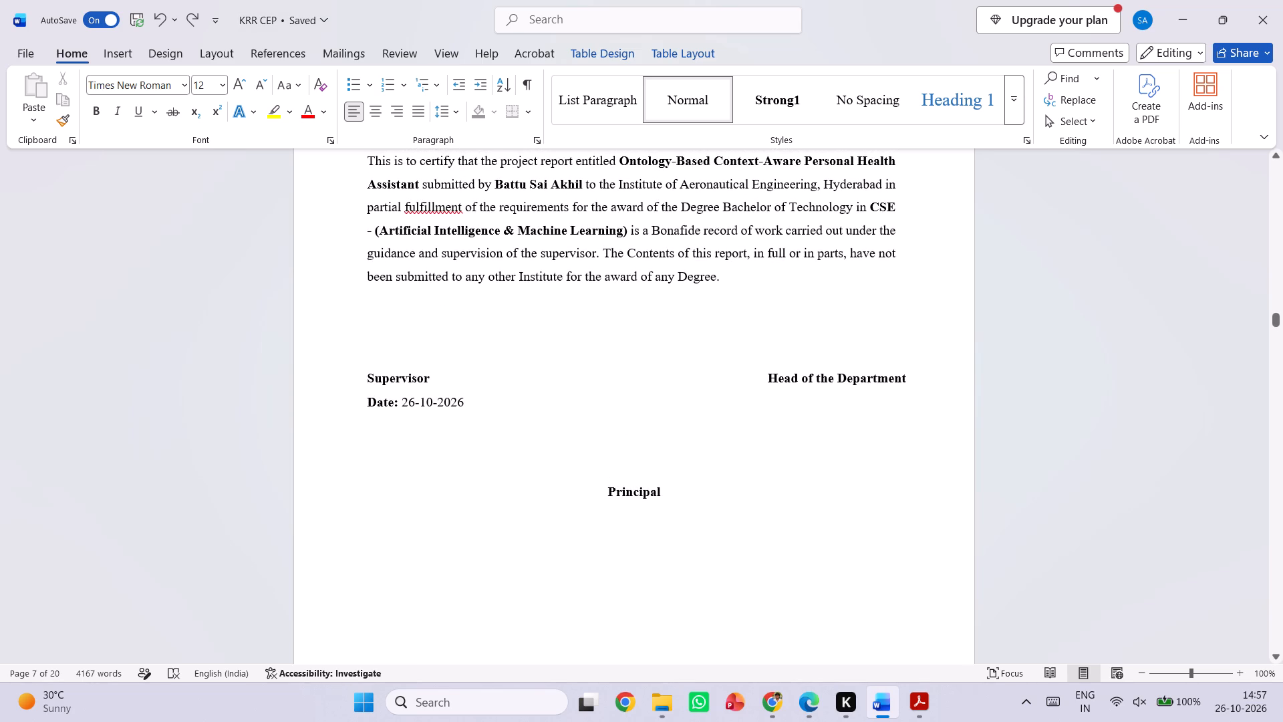
pyautogui.moveTo(669, 494); pyautogui.dragTo(603, 489)
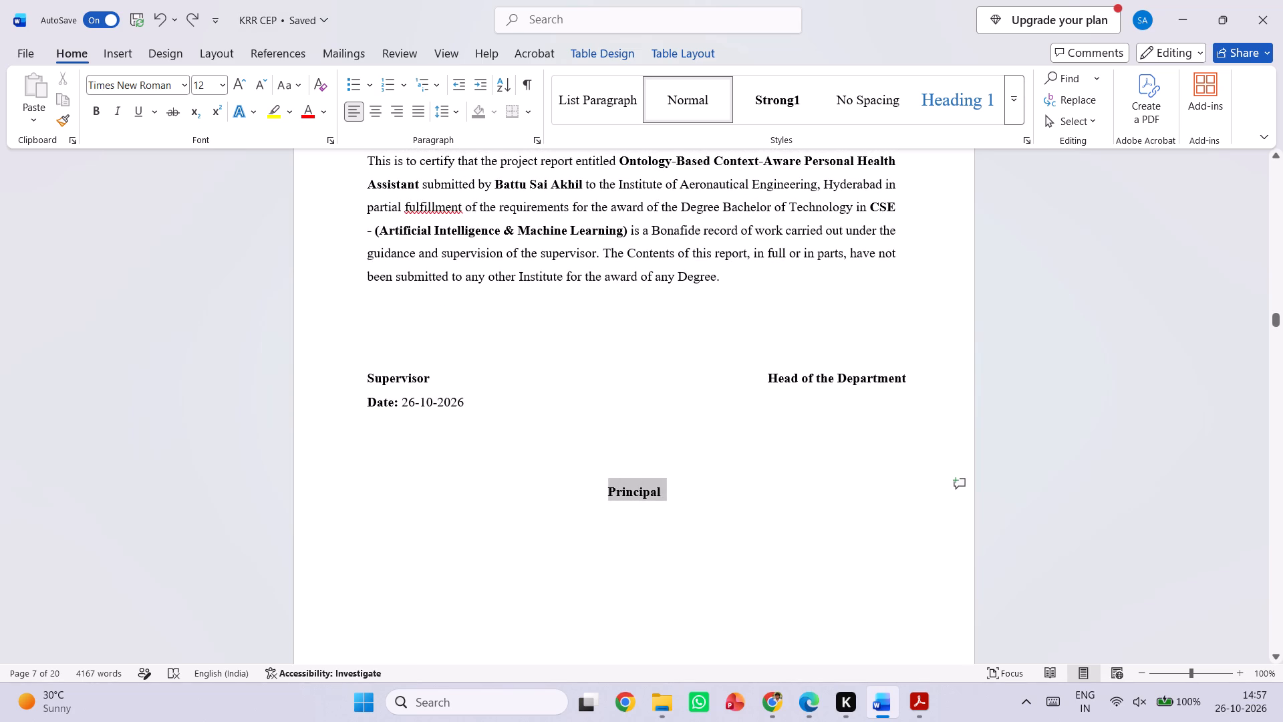
pyautogui.moveTo(603, 489); pyautogui.dragTo(603, 489)
pyautogui.click(708, 487)
pyautogui.scroll(1, 708, 487)
pyautogui.scroll(-3, 708, 487)
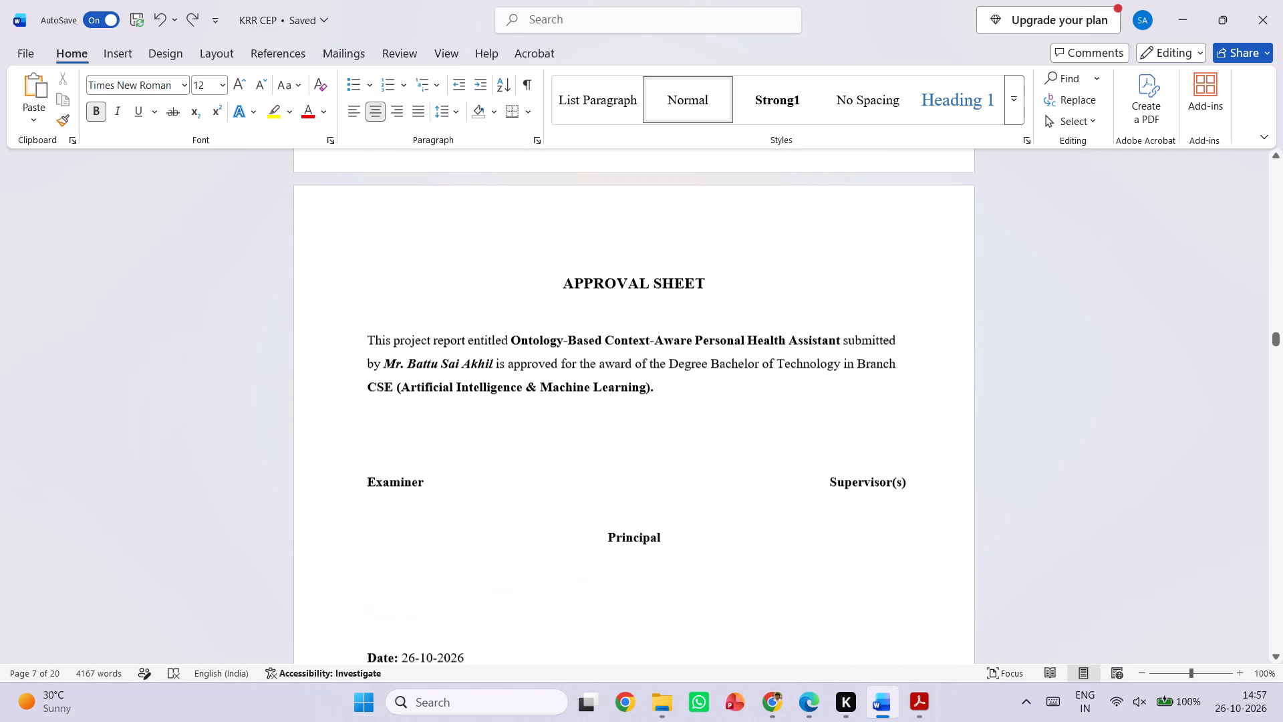
pyautogui.scroll(-3, 708, 487)
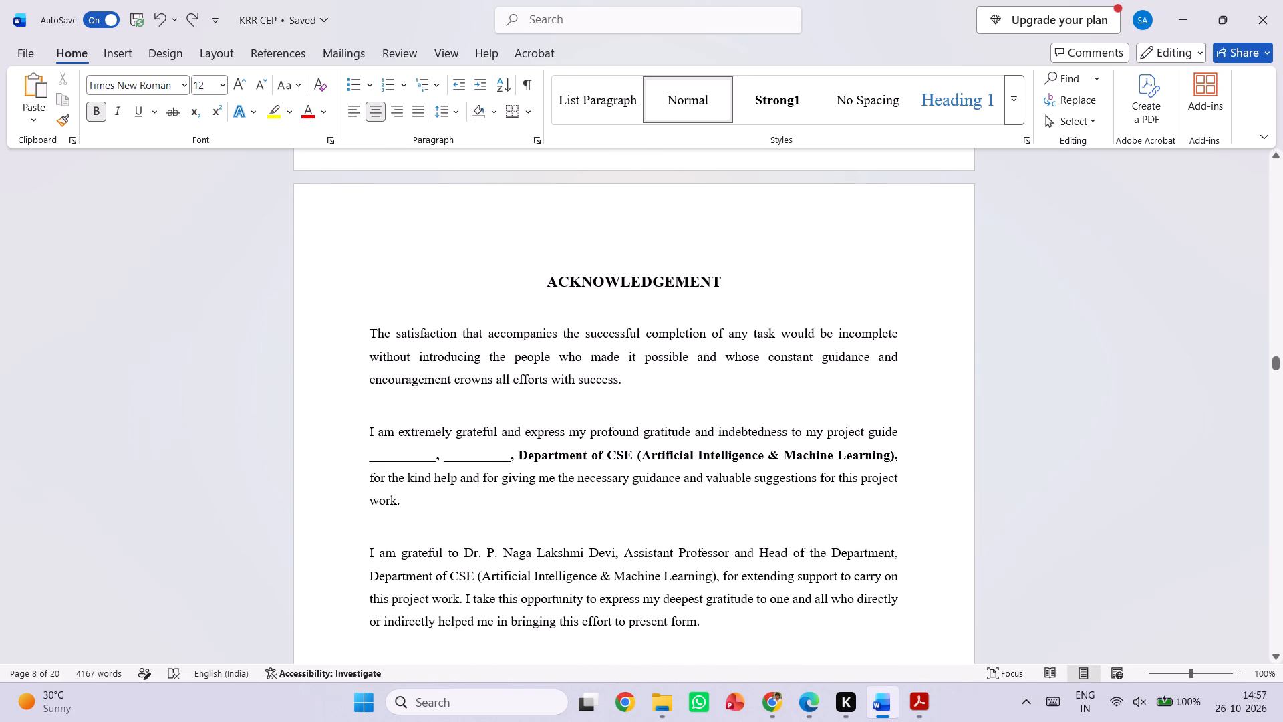
# Minimise the KRR CEP report and return to the reference Complex Engineering PDF in Acrobat.
pyautogui.click(1167, 23)
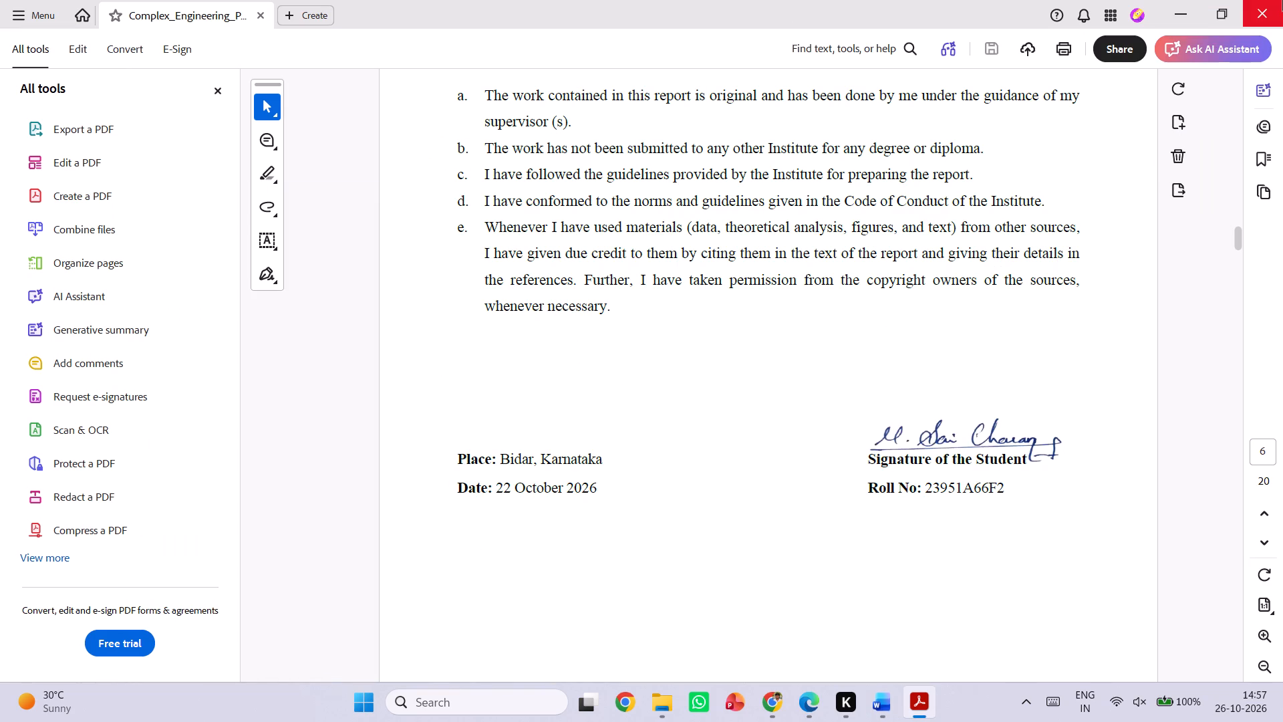
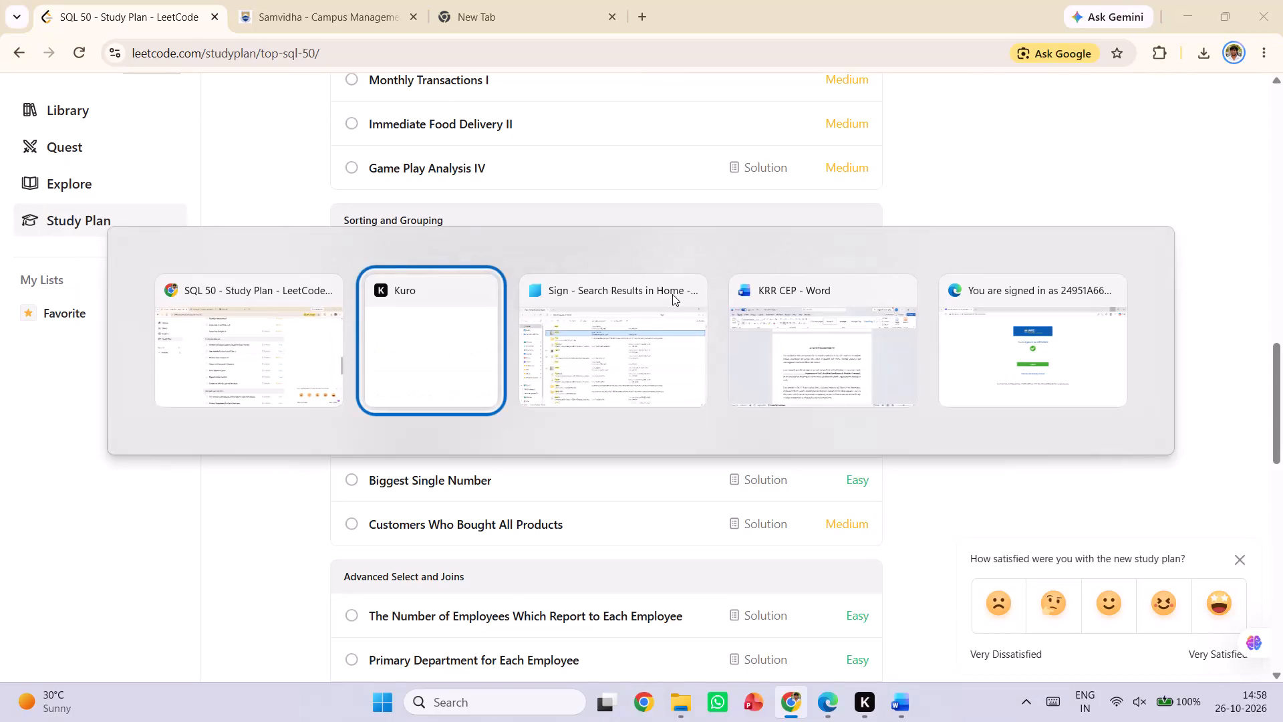
# Return to the KRR CEP report and delete the two blank placeholders after "my project guide" in the Acknowledgement.
pyautogui.hotkey('alt', 'Tab')
pyautogui.hotkey('alt', 'Tab')
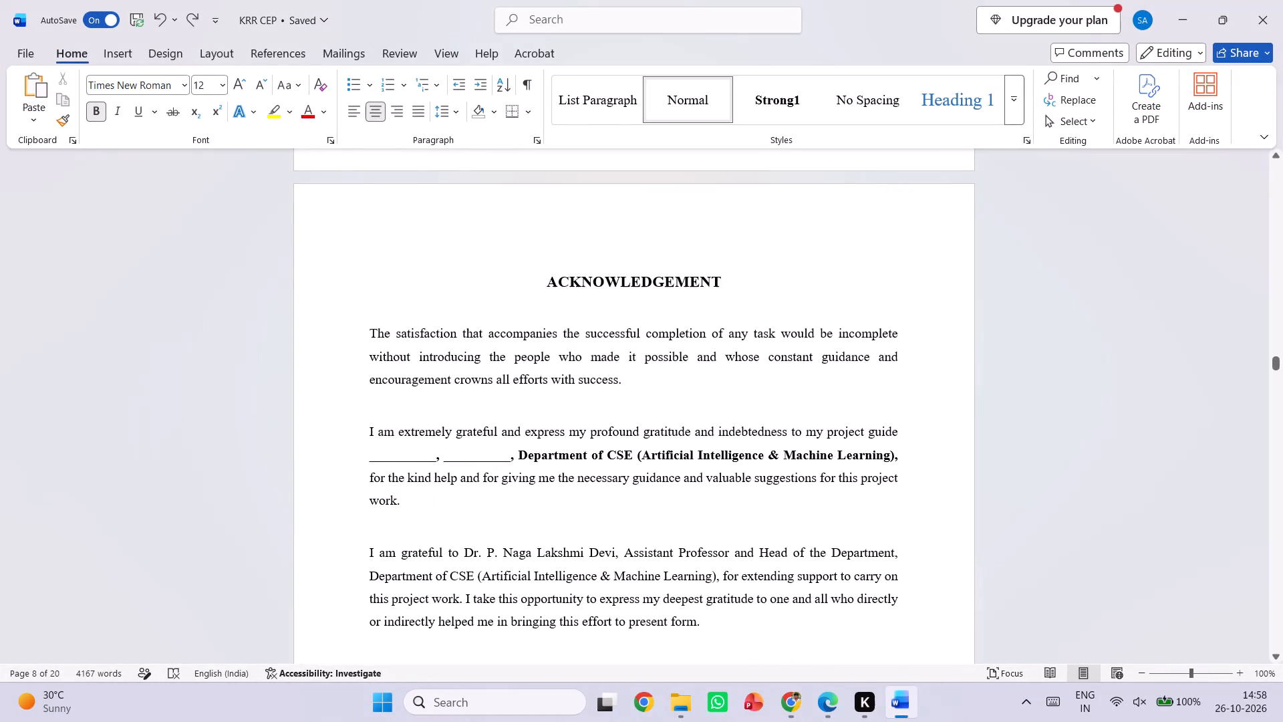
pyautogui.scroll(-1, 702, 336)
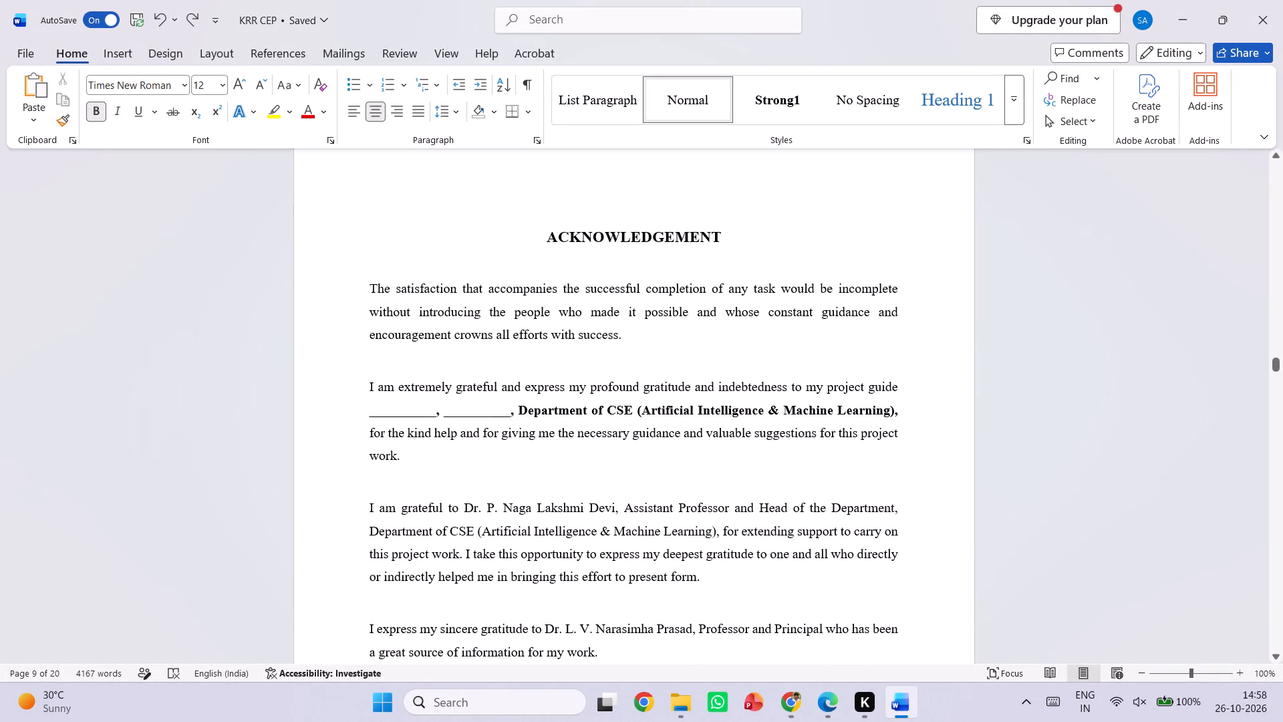
pyautogui.click(511, 416)
pyautogui.press('BackSpace')
pyautogui.press('BackSpace')
pyautogui.press('BackSpace')
pyautogui.press('BackSpace')
pyautogui.press('BackSpace')
pyautogui.press('BackSpace')
pyautogui.press('BackSpace')
pyautogui.press('BackSpace')
pyautogui.press('BackSpace')
pyautogui.press('BackSpace')
pyautogui.press('BackSpace')
pyautogui.press('BackSpace')
pyautogui.press('BackSpace')
pyautogui.press('BackSpace')
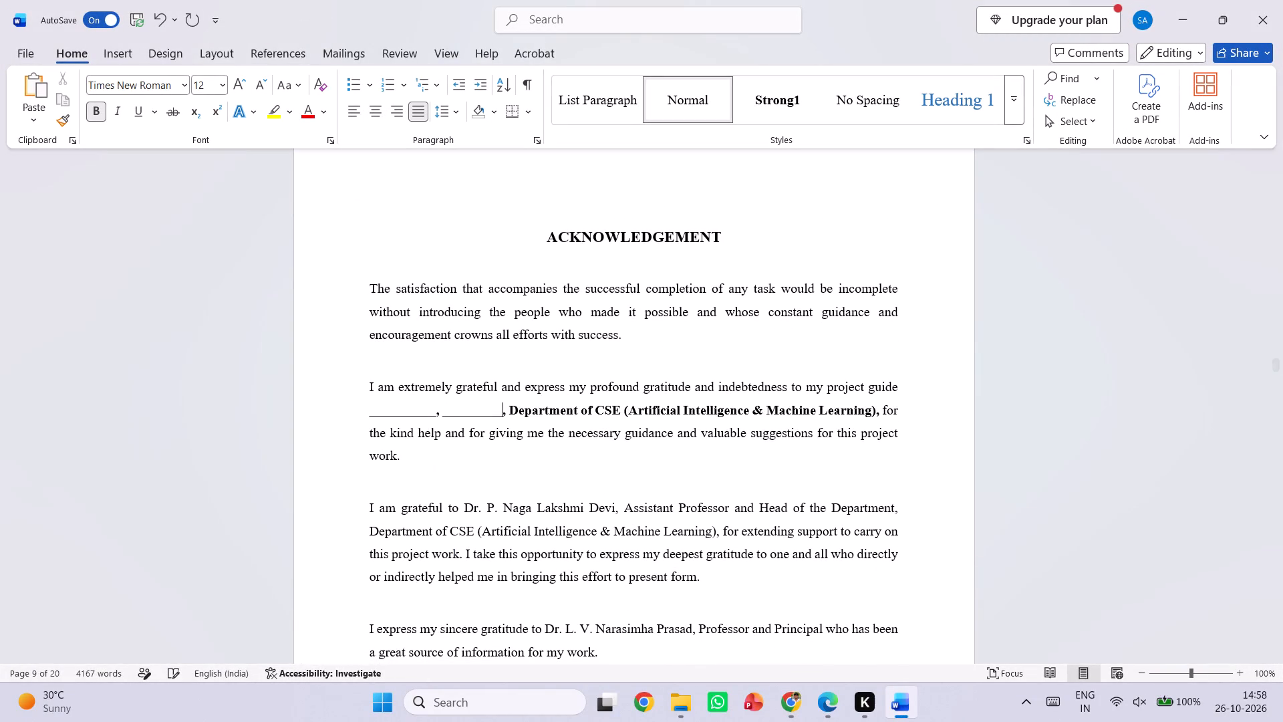
pyautogui.press('BackSpace')
pyautogui.press('BackSpace')
pyautogui.press('BackSpace')
pyautogui.press('BackSpace')
pyautogui.press('BackSpace')
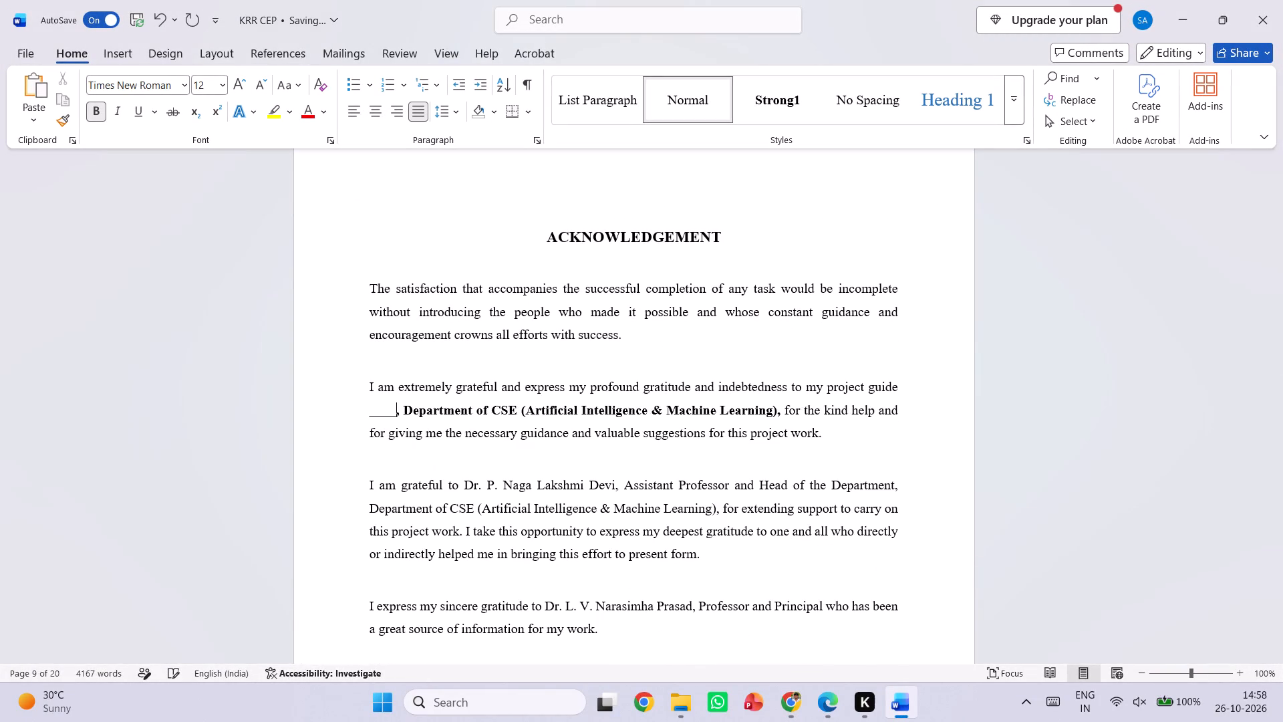
pyautogui.press('BackSpace')
pyautogui.press('BackSpace')
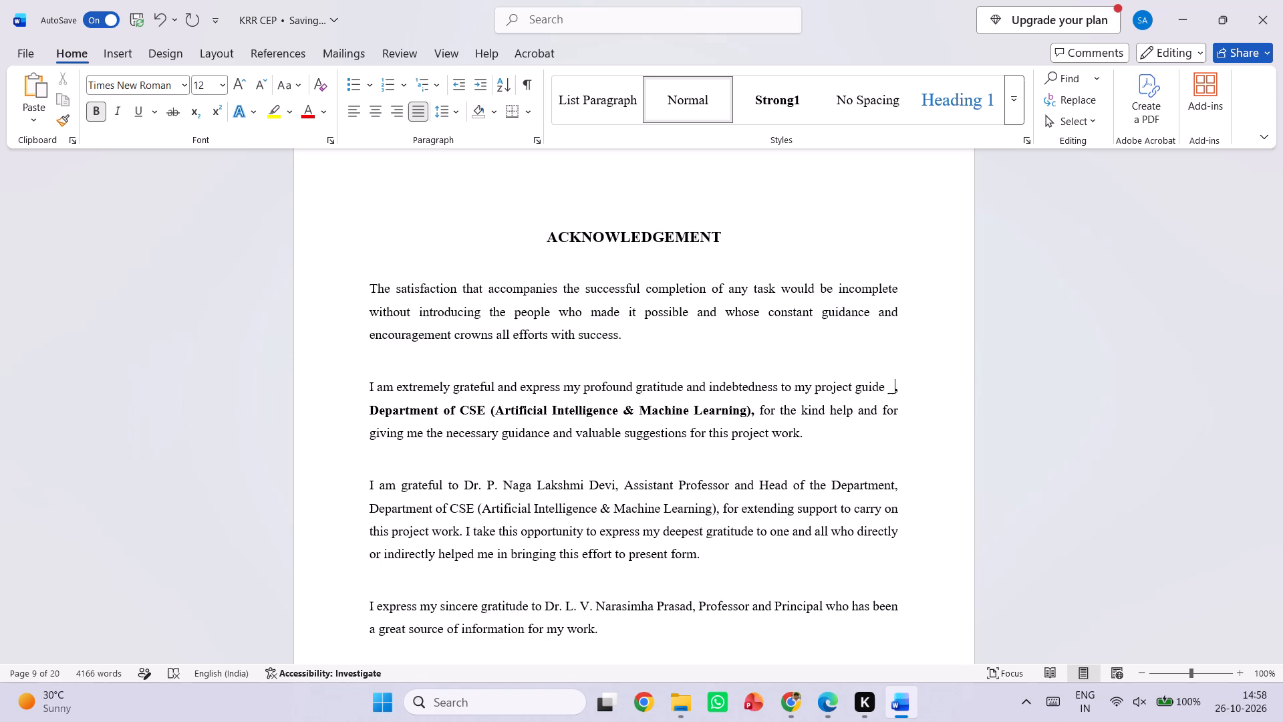
pyautogui.press('BackSpace')
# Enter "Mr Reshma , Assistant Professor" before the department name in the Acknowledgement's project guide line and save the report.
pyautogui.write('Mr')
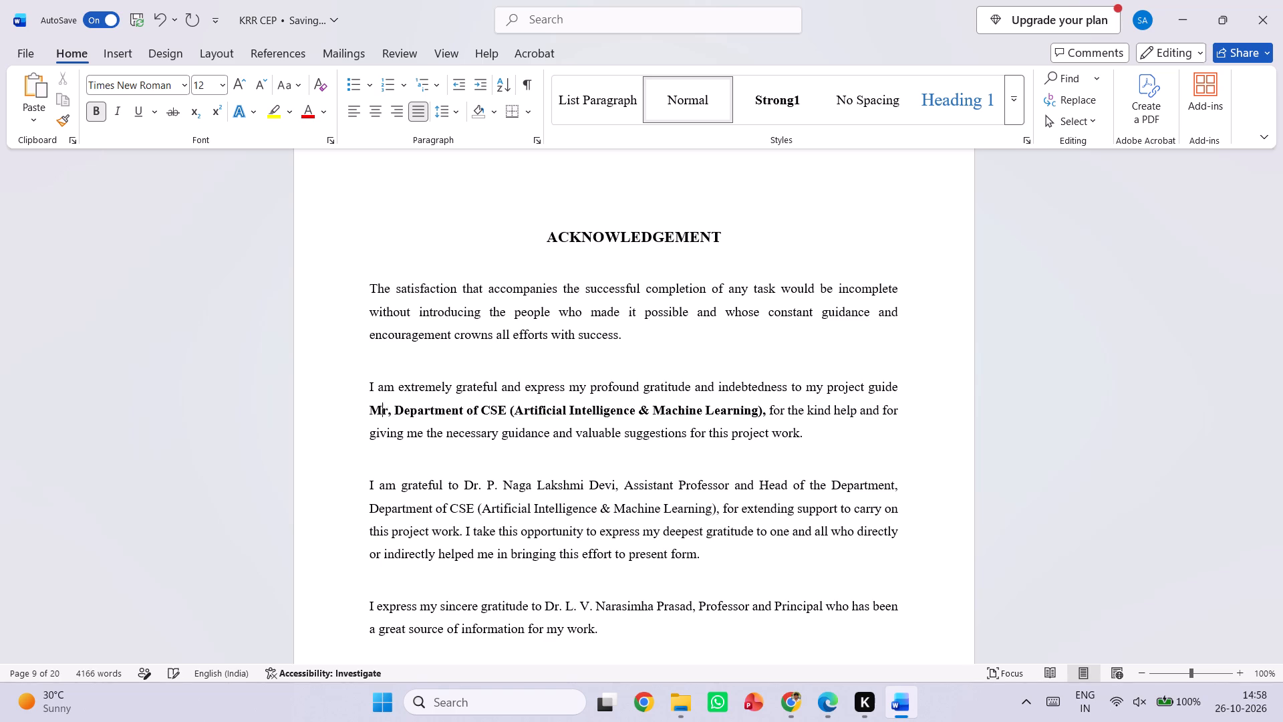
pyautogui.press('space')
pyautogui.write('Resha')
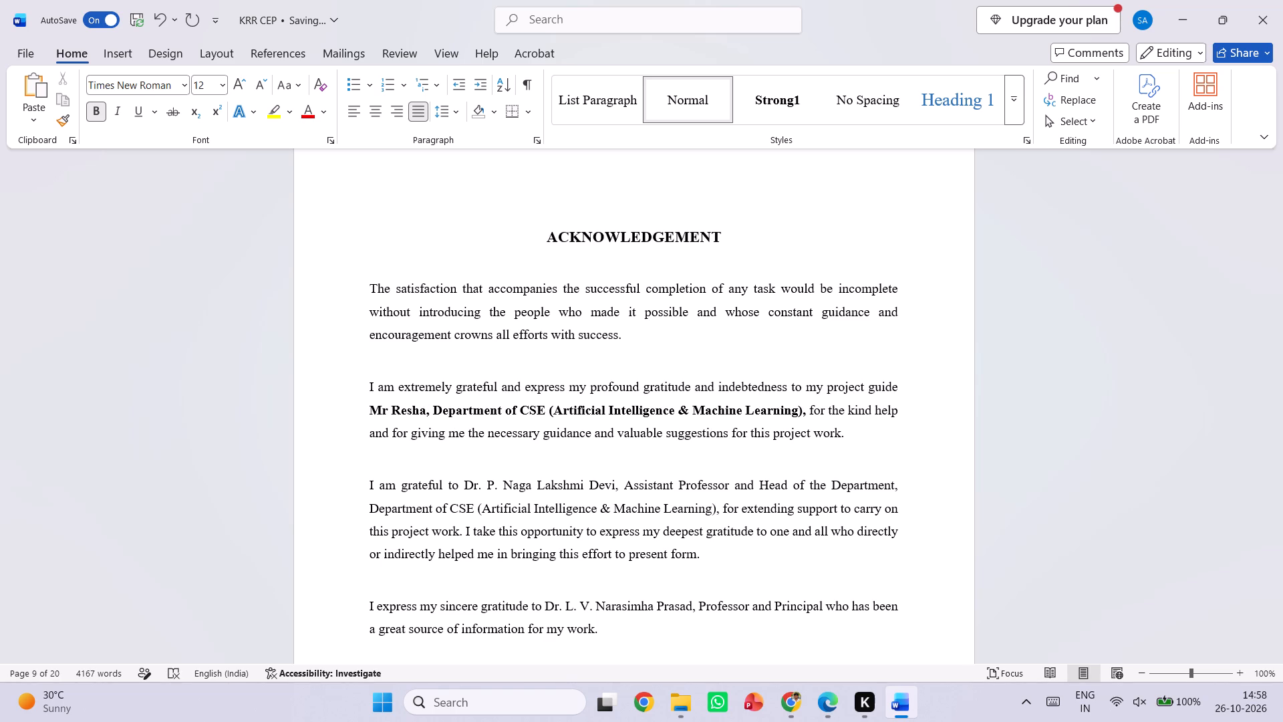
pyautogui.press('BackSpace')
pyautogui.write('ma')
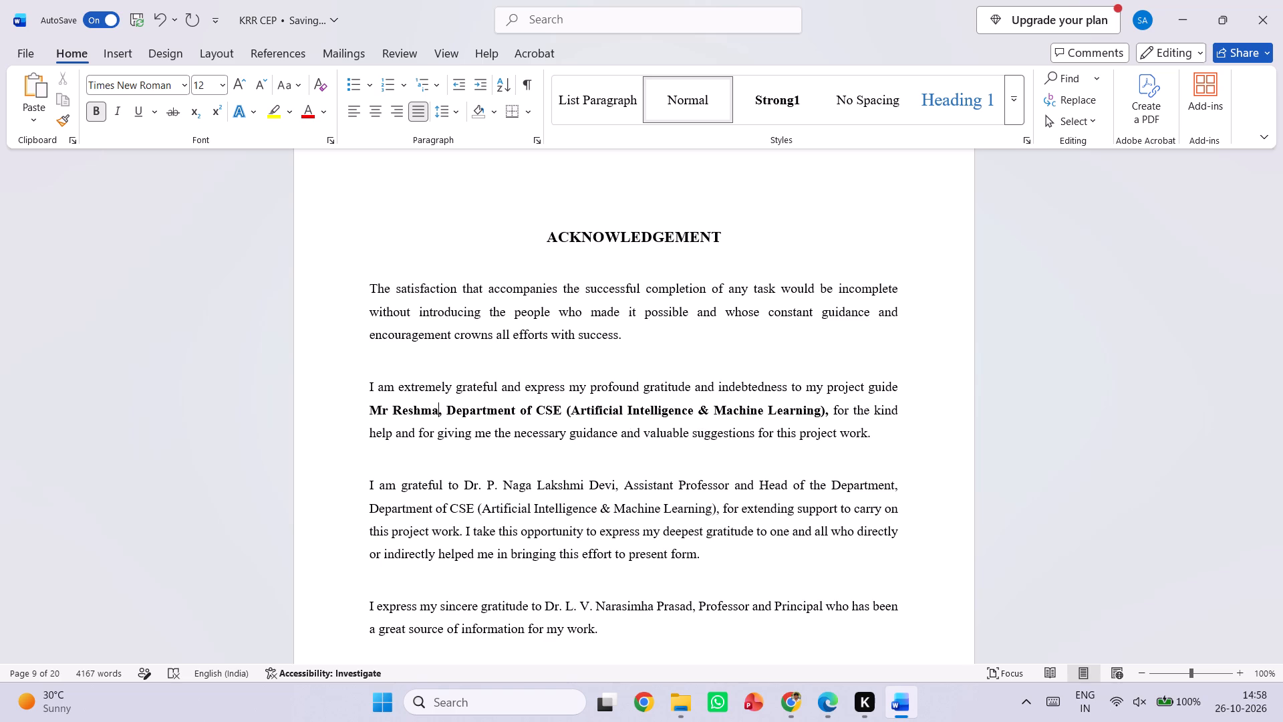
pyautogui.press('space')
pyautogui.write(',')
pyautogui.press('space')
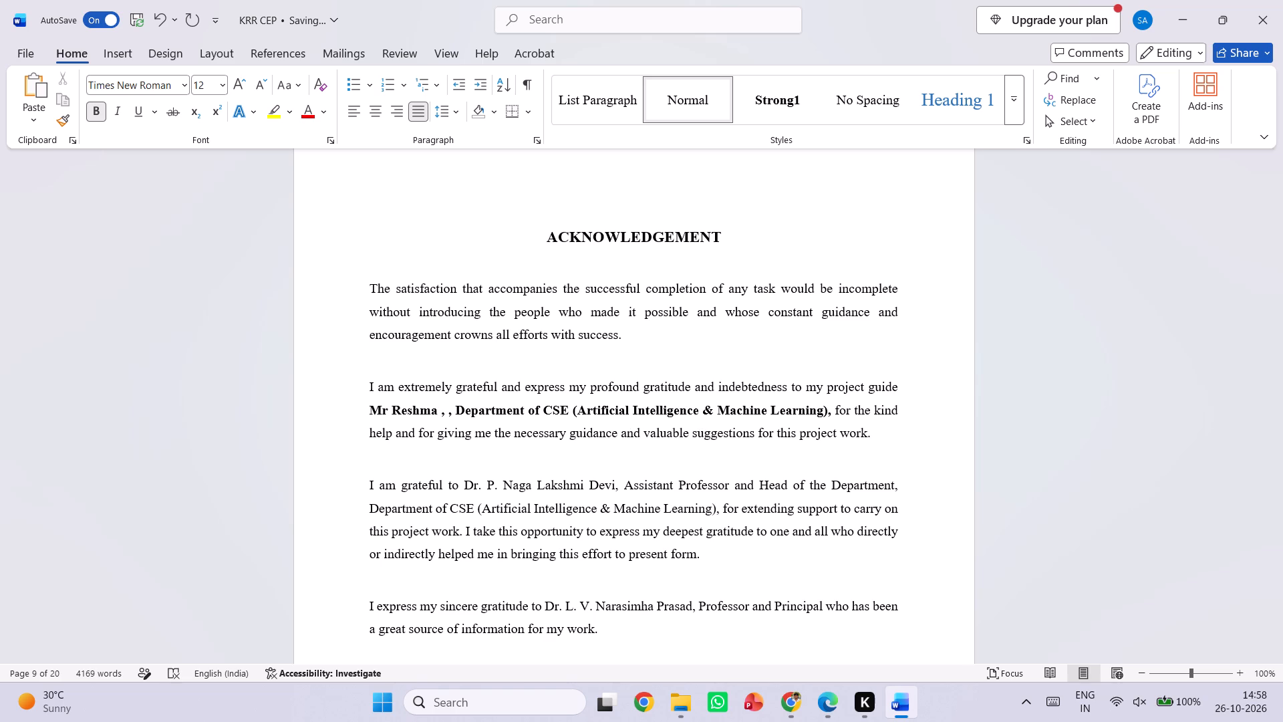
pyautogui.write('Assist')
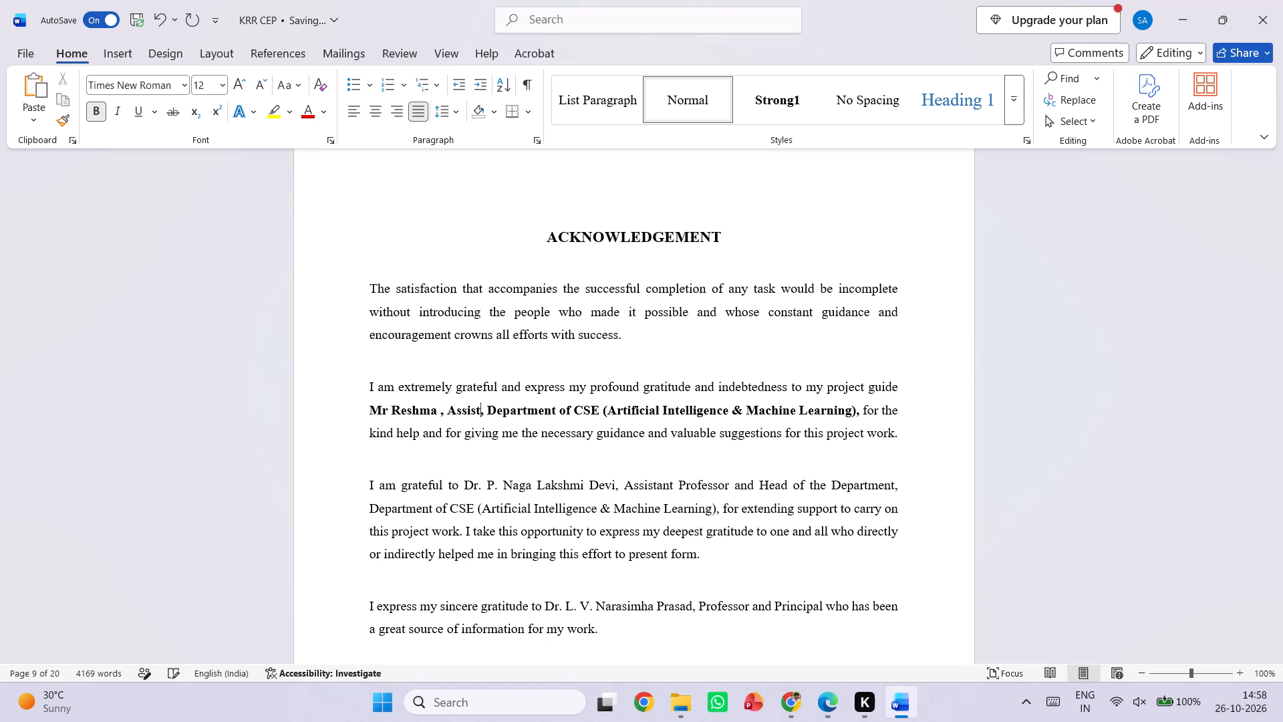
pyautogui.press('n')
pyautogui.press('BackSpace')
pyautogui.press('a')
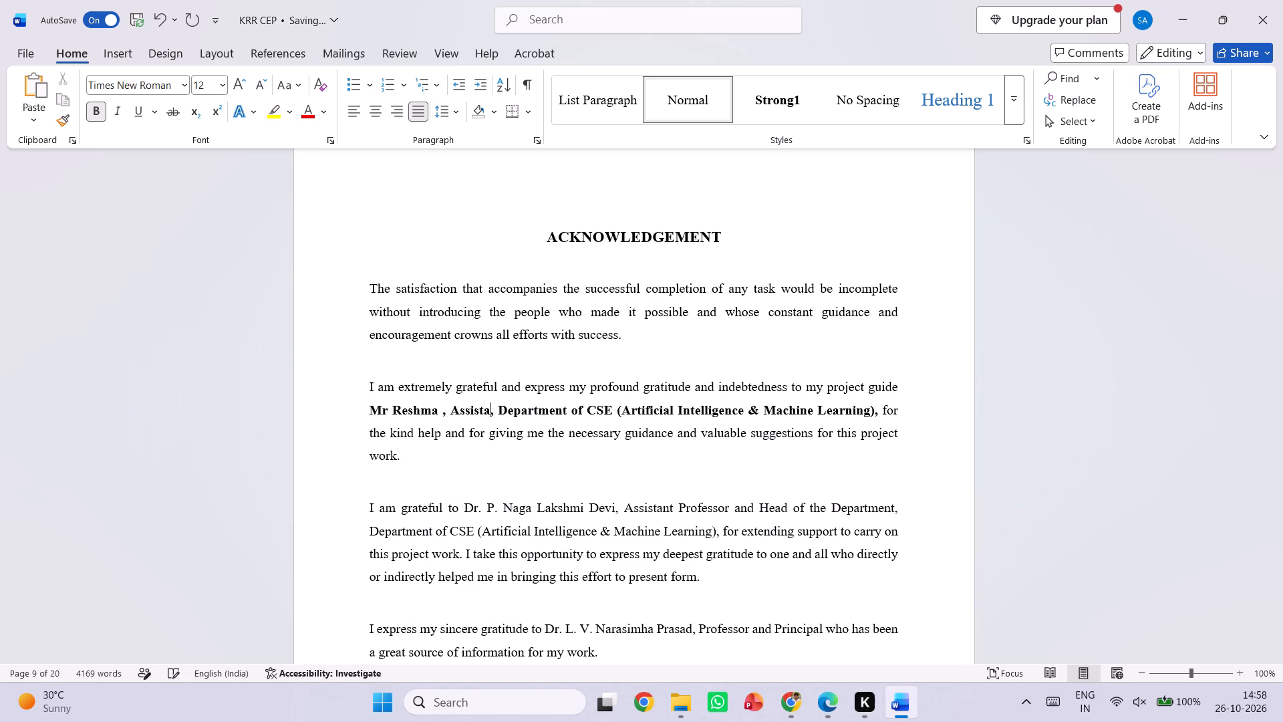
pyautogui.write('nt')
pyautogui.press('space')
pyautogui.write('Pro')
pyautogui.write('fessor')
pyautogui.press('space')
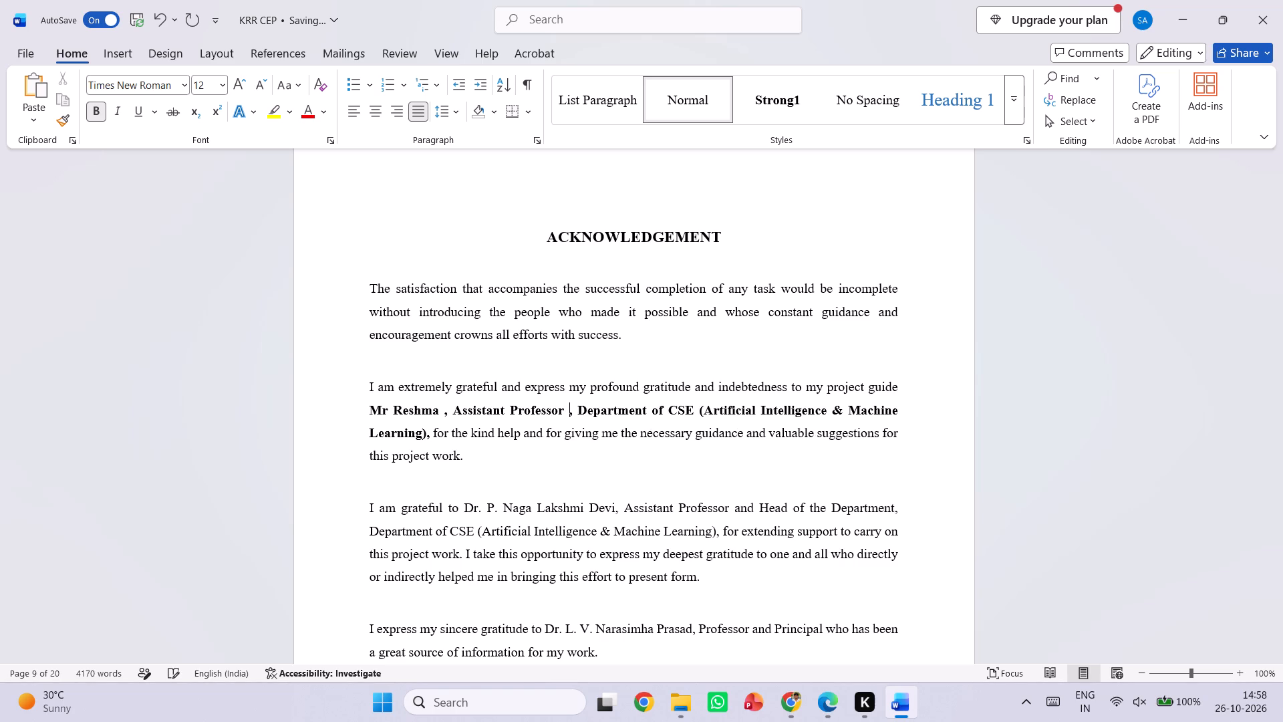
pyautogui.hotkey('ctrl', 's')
# Correct the project guide's title in the Acknowledgement to "Ms.".
pyautogui.scroll(-1, 511, 416)
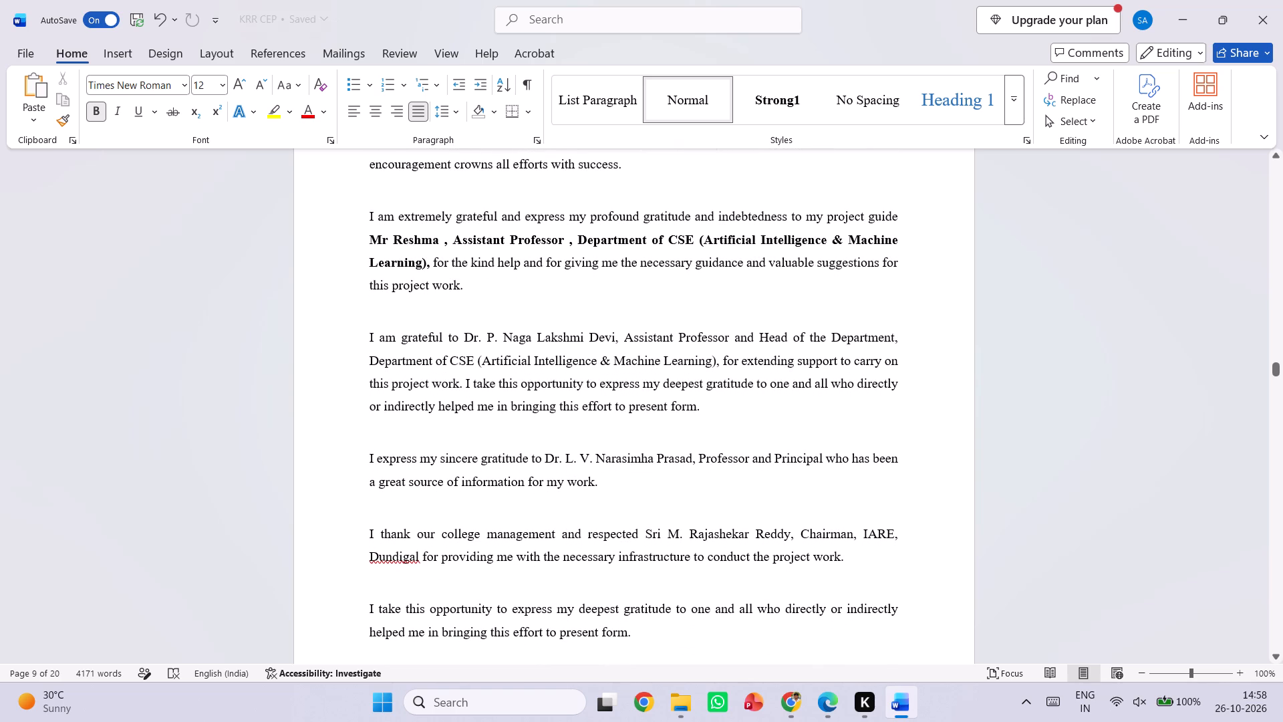
pyautogui.click(394, 242)
pyautogui.write('Md')
pyautogui.press('space')
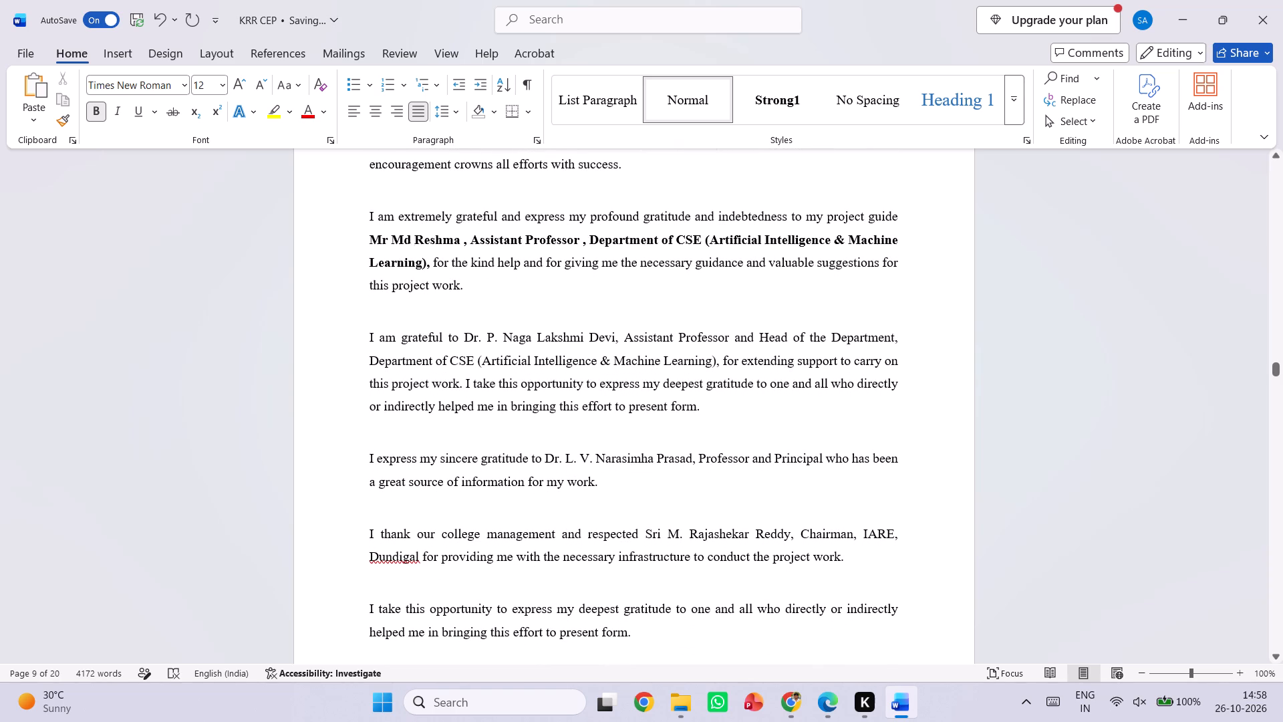
# Change the project guide's title in the Acknowledgement to "Ms".
pyautogui.click(388, 243)
pyautogui.press('BackSpace')
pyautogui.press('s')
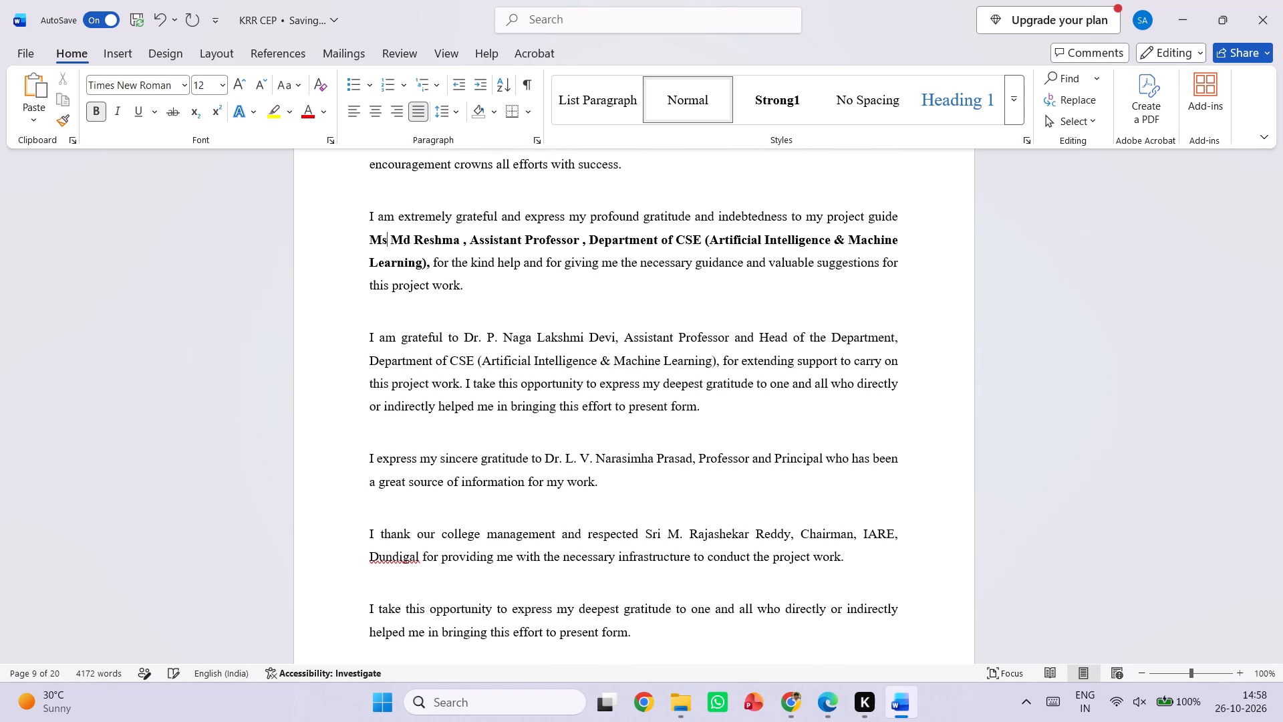
# Remove the extra space before the comma after the project guide's name in the Acknowledgement.
pyautogui.scroll(-1, 388, 243)
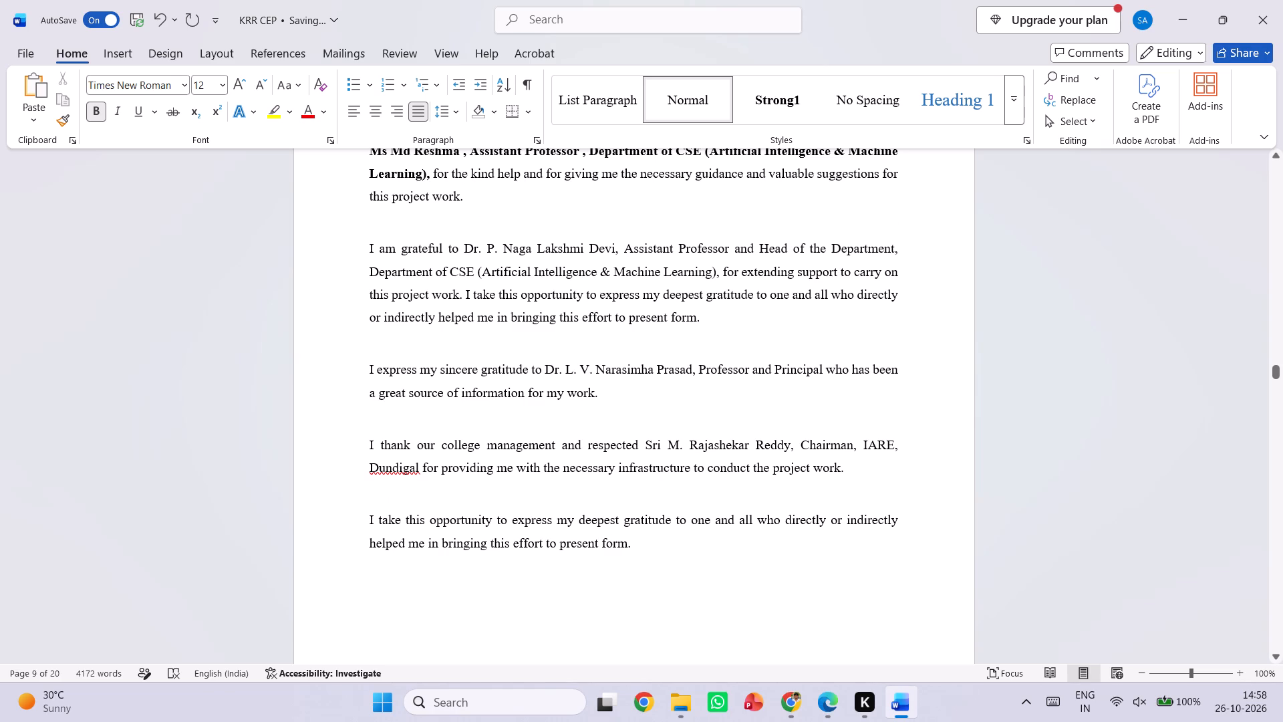
pyautogui.click(426, 332)
pyautogui.scroll(-1, 426, 332)
pyautogui.scroll(1, 426, 332)
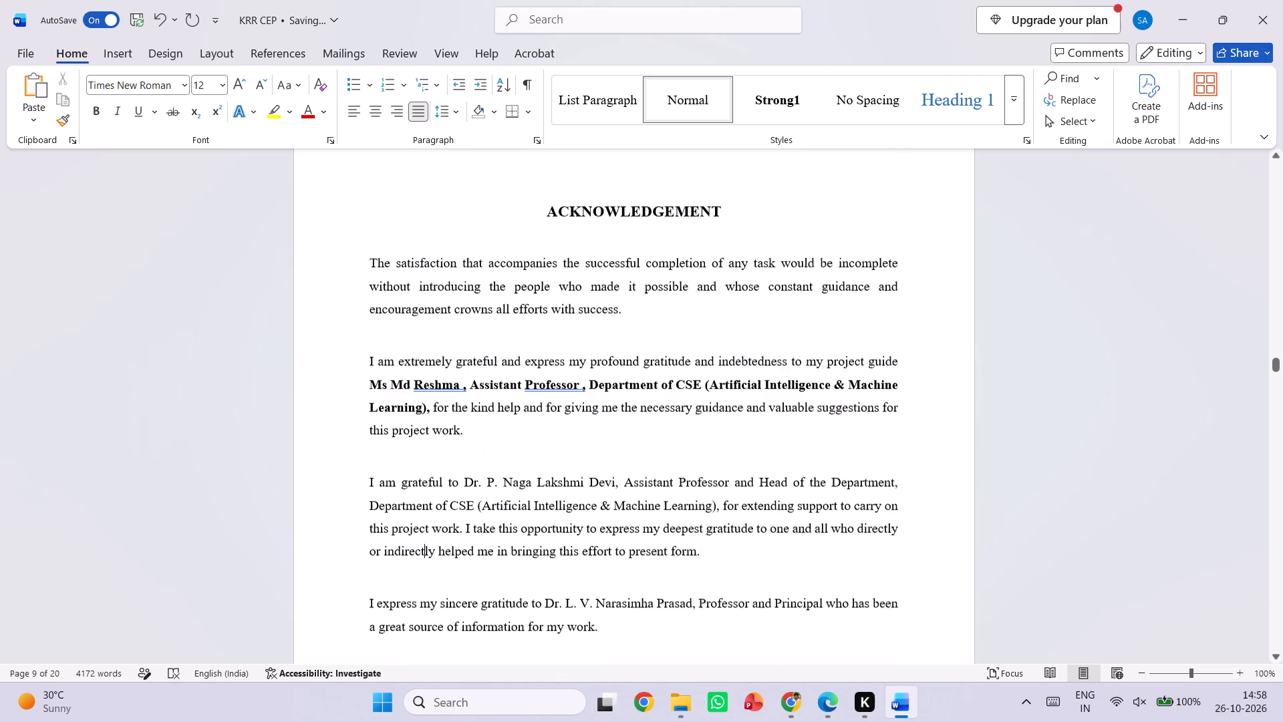
pyautogui.scroll(1, 426, 332)
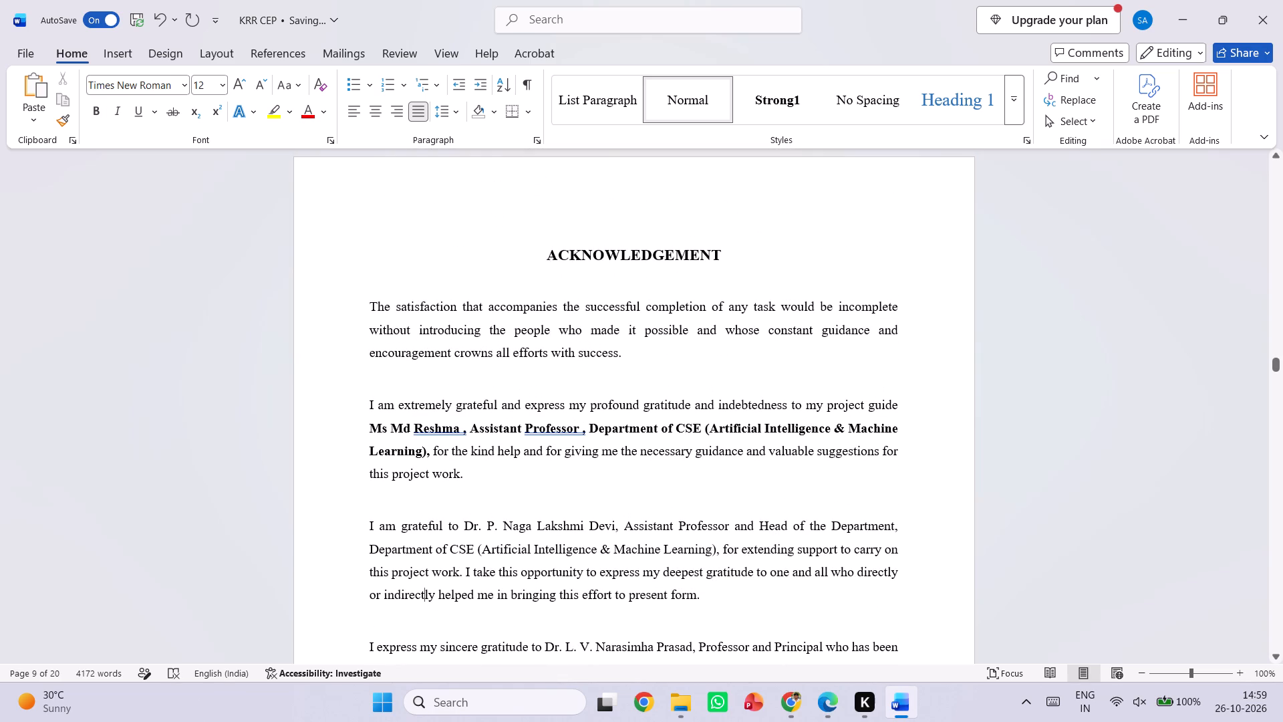
pyautogui.click(463, 431)
pyautogui.press('BackSpace')
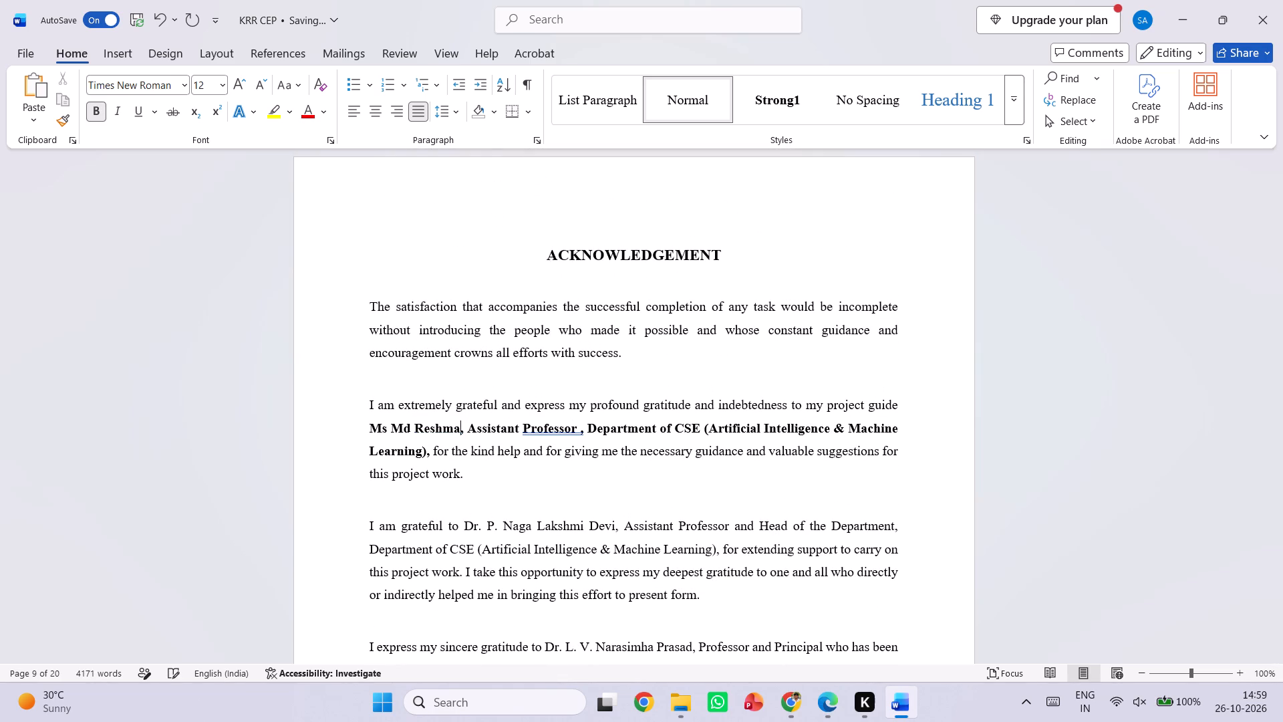
# Search Google in Chrome for the project guide's name with IARE to check it, and return to the report in Word.
pyautogui.hotkey('alt', 'Tab')
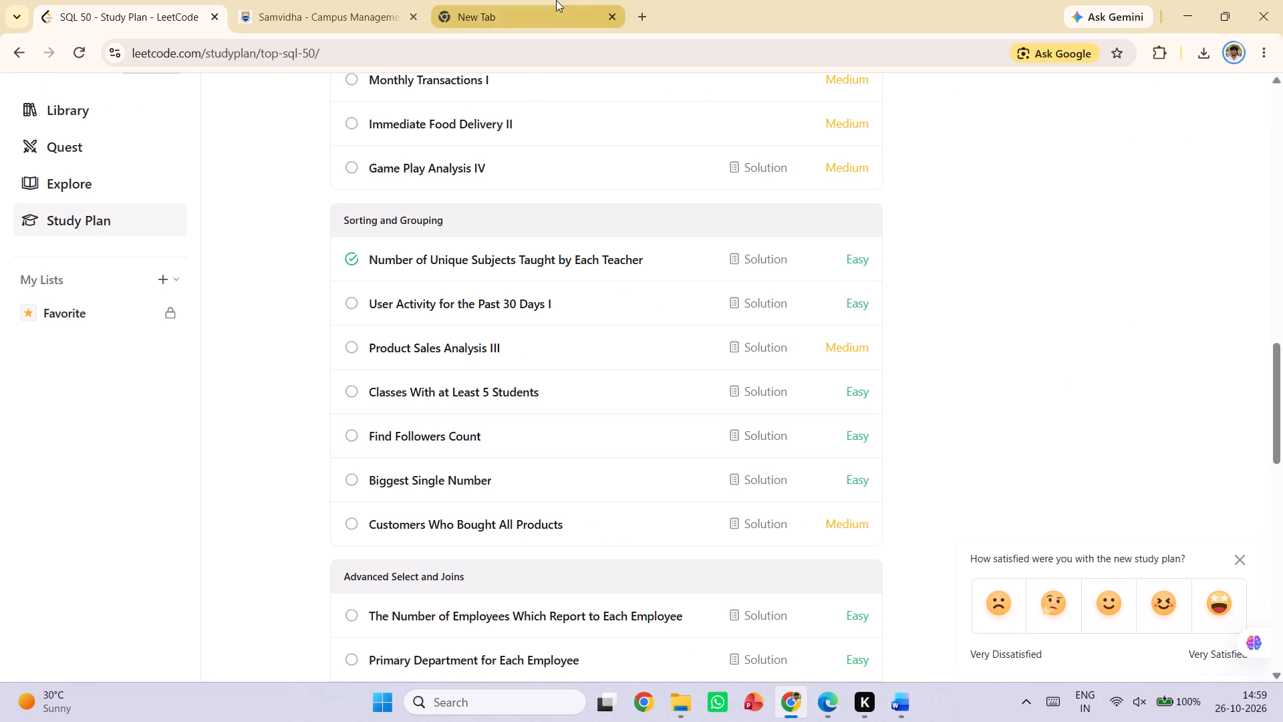
pyautogui.click(556, 0)
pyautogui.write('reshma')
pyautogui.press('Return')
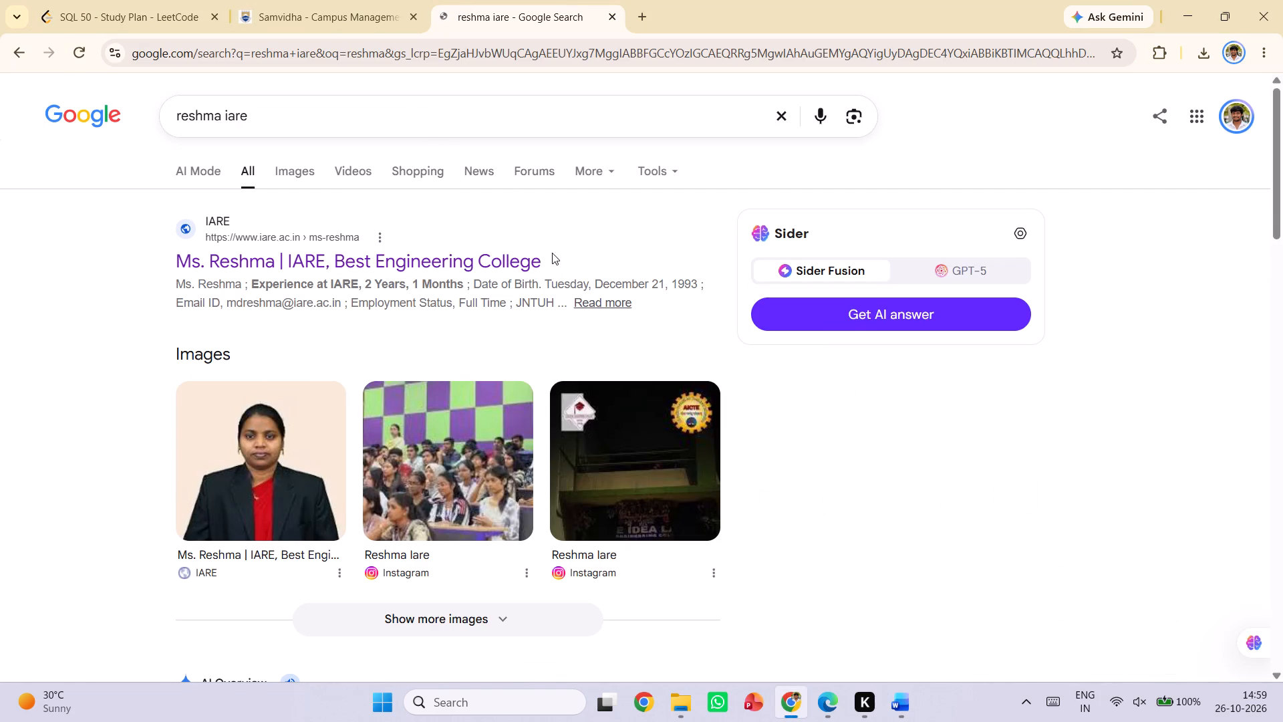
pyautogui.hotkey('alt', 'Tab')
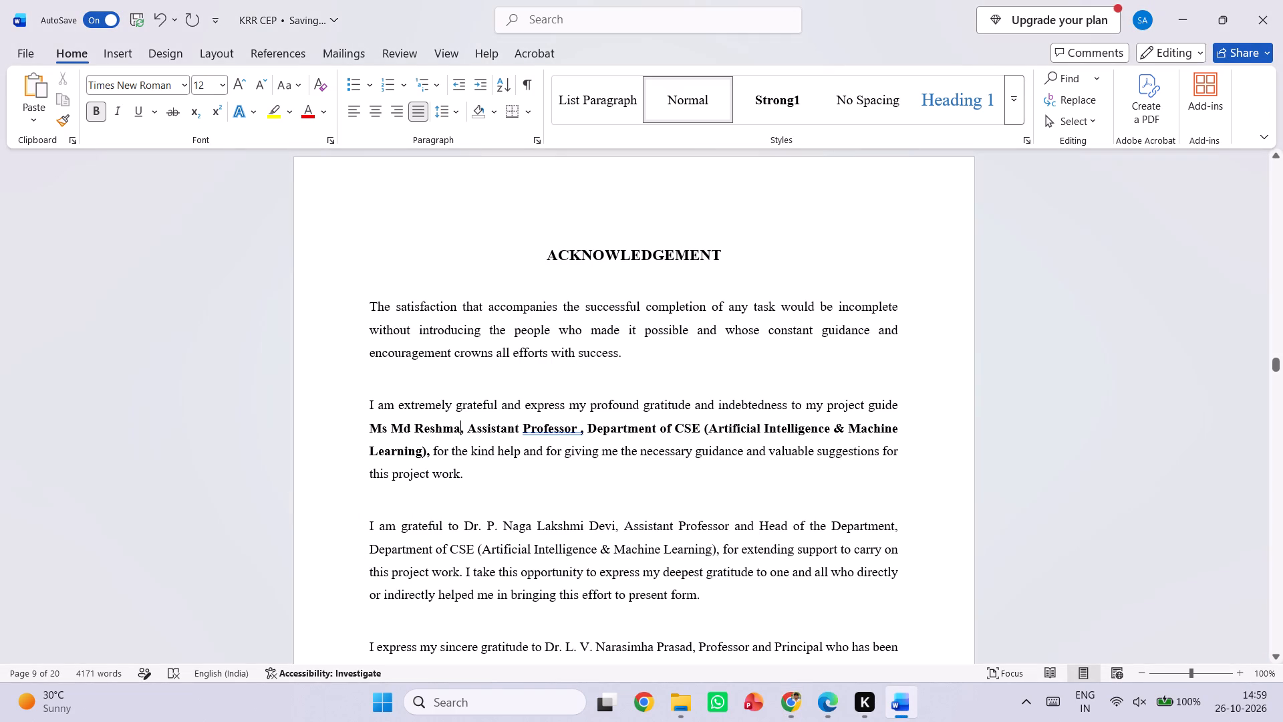
# Delete "Md" from the project guide's name in the Acknowledgement and punctuate the title as "Ms." followed by a single space.
pyautogui.click(412, 427)
pyautogui.press('BackSpace')
pyautogui.press('BackSpace')
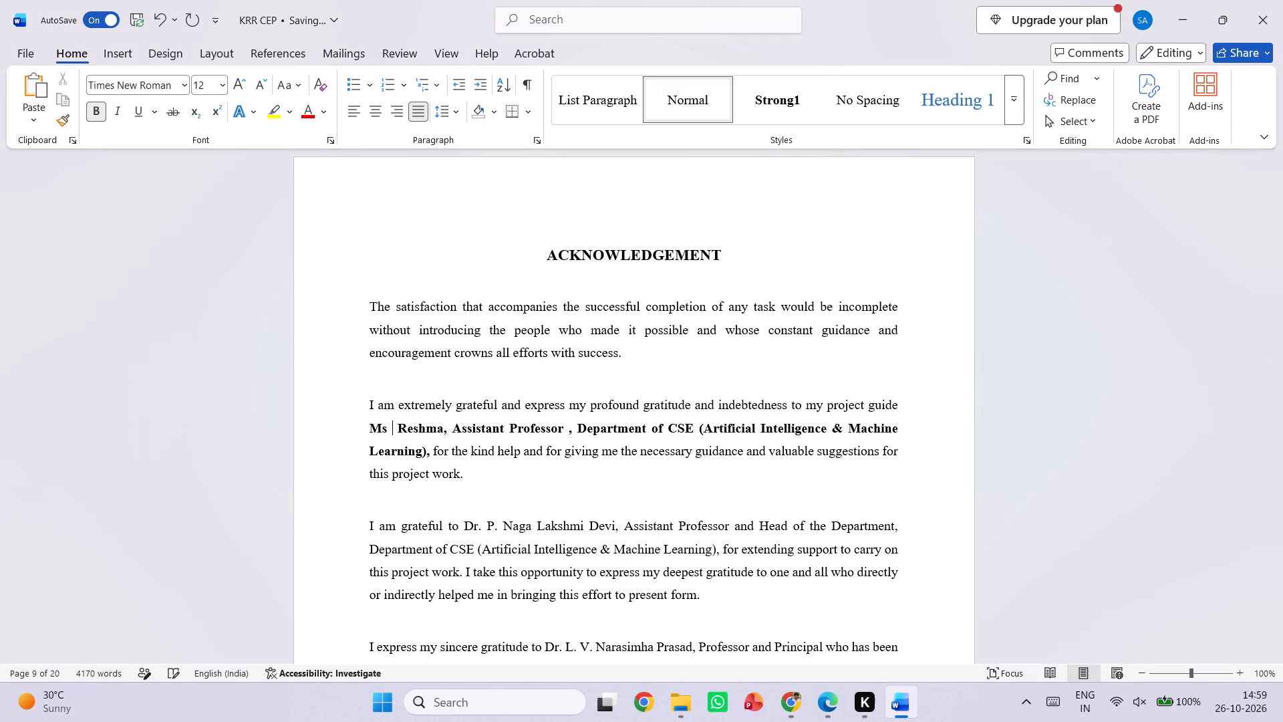
pyautogui.press('Right')
pyautogui.press('BackSpace')
pyautogui.press('BackSpace')
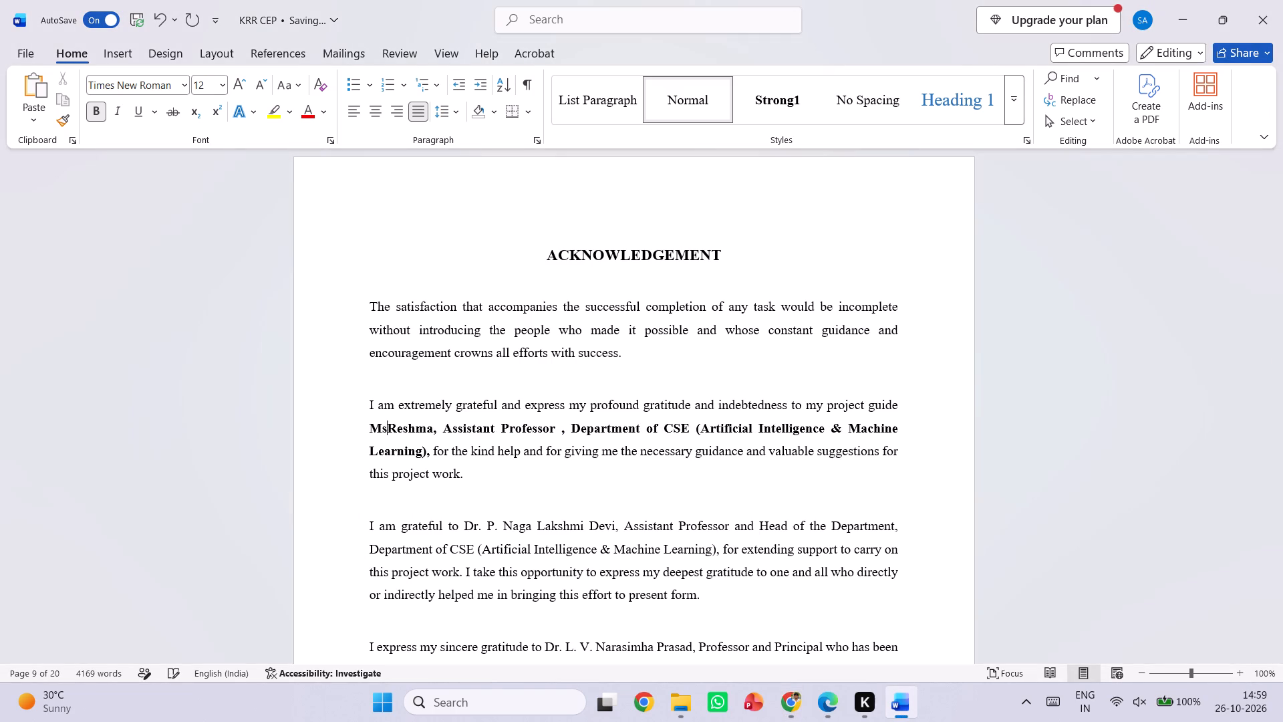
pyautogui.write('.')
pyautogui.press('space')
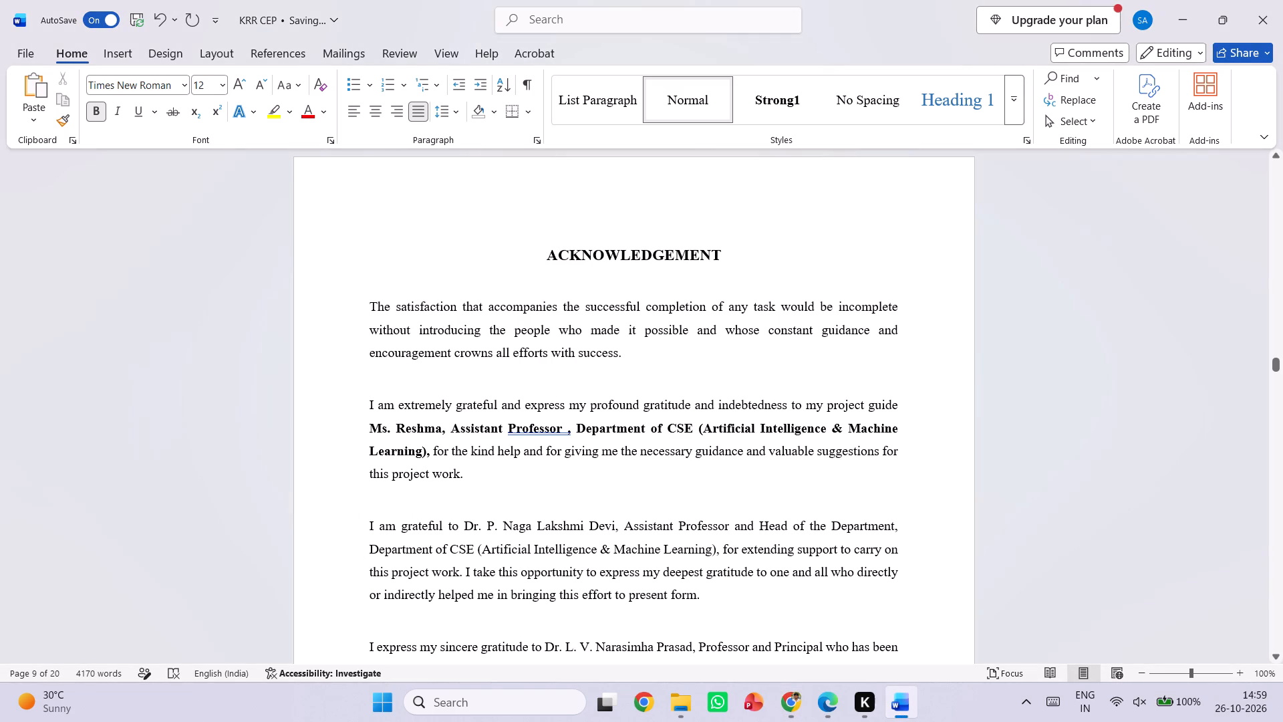
# Remove the extra space before the comma after "Assistant Professor" in the project guide line.
pyautogui.click(565, 433)
pyautogui.press('BackSpace')
# Open the project guide's IARE faculty profile in Chrome to check her name and designation, and return to the report in Word.
pyautogui.hotkey('alt', 'Tab')
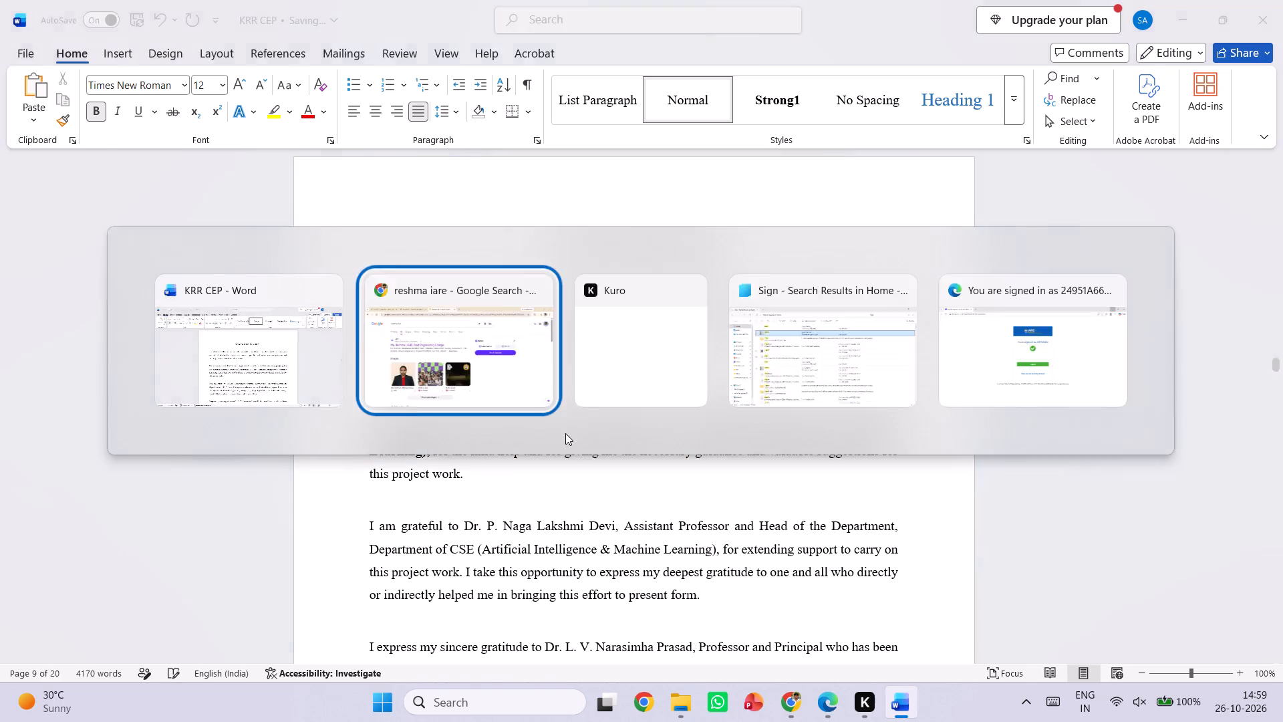
pyautogui.click(398, 261)
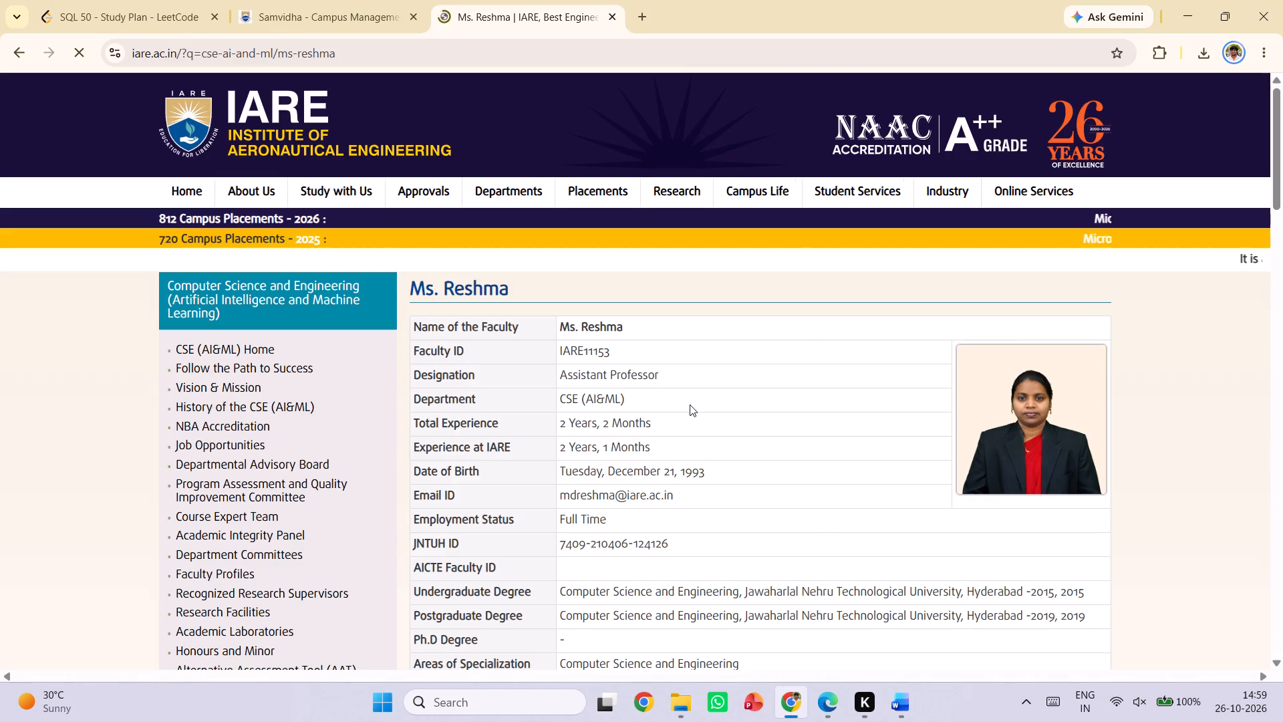
pyautogui.hotkey('alt', 'Tab')
# Make the Head of the Department's name, including the "Dr." title, bold in the Acknowledgement.
pyautogui.scroll(-1, 667, 342)
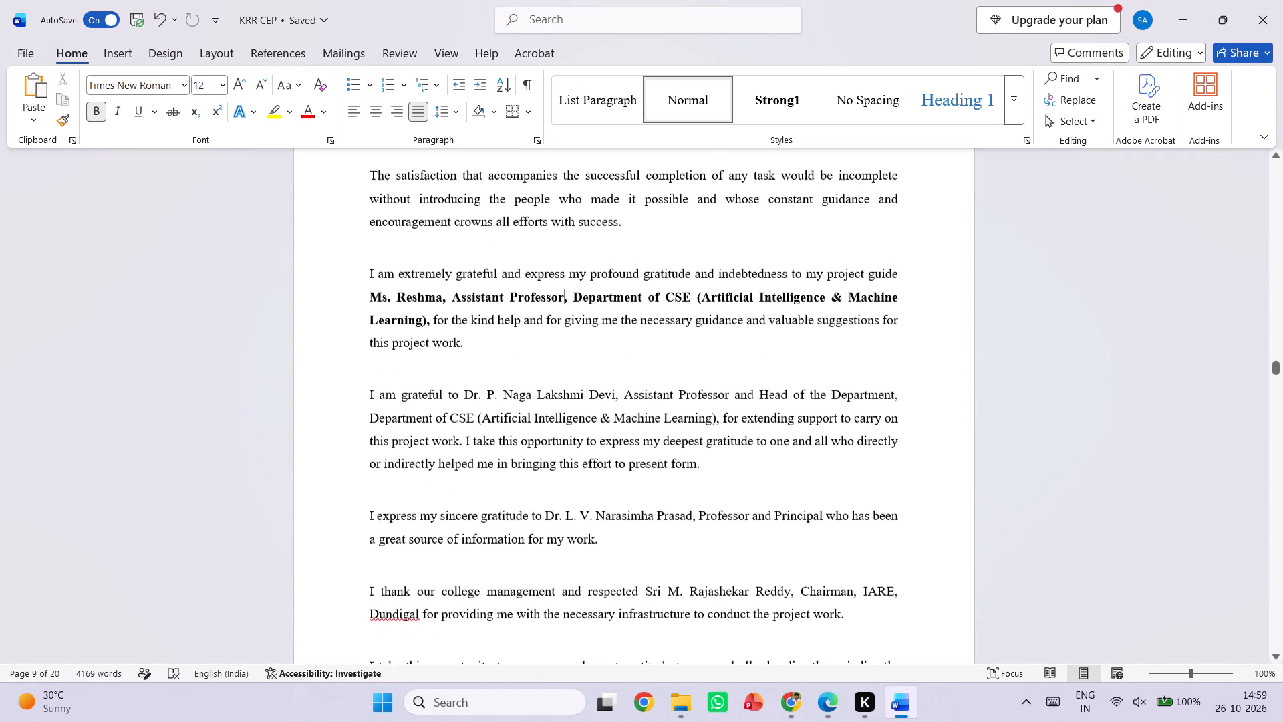
pyautogui.scroll(-1, 667, 342)
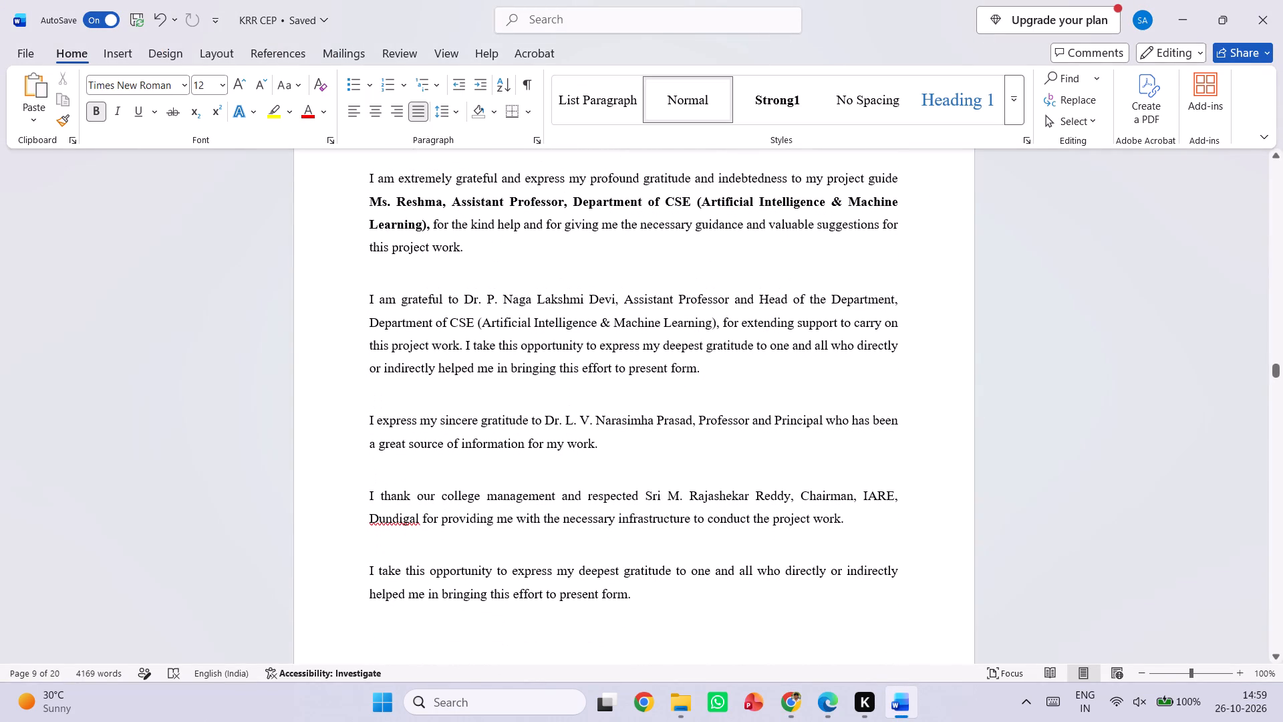
pyautogui.moveTo(462, 297); pyautogui.dragTo(597, 297)
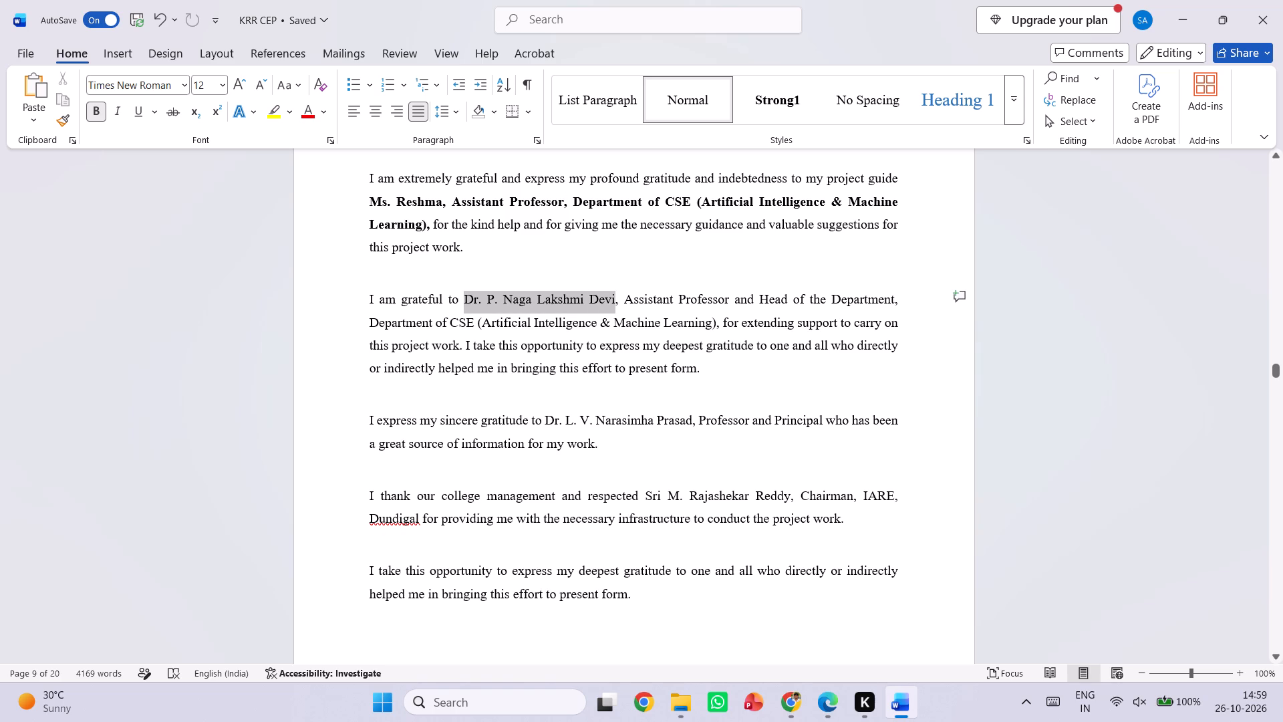
pyautogui.moveTo(597, 297); pyautogui.dragTo(600, 297)
pyautogui.click(617, 271)
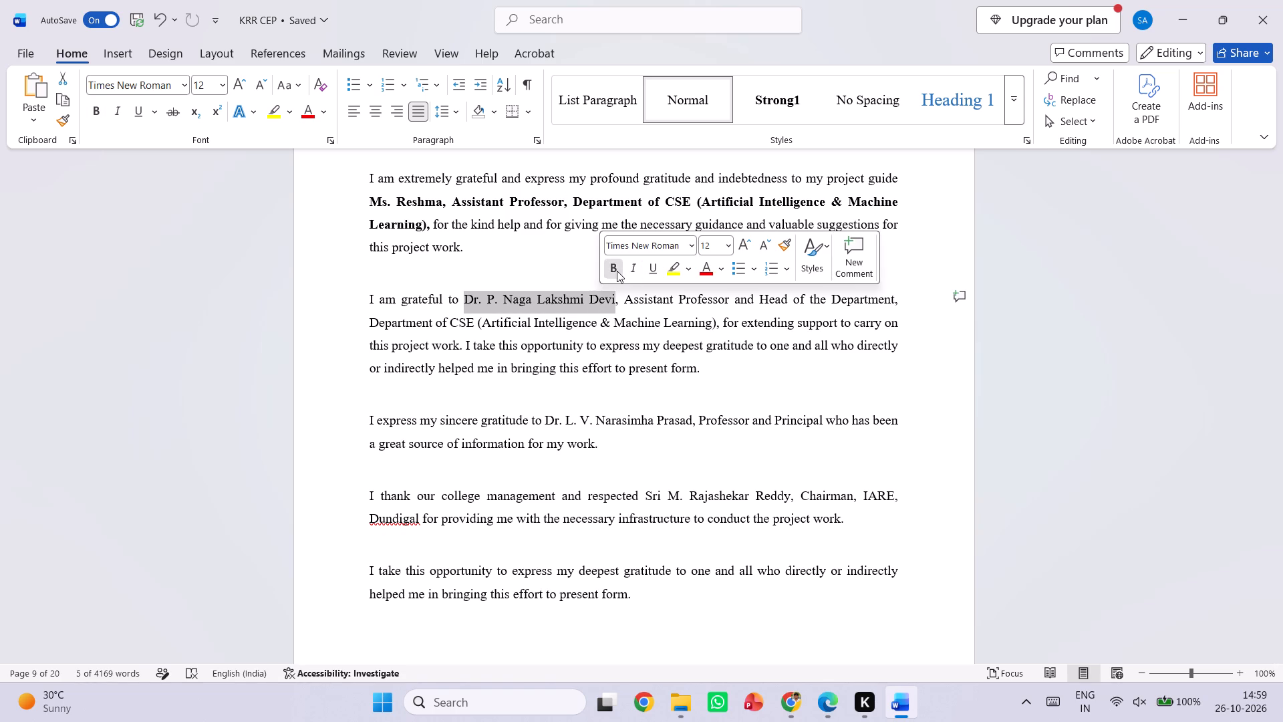
pyautogui.click(623, 360)
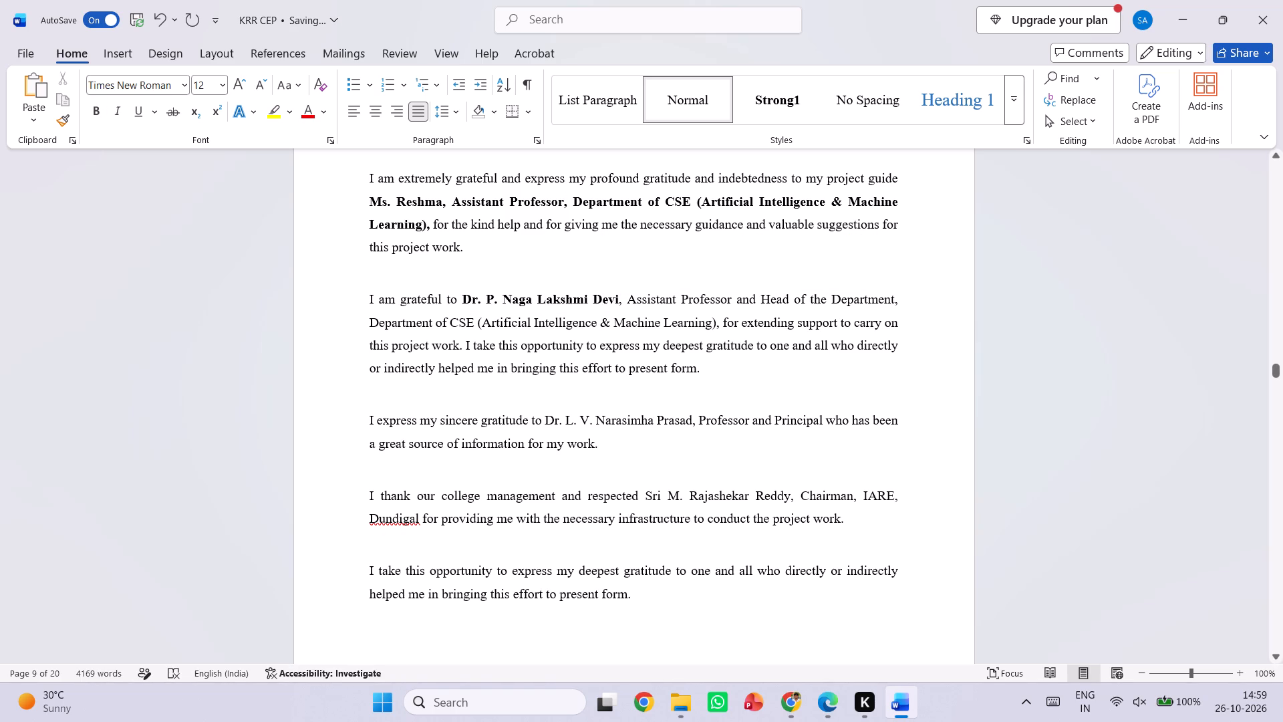
# Select the Principal's name, including the "Dr." title, in the Acknowledgement for bold formatting.
pyautogui.moveTo(545, 420); pyautogui.dragTo(684, 419)
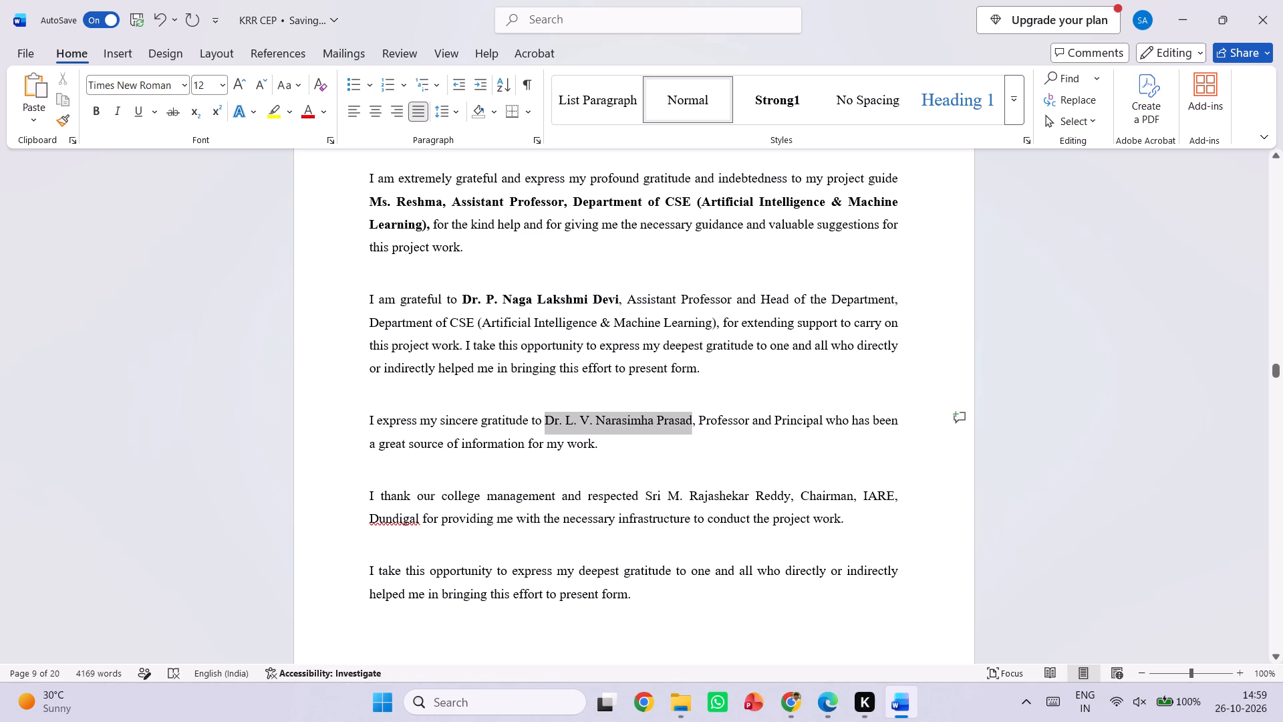
# Make the Principal's full name and title prefix bold in the Acknowledgement's "sincere gratitude" paragraph.
pyautogui.moveTo(684, 419); pyautogui.dragTo(682, 419)
pyautogui.click(696, 392)
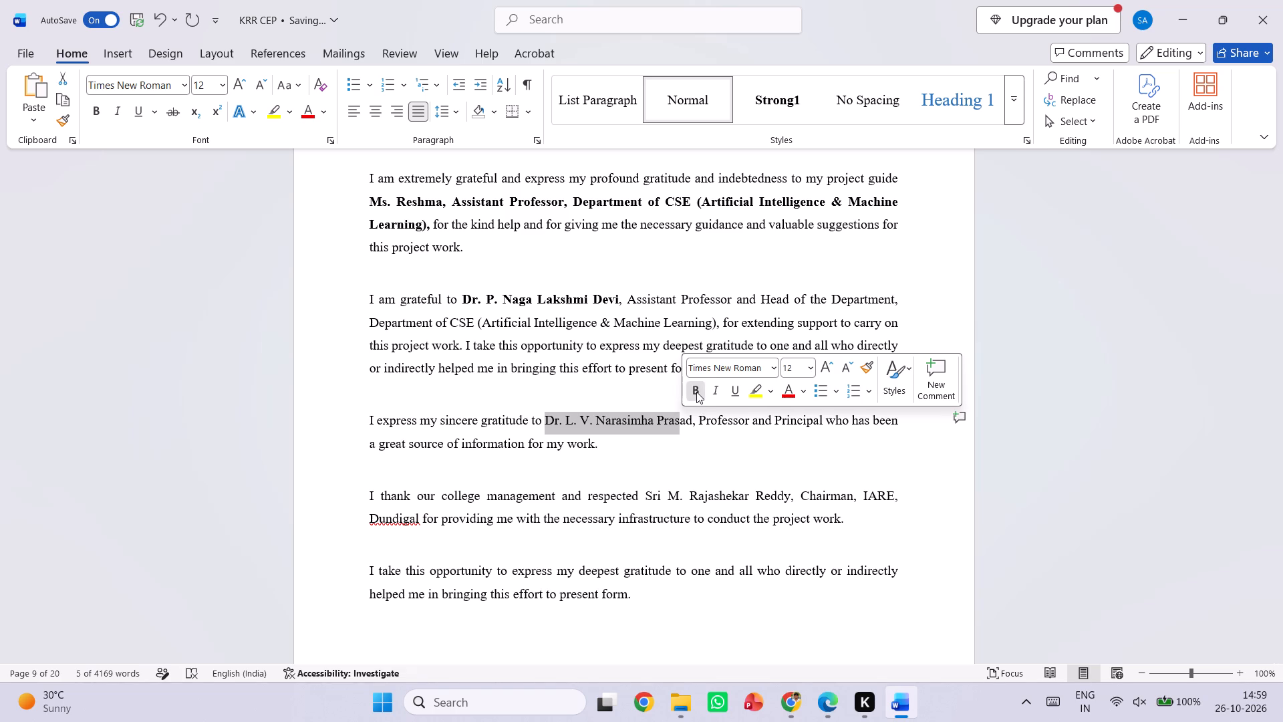
pyautogui.moveTo(714, 420); pyautogui.dragTo(710, 420)
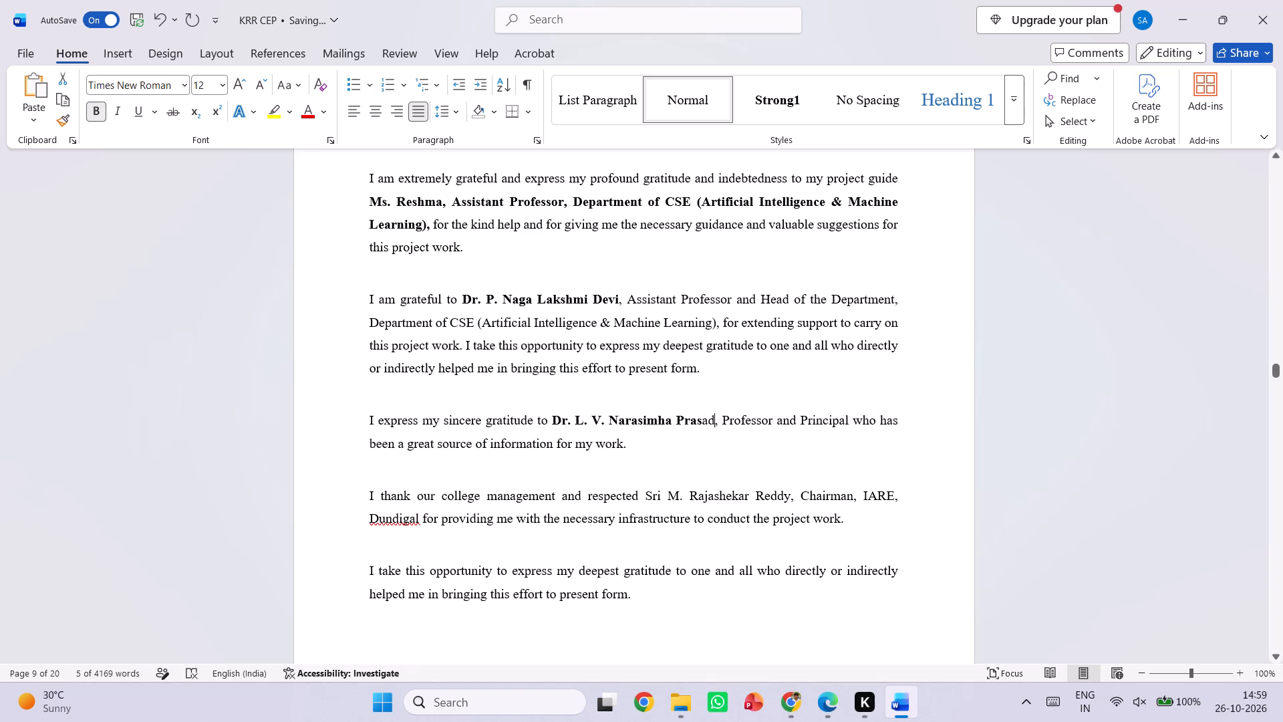
pyautogui.moveTo(710, 420); pyautogui.dragTo(704, 421)
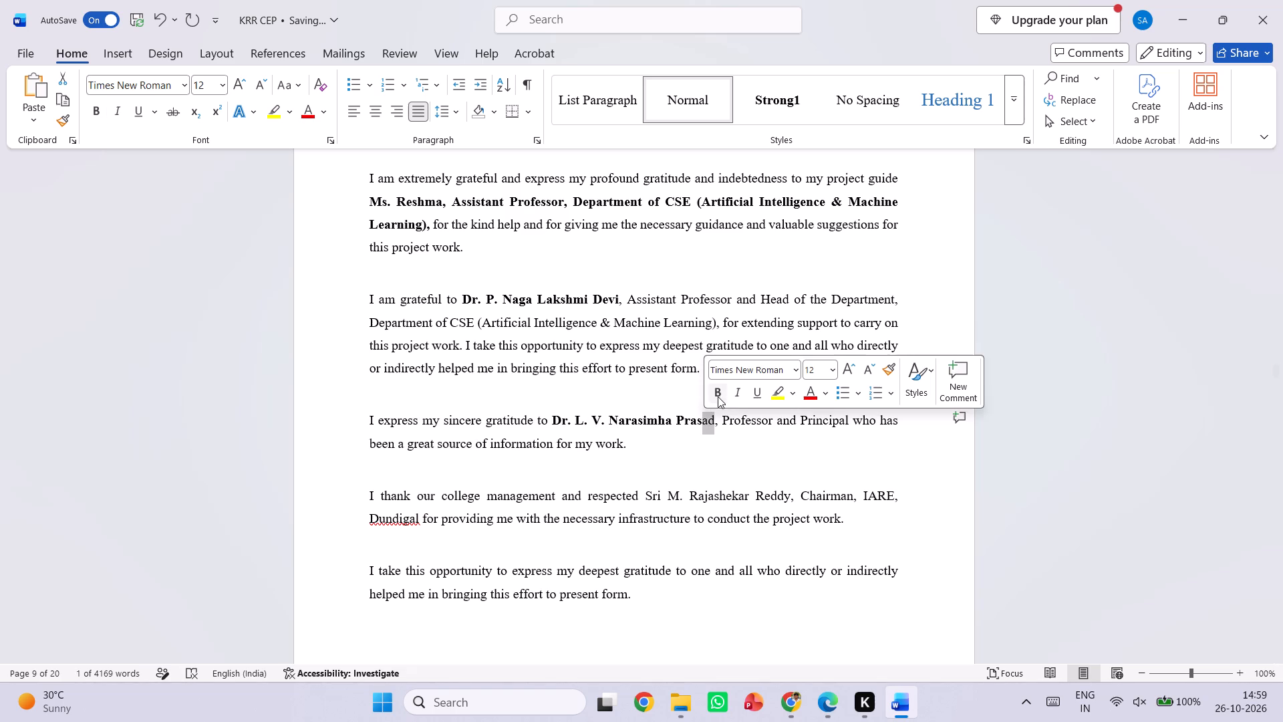
pyautogui.click(718, 396)
pyautogui.click(736, 427)
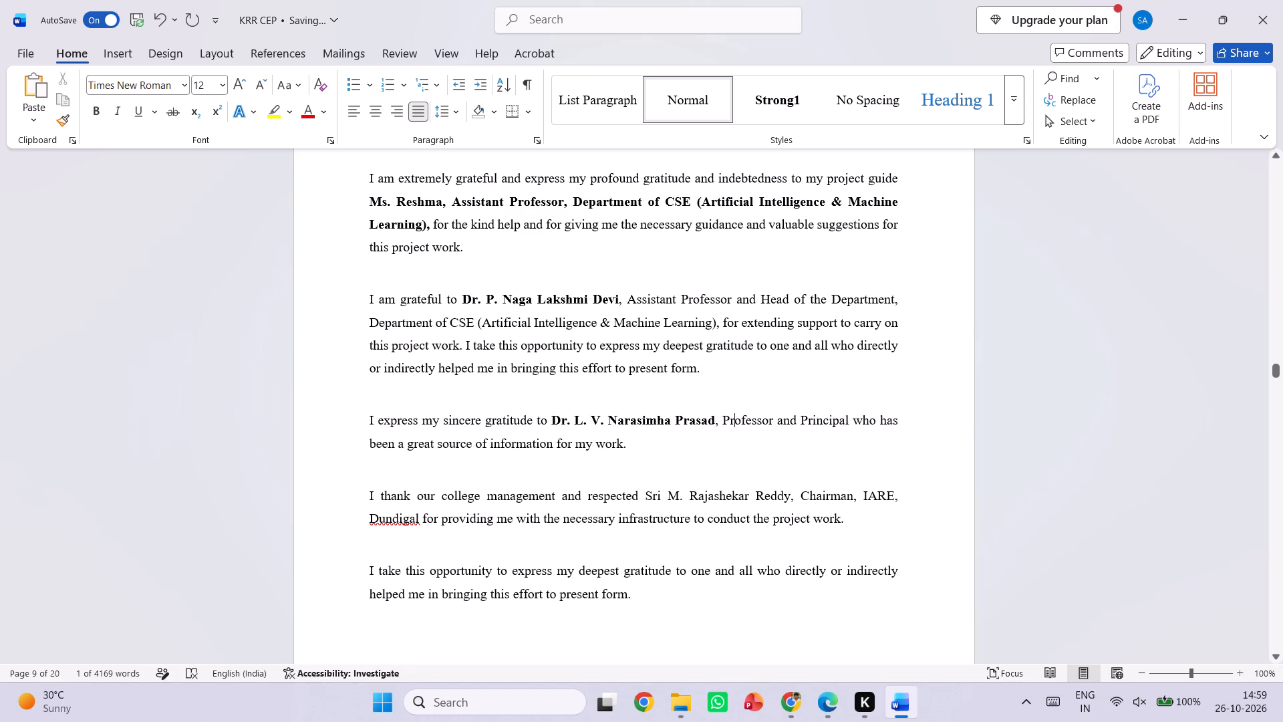
# Shift the Model Pseudocode table in the Methodology chapter to the left, closer to the page's left text margin.
pyautogui.scroll(-2, 736, 427)
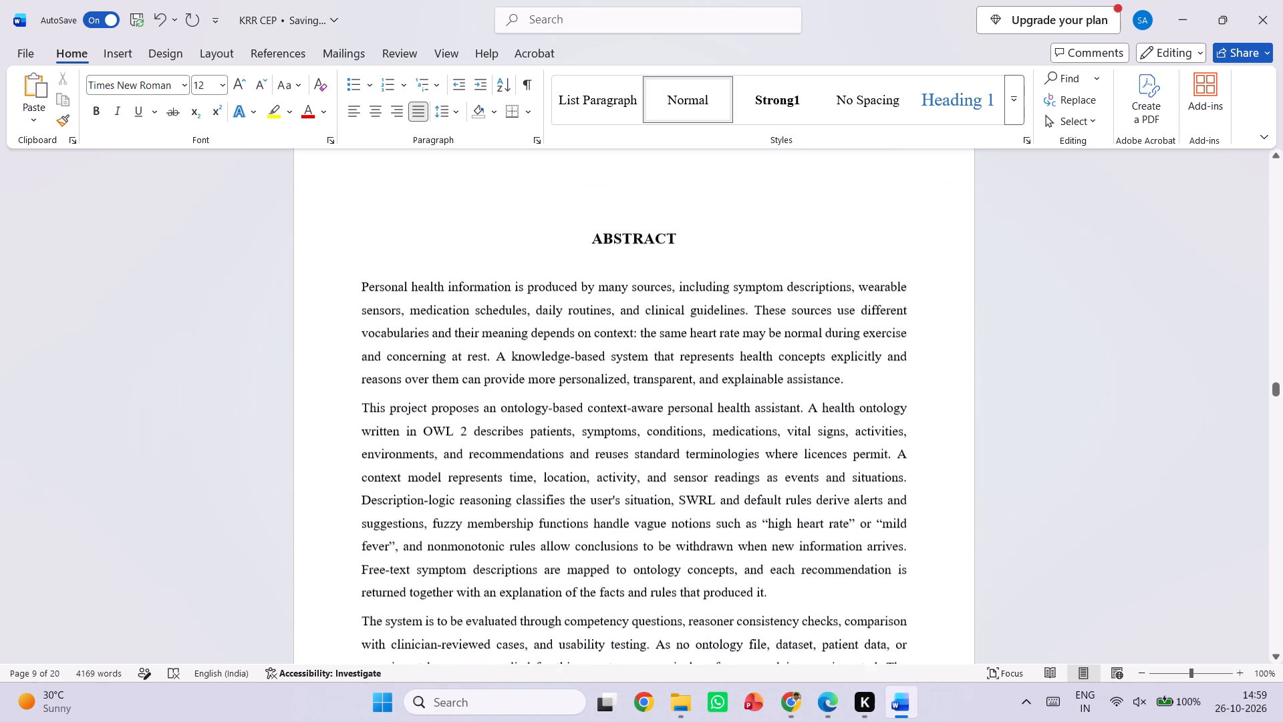
pyautogui.scroll(-3, 738, 424)
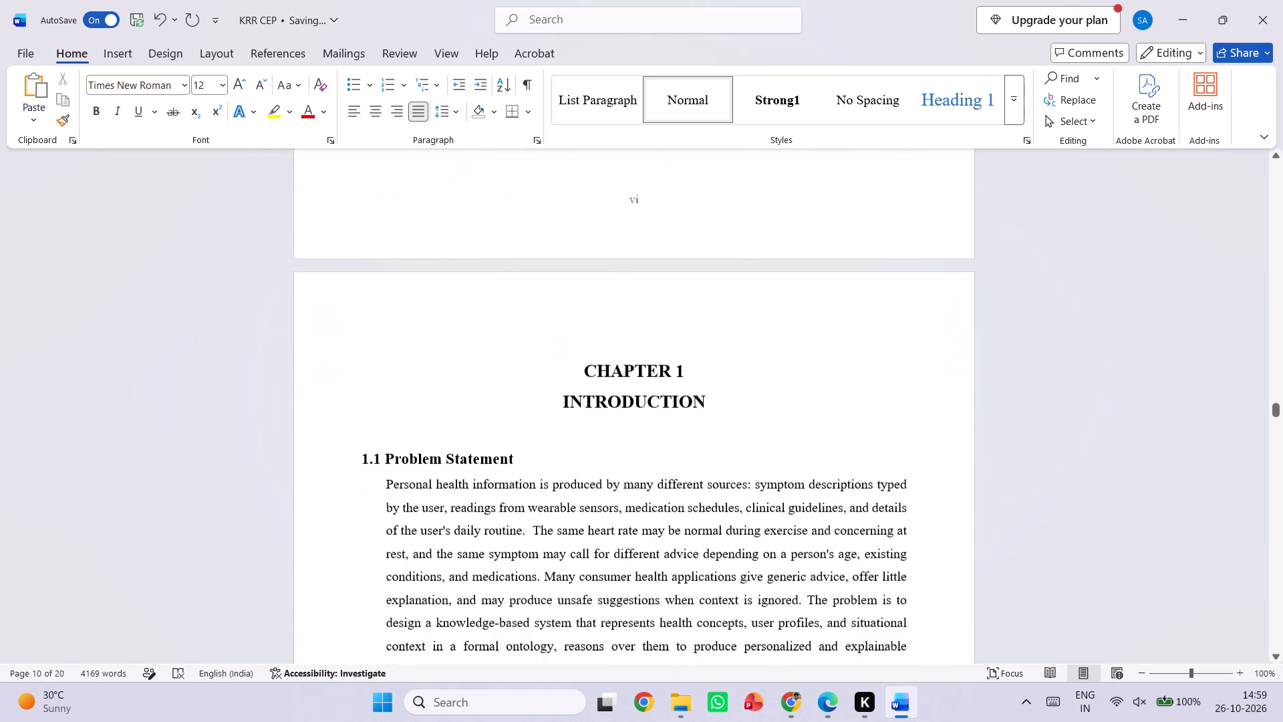
pyautogui.scroll(-5, 738, 424)
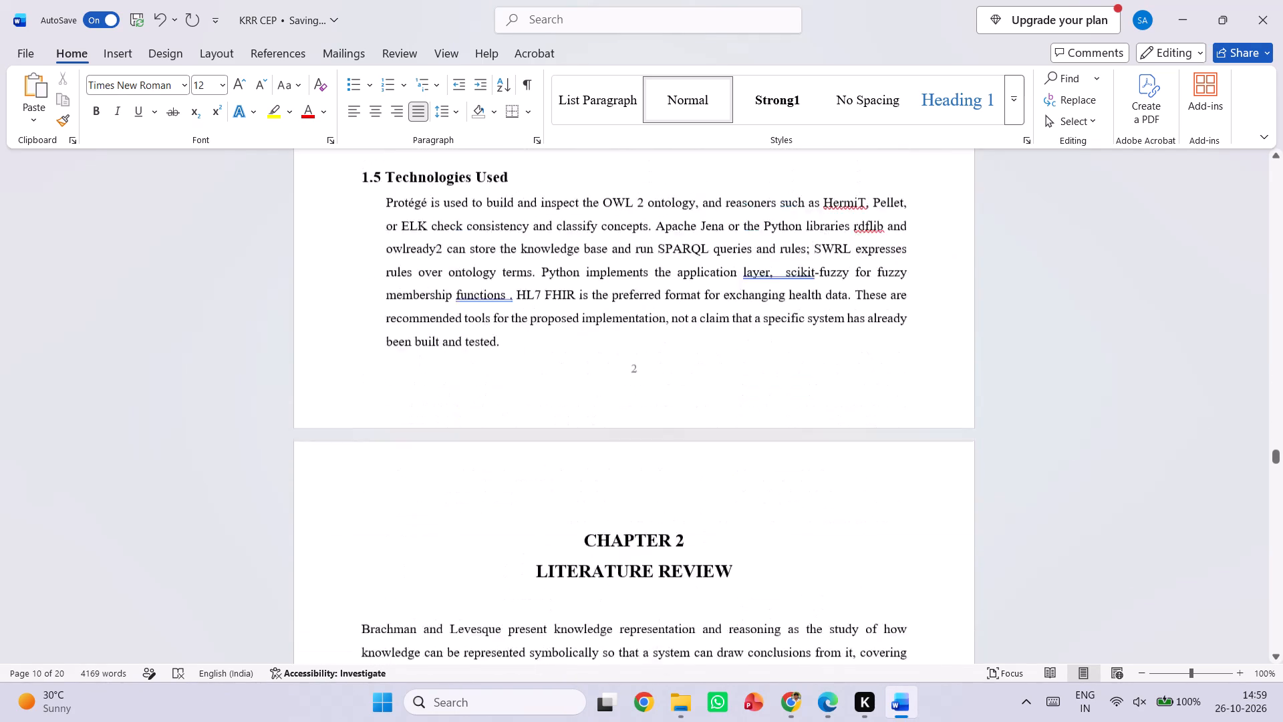
pyautogui.scroll(-3, 738, 424)
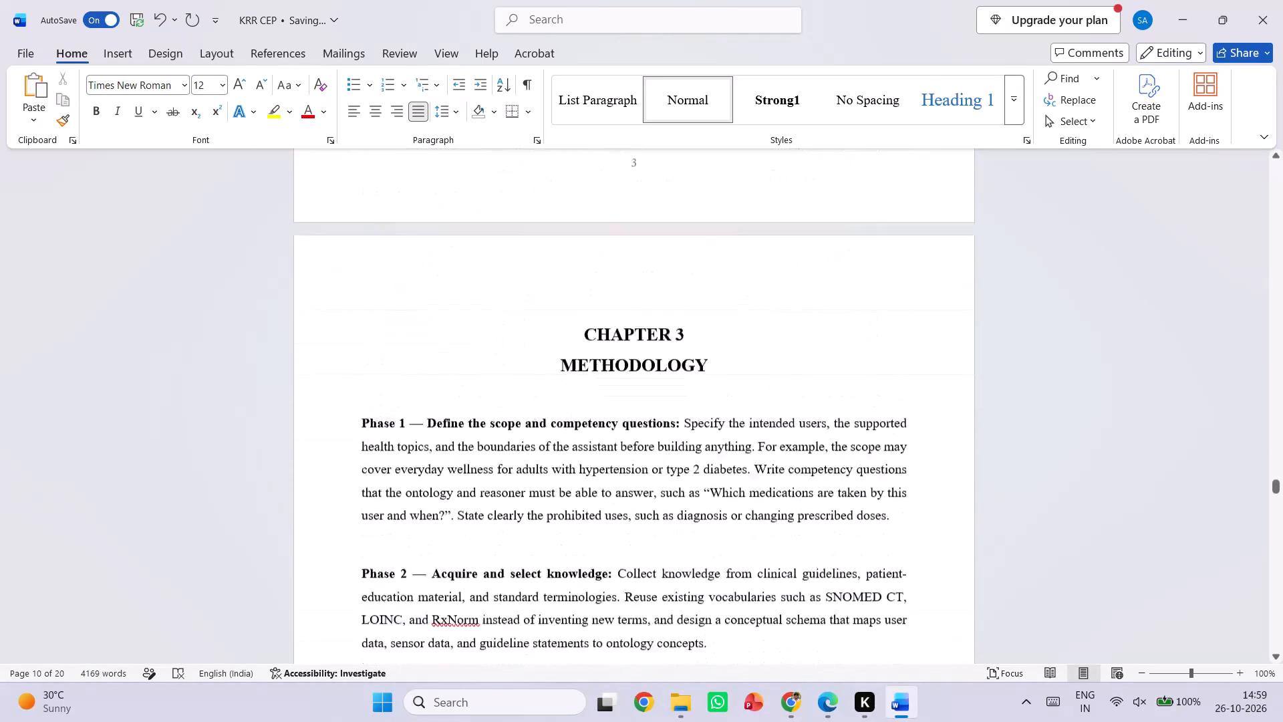
pyautogui.scroll(-5, 738, 424)
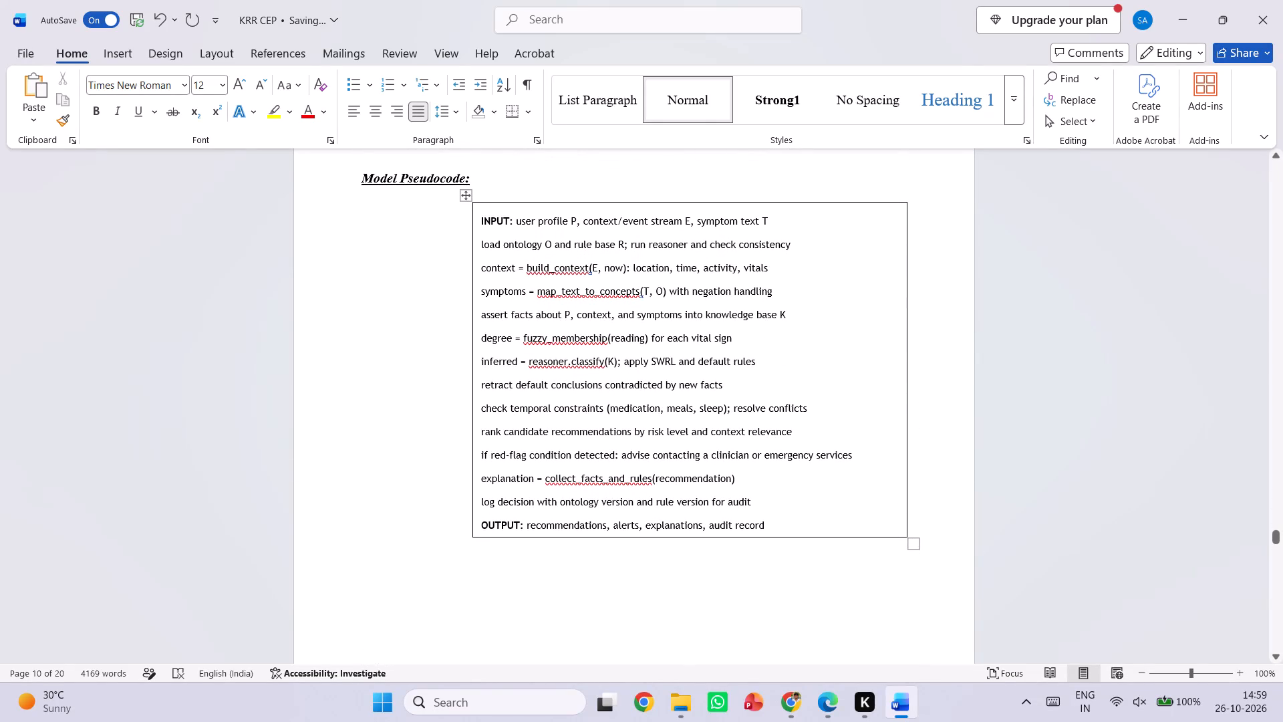
pyautogui.moveTo(463, 197); pyautogui.dragTo(384, 211)
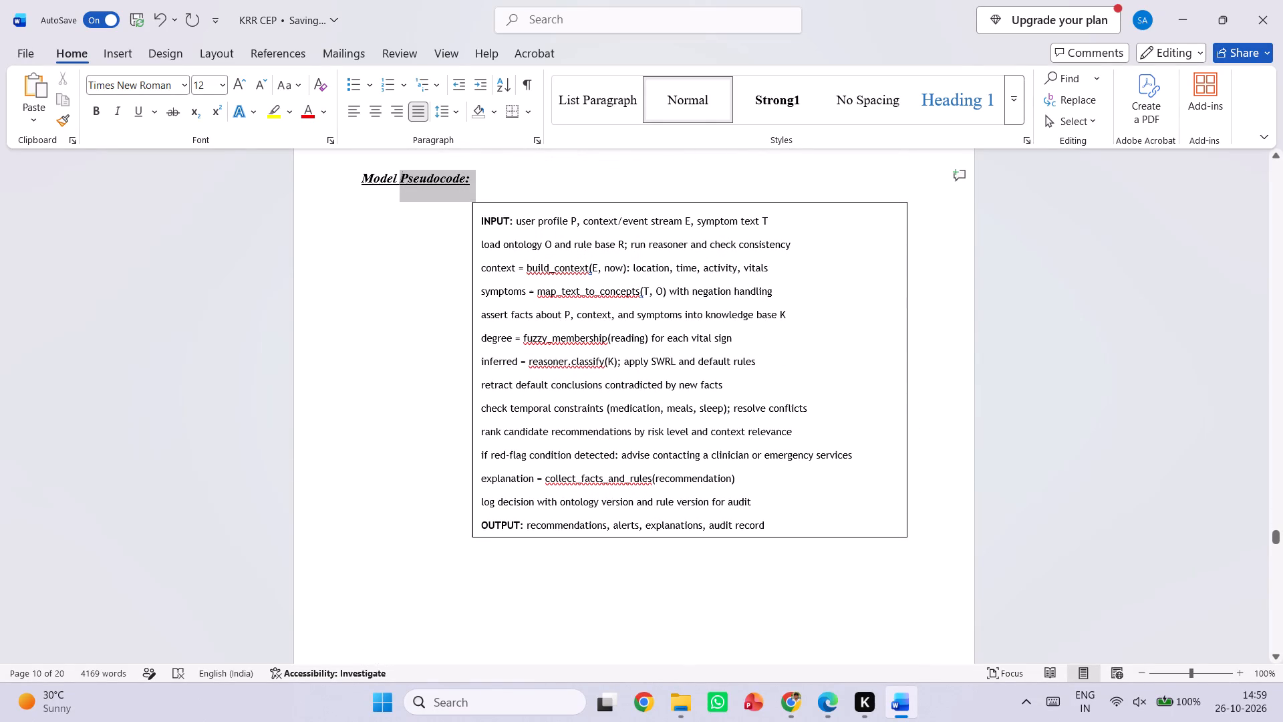
pyautogui.moveTo(384, 211); pyautogui.dragTo(406, 217)
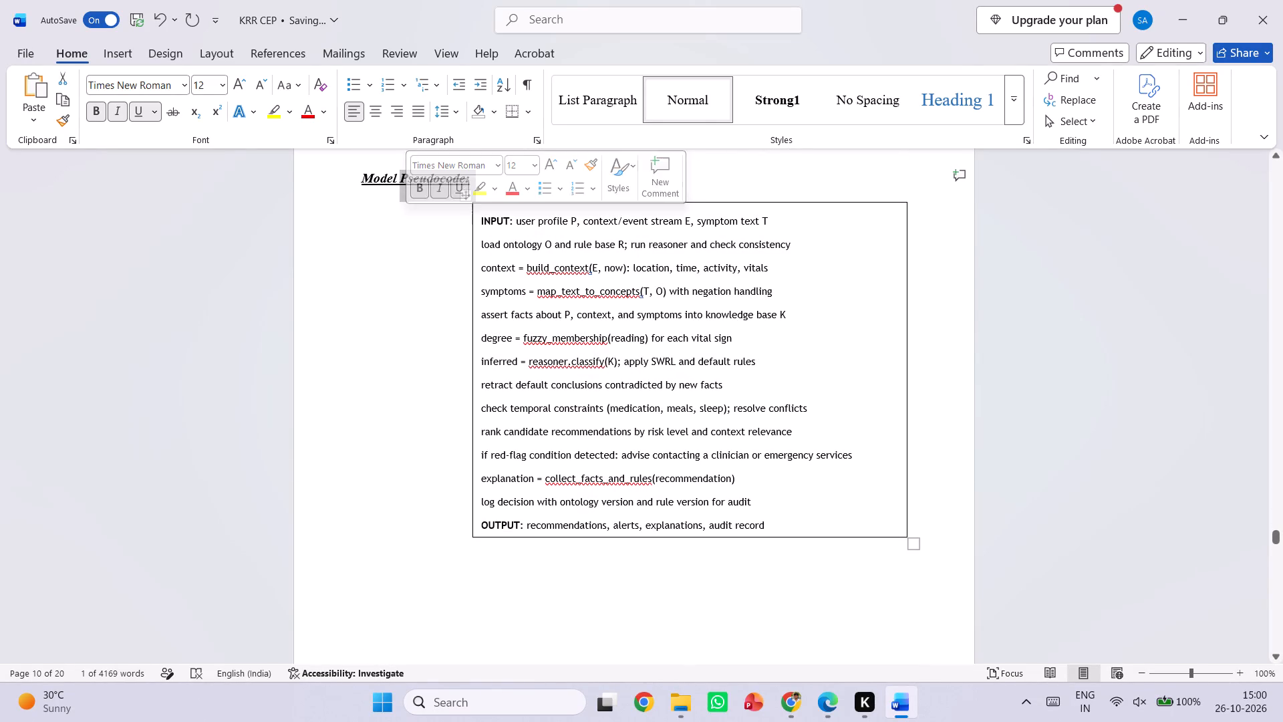
pyautogui.click(573, 262)
pyautogui.moveTo(468, 199); pyautogui.dragTo(460, 199)
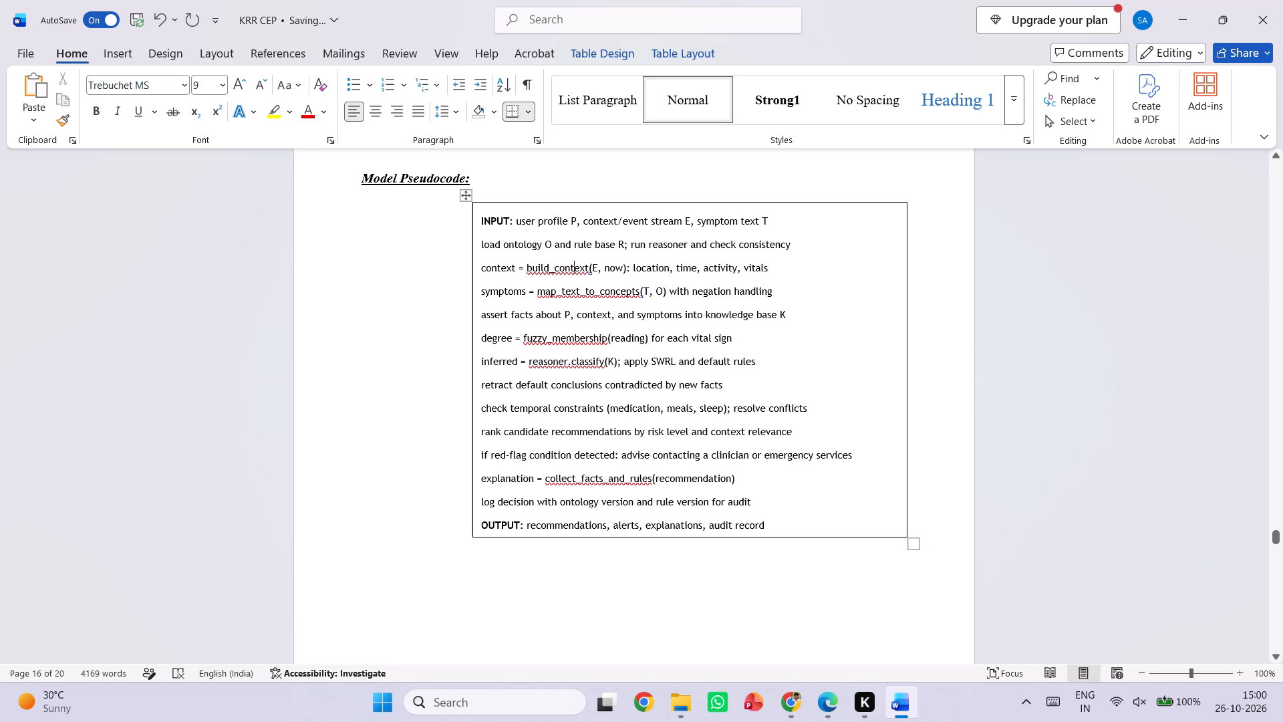
pyautogui.moveTo(460, 199); pyautogui.dragTo(390, 199)
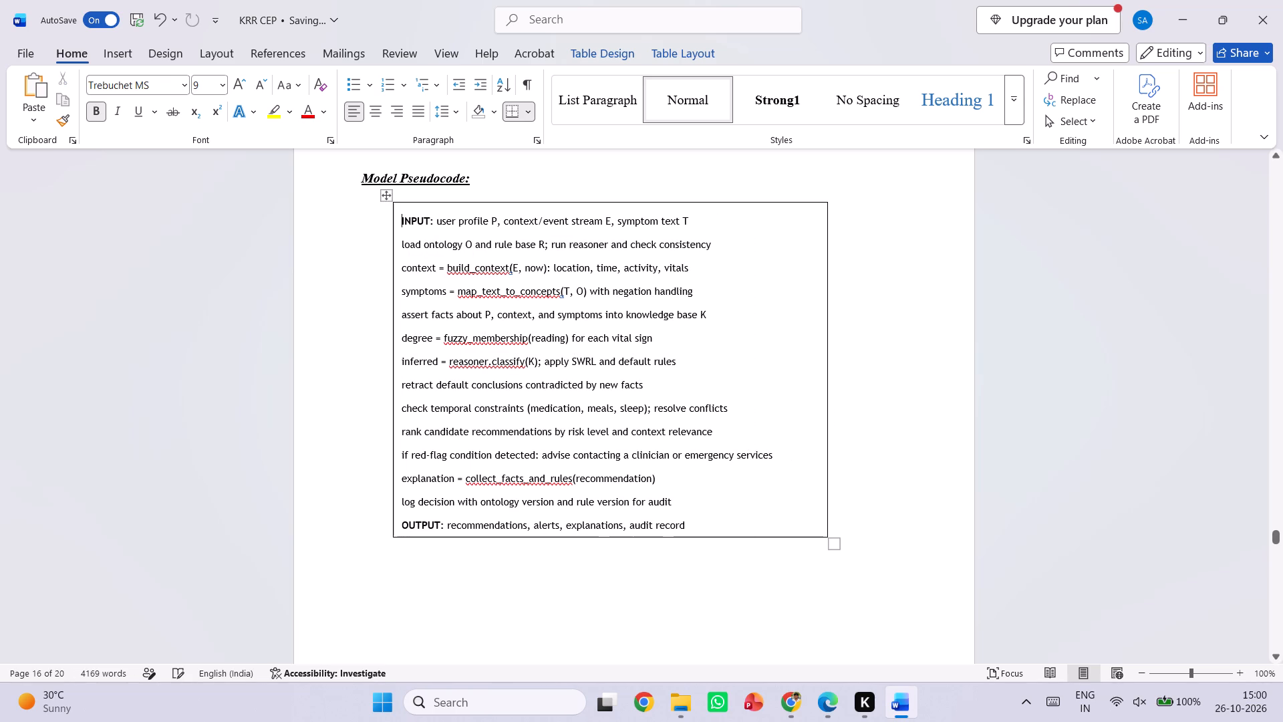
pyautogui.click(963, 330)
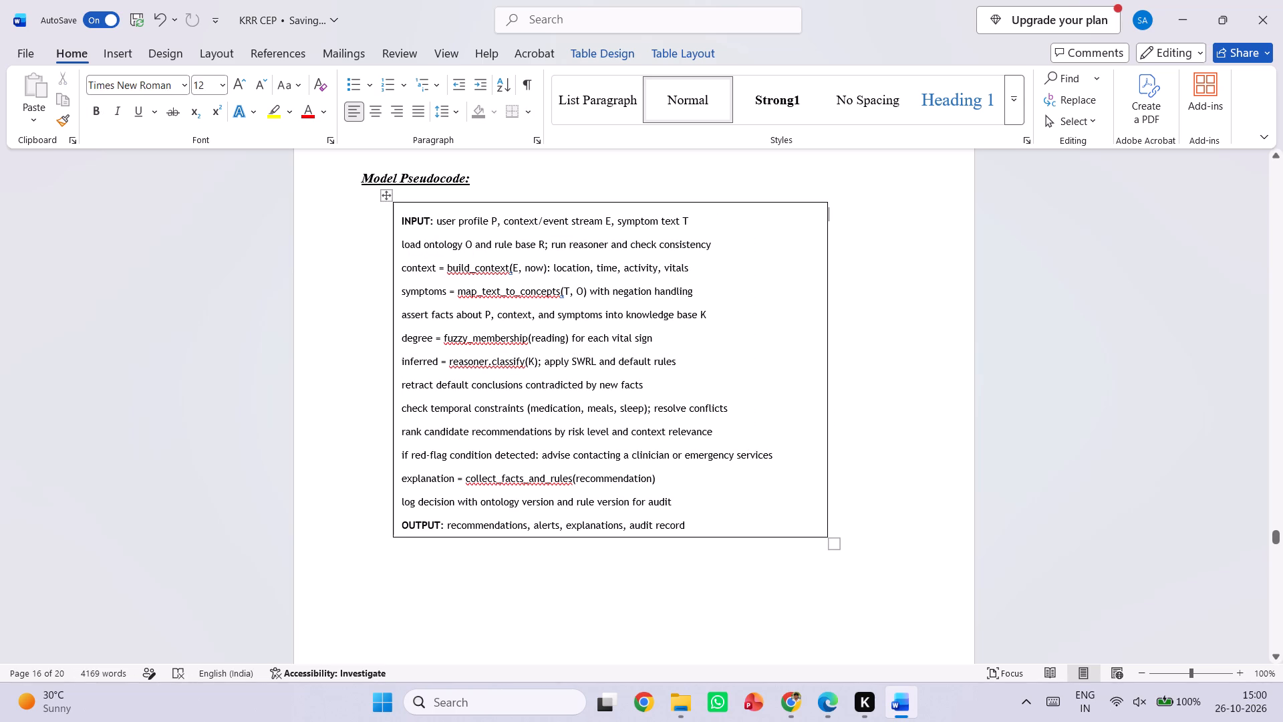
# Review the results, conclusion and references pages, and return to the self-assessment form at the start of the report.
pyautogui.scroll(-4, 724, 378)
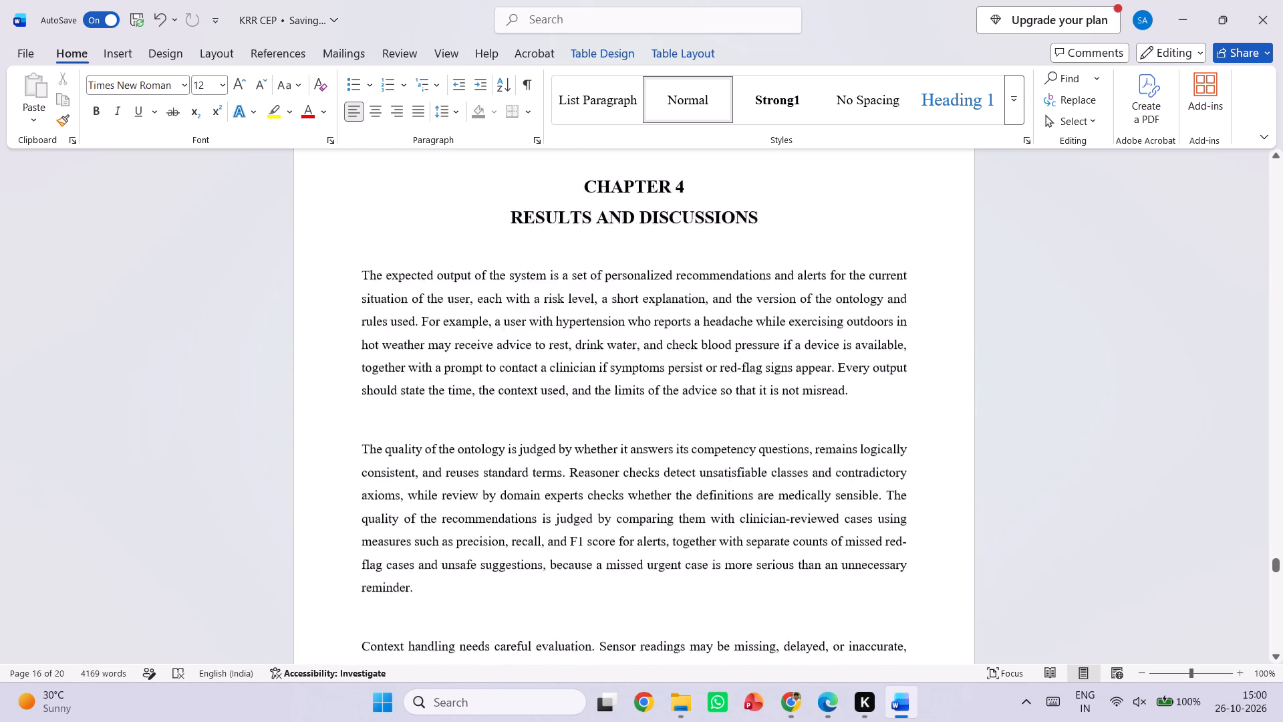
pyautogui.scroll(-5, 724, 378)
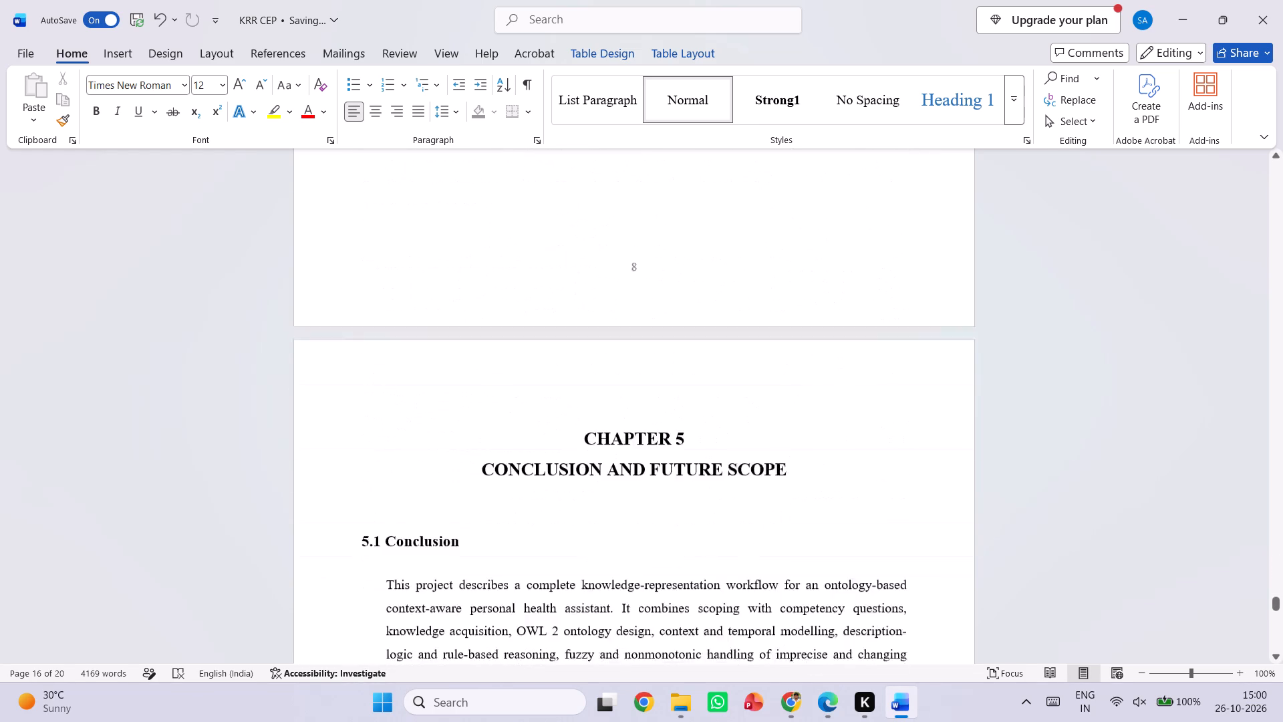
pyautogui.scroll(-4, 724, 378)
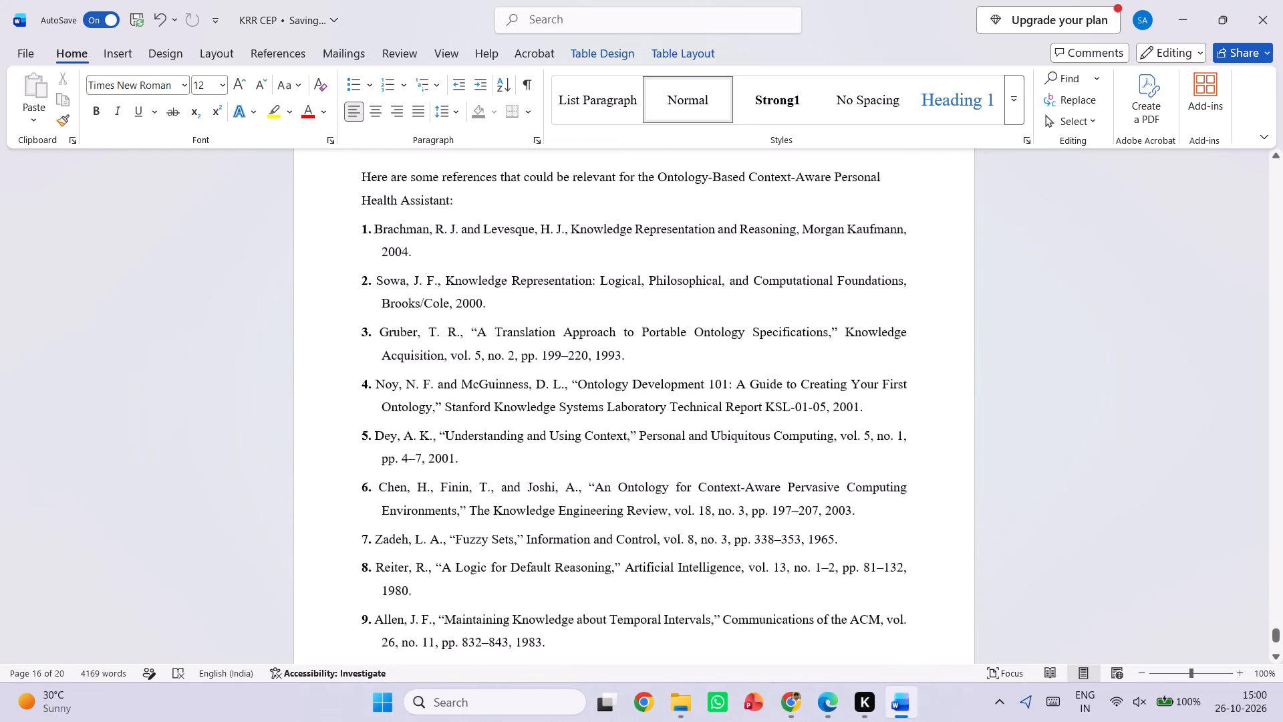
pyautogui.scroll(-9, 724, 378)
pyautogui.scroll(12, 724, 378)
pyautogui.scroll(20, 724, 378)
pyautogui.scroll(1, 724, 378)
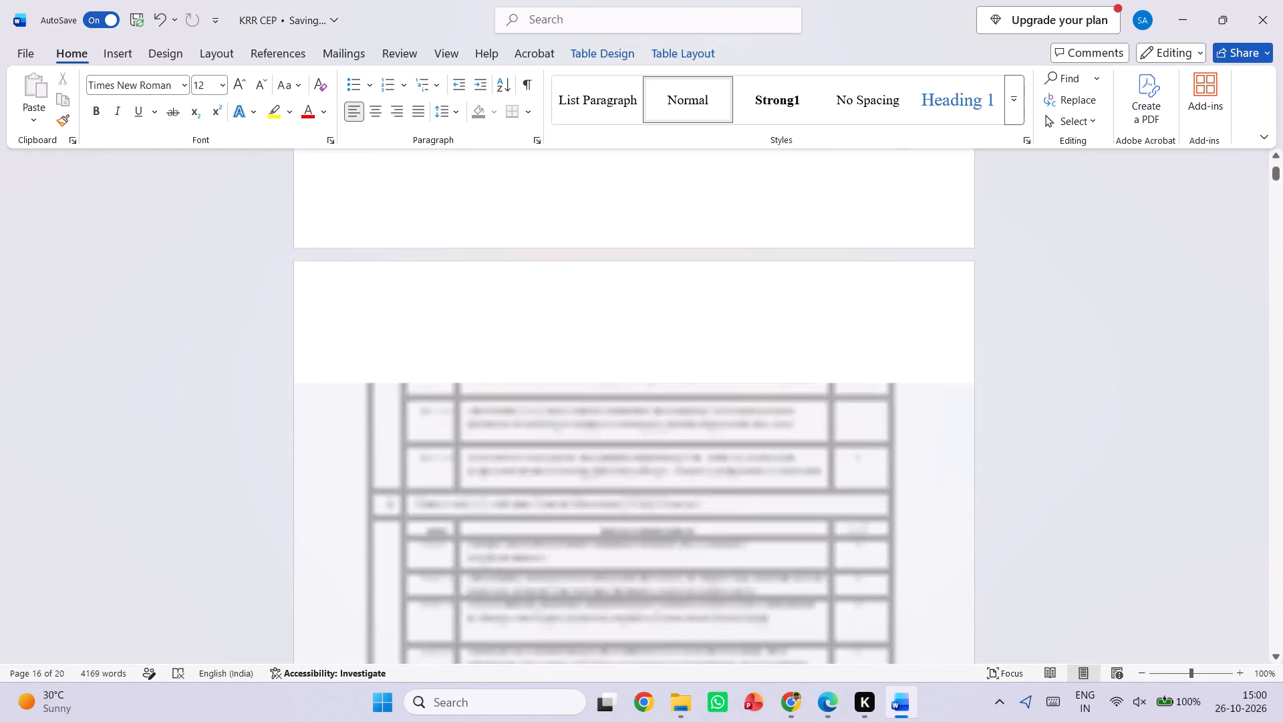
pyautogui.scroll(9, 724, 378)
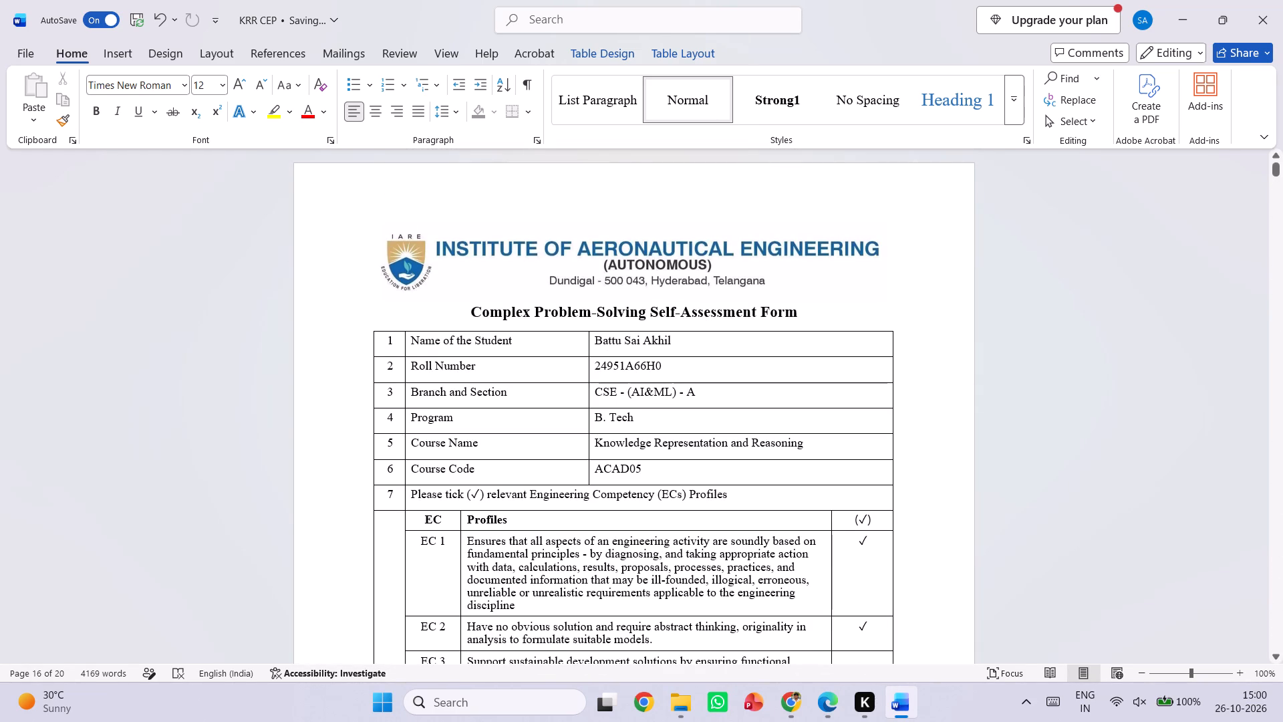
# Clear the answer text for row 10, "Justify your understanding of WK1", in the self-assessment form, leaving the cell empty.
pyautogui.click(819, 450)
pyautogui.scroll(-3, 819, 450)
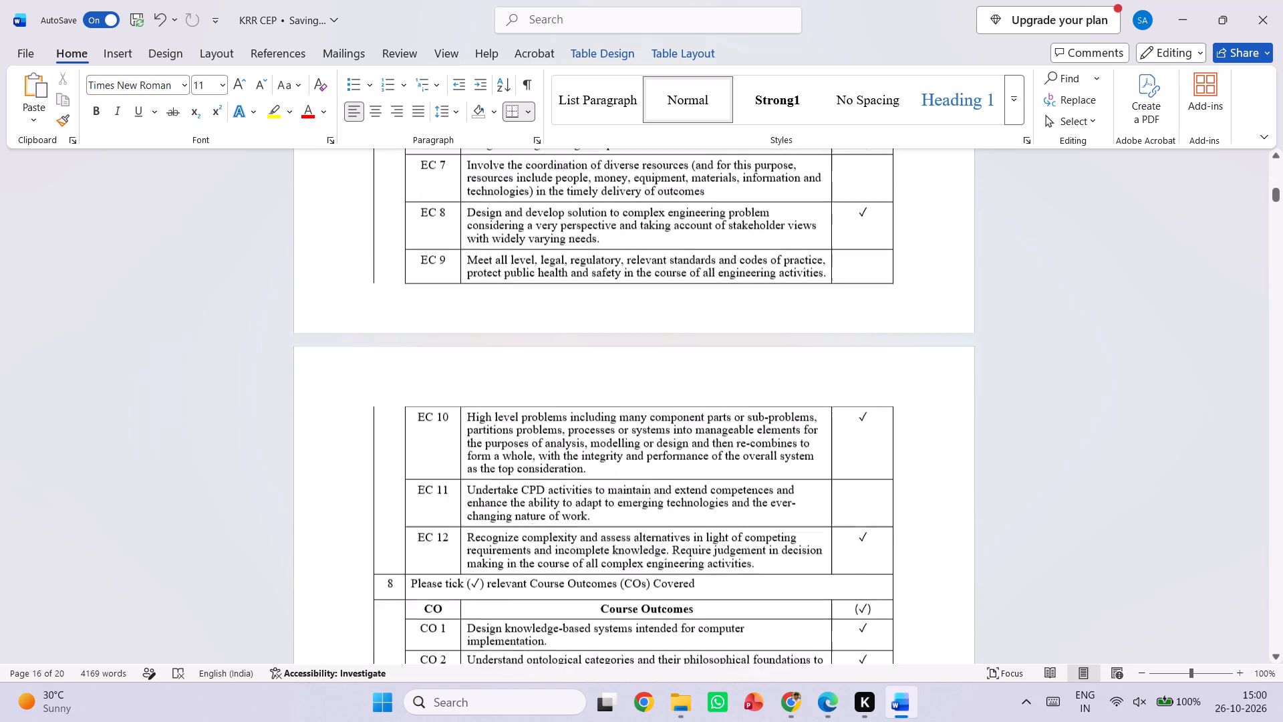
pyautogui.scroll(-2, 819, 450)
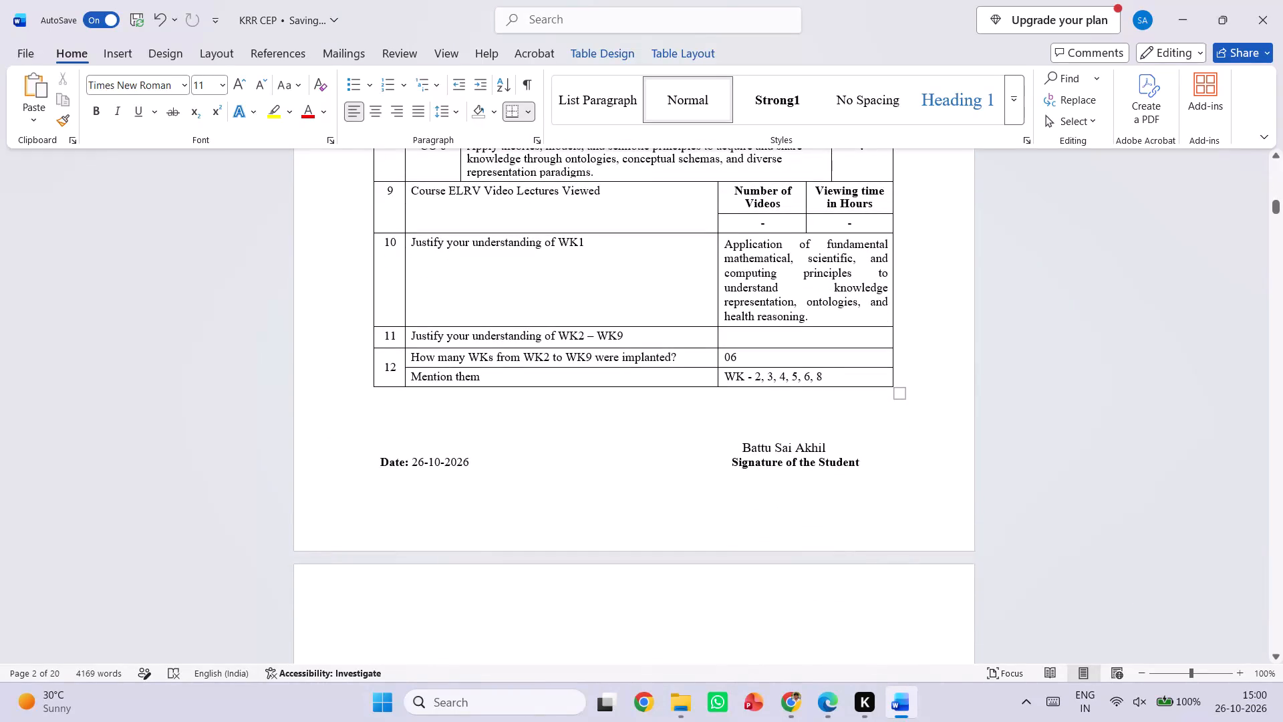
pyautogui.moveTo(812, 320); pyautogui.dragTo(714, 246)
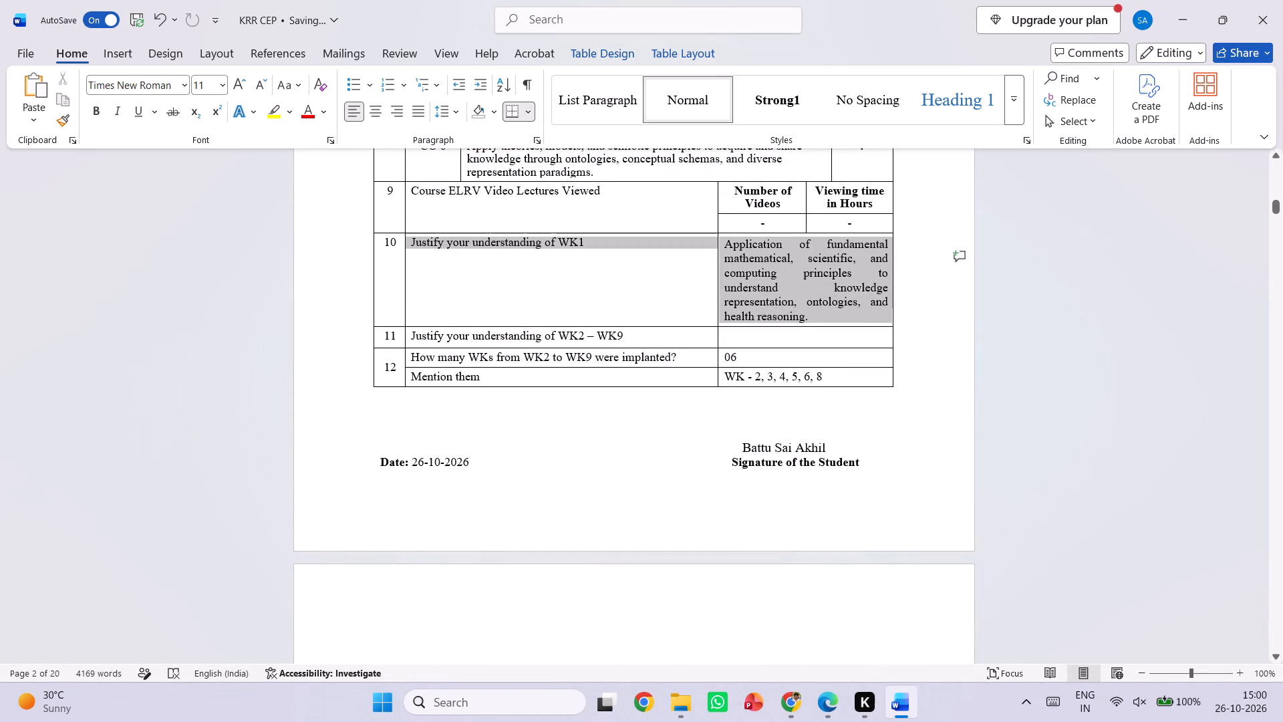
pyautogui.moveTo(714, 246); pyautogui.dragTo(725, 251)
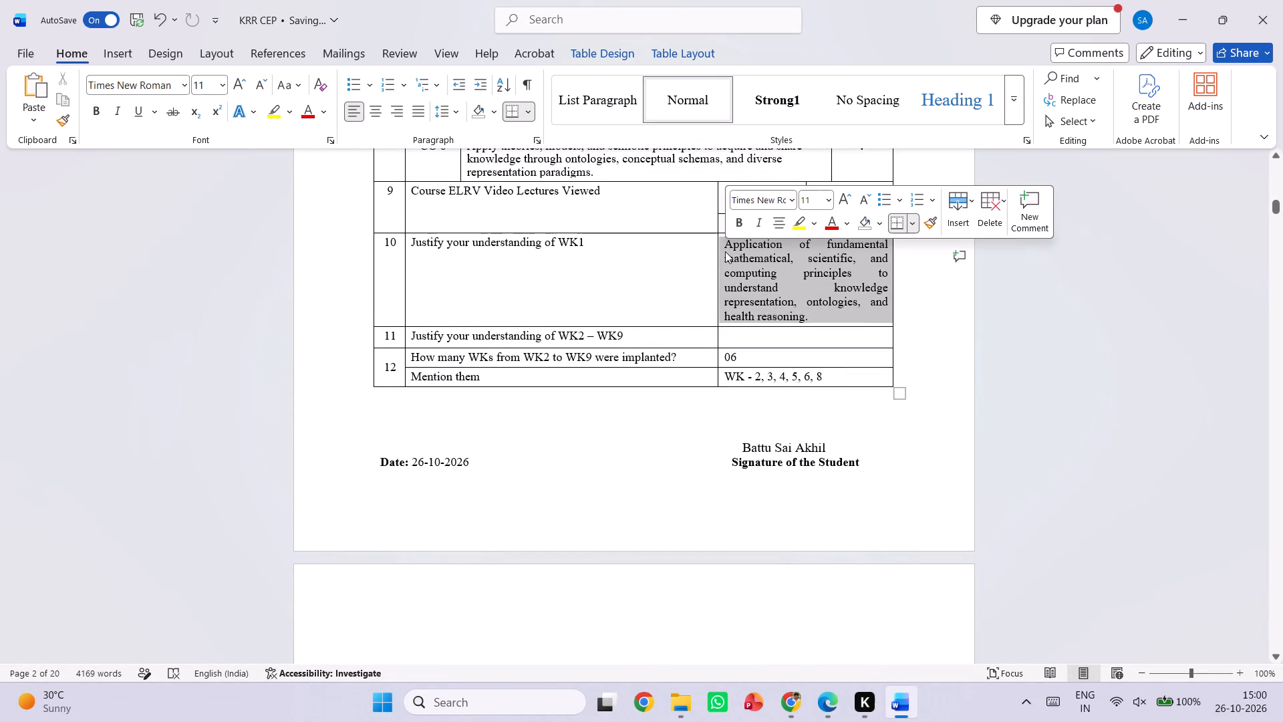
pyautogui.press('BackSpace')
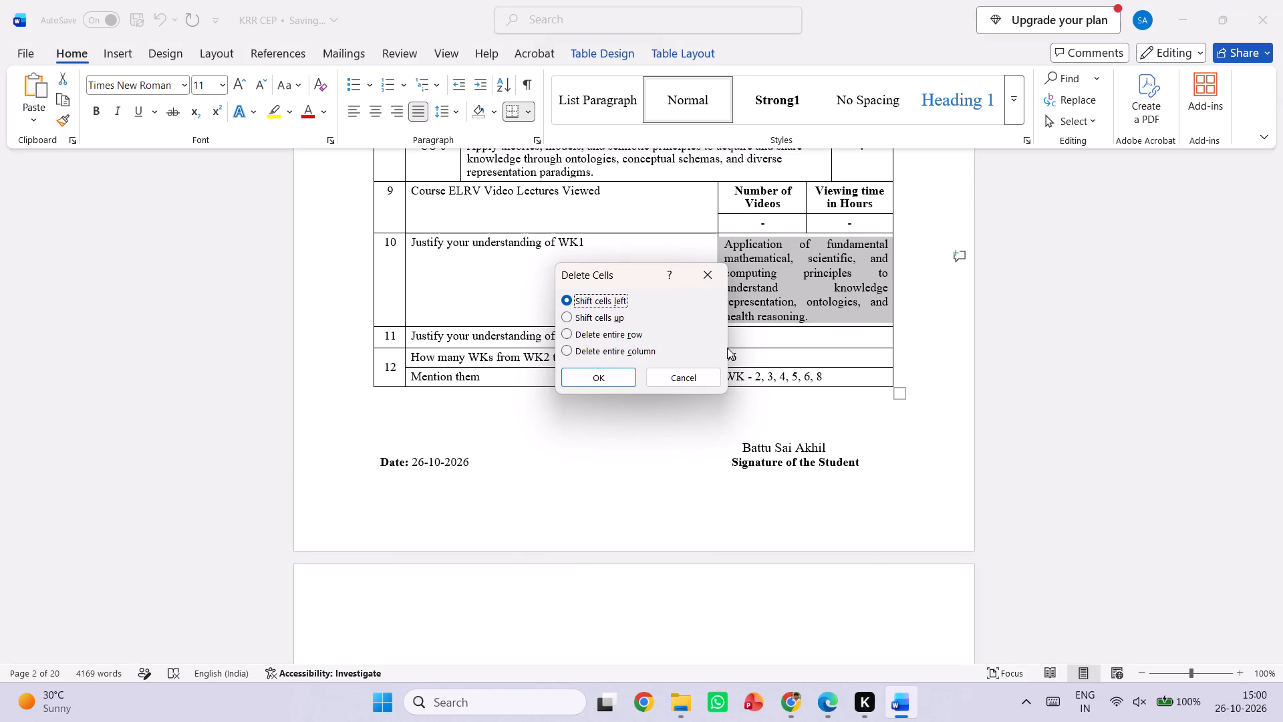
pyautogui.click(711, 283)
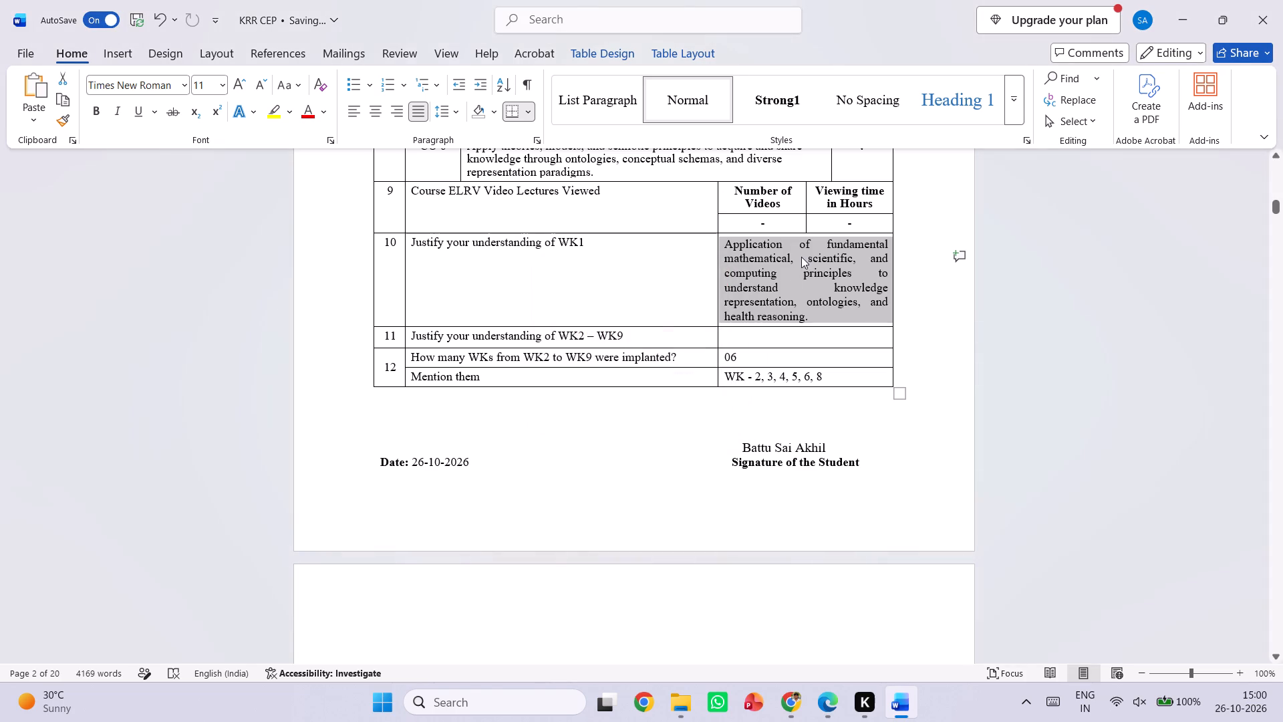
pyautogui.click(802, 256)
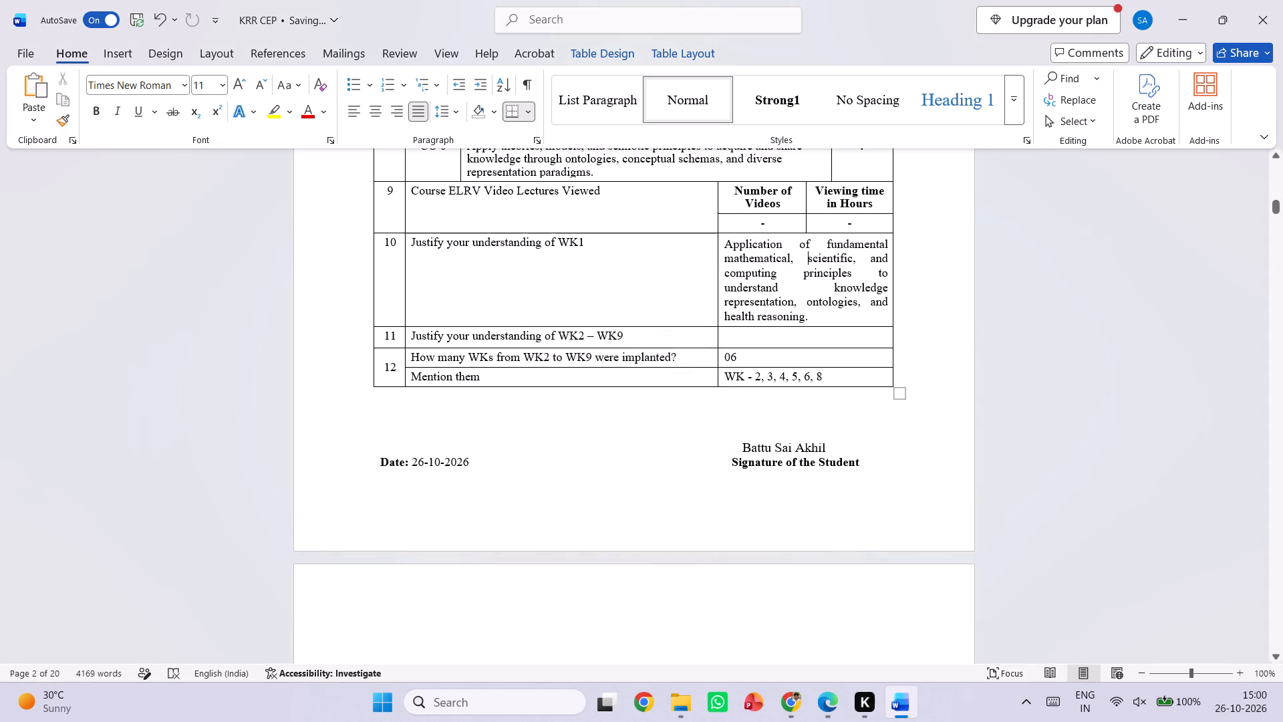
pyautogui.moveTo(805, 318); pyautogui.dragTo(752, 276)
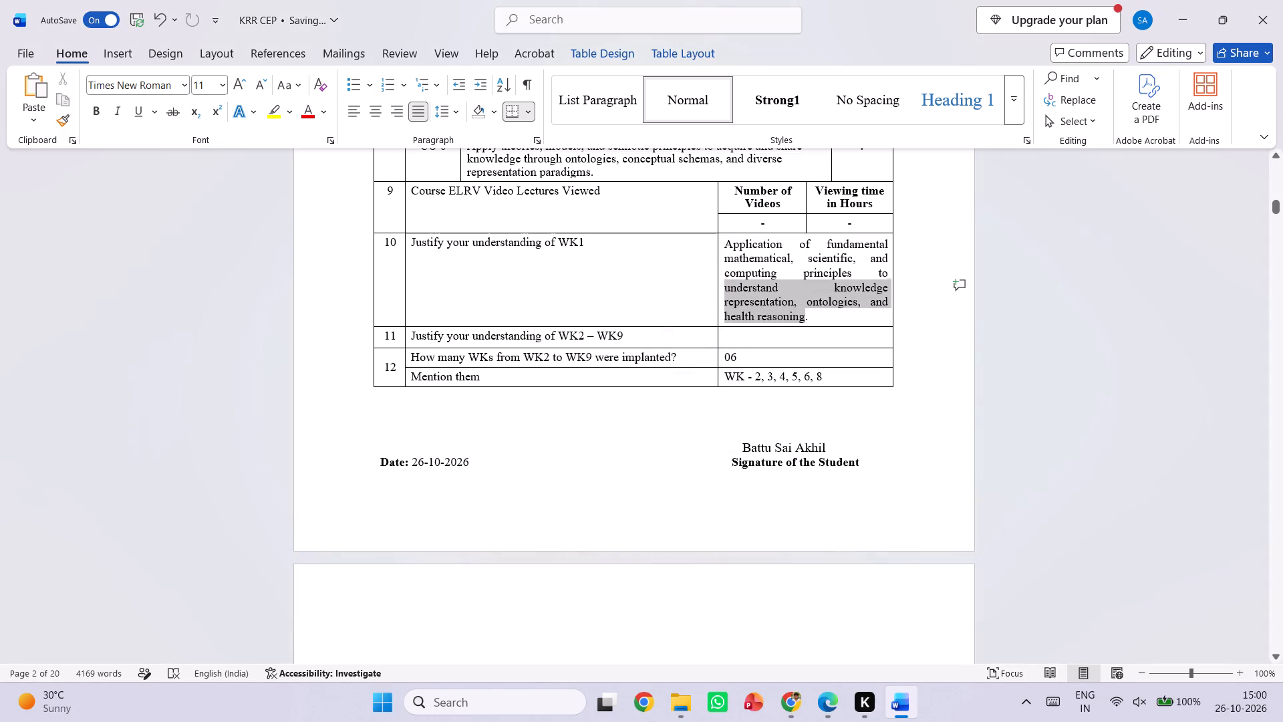
pyautogui.moveTo(752, 276); pyautogui.dragTo(736, 245)
pyautogui.press('BackSpace')
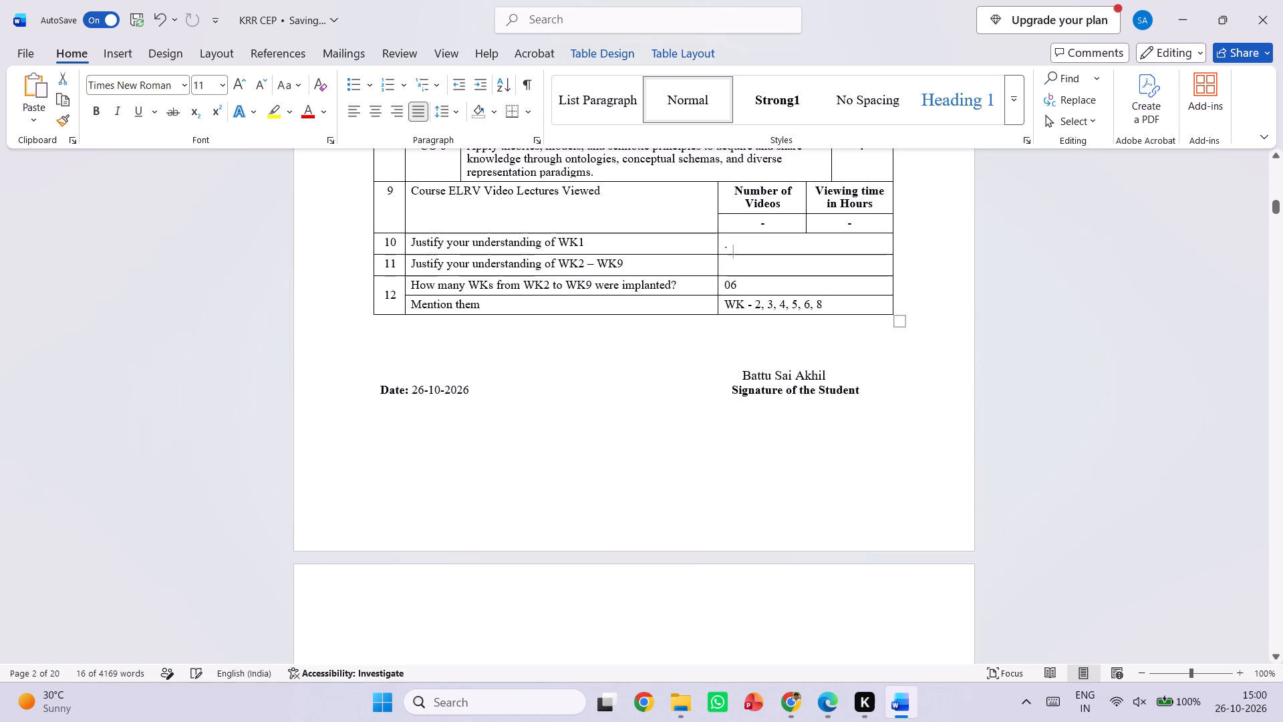
pyautogui.press('Right')
pyautogui.press('BackSpace')
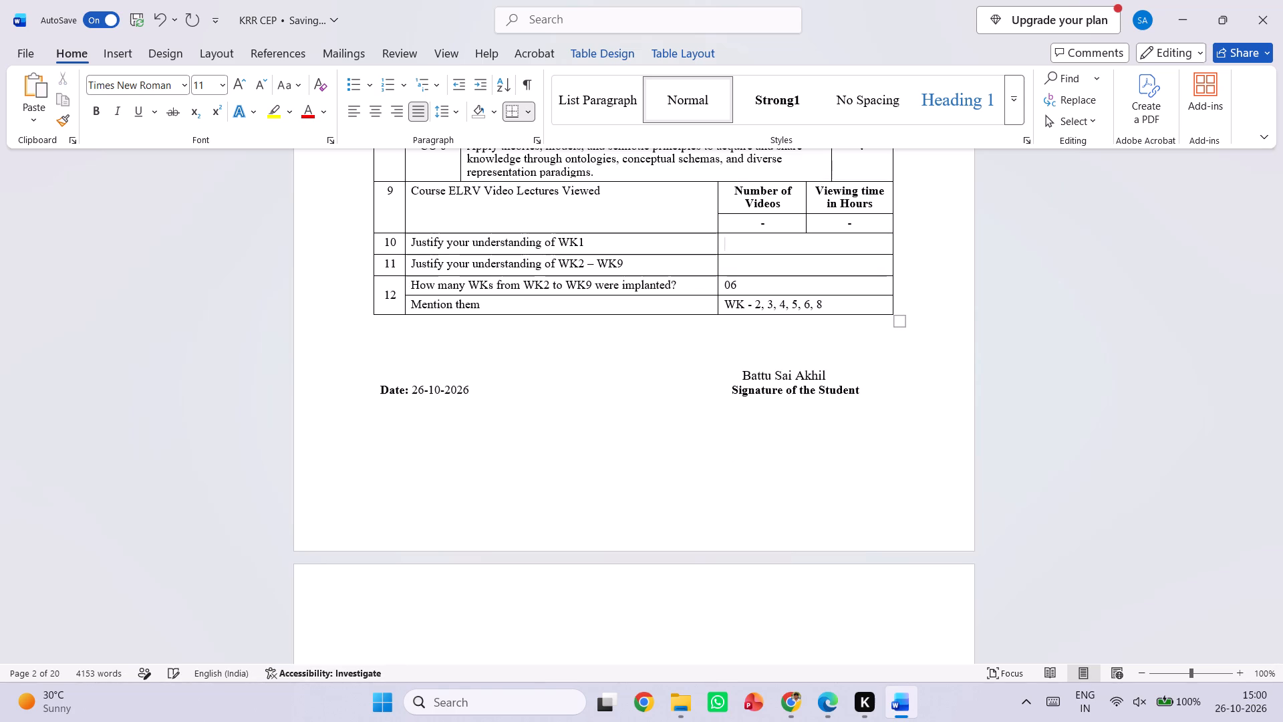
# Delete the student's typed name above "Signature of the Student" and add five line breaks in its place.
pyautogui.moveTo(744, 378); pyautogui.dragTo(827, 387)
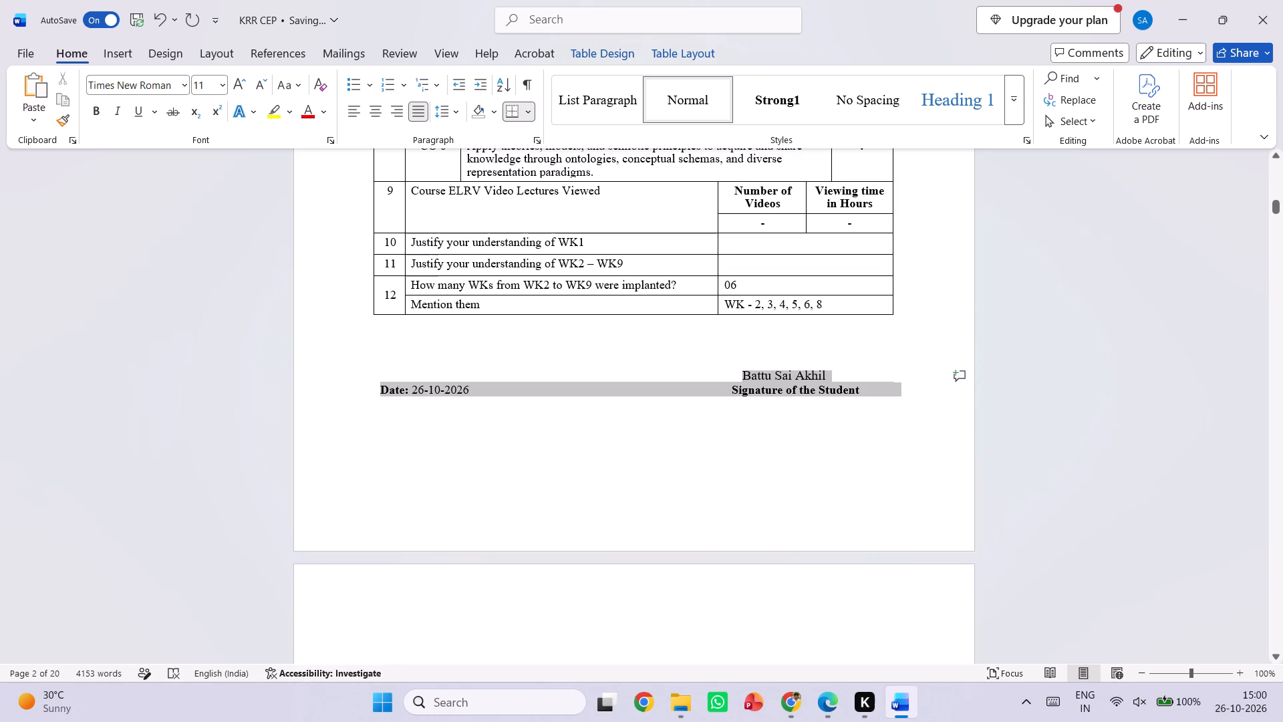
pyautogui.moveTo(827, 387); pyautogui.dragTo(824, 371)
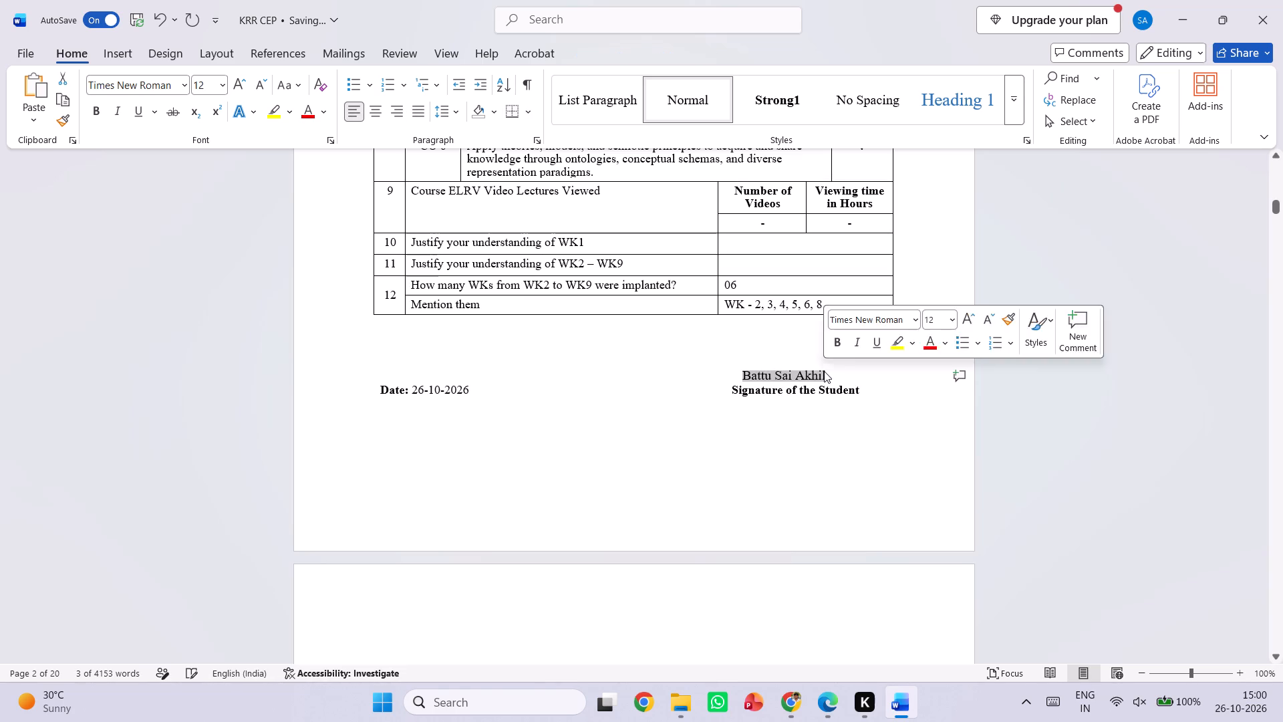
pyautogui.press('BackSpace')
pyautogui.press('Return')
pyautogui.press('Return')
pyautogui.press('Return')
pyautogui.press('Return')
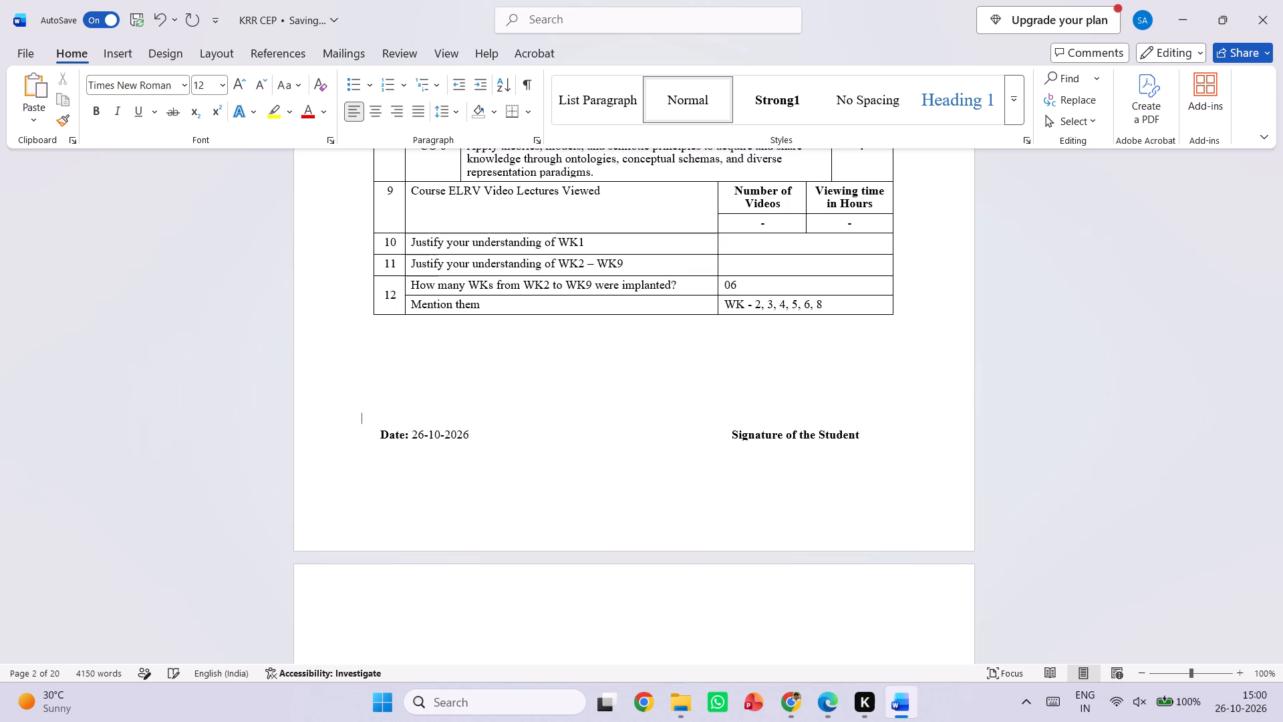
pyautogui.press('Return')
# Indent the blank line above "Signature of the Student" with nine tab stops and paste the copied signature picture there.
pyautogui.press('Tab')
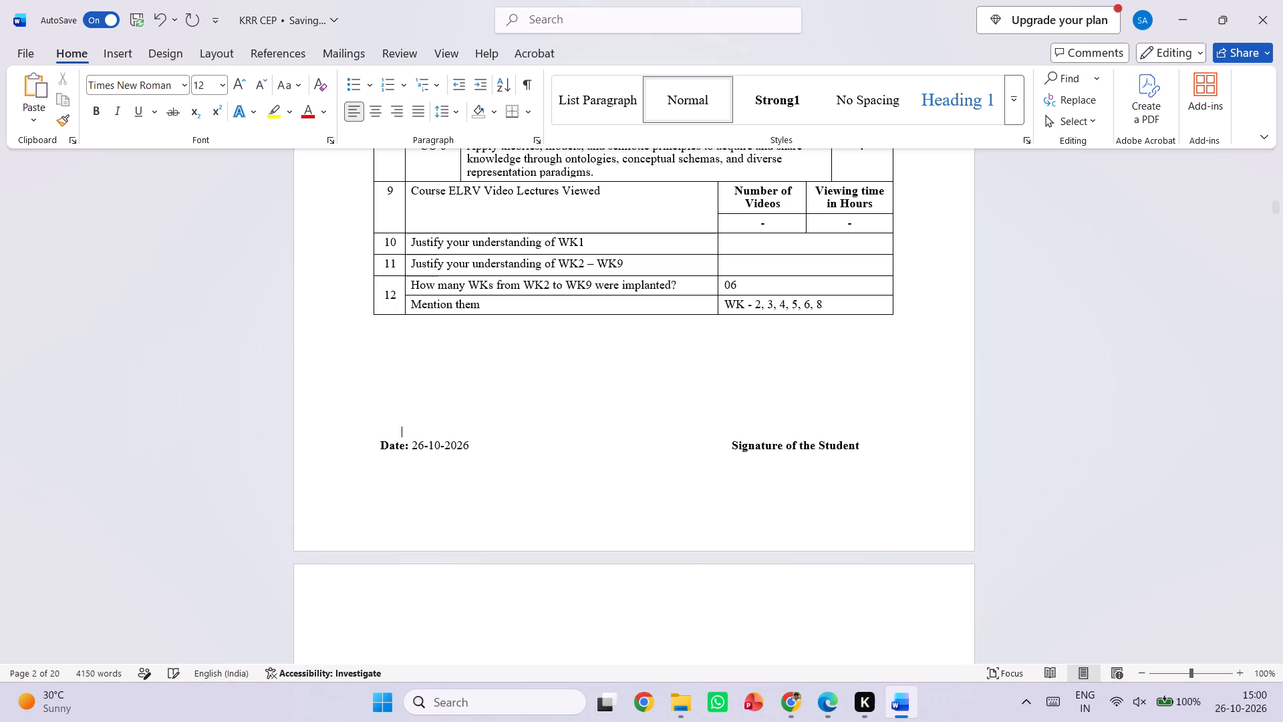
pyautogui.press('Tab')
pyautogui.press('Tab')
pyautogui.press('Tab')
pyautogui.press('Tab')
pyautogui.press('Tab')
pyautogui.press('Tab')
pyautogui.press('Tab')
pyautogui.press('Tab')
pyautogui.hotkey('ctrl', 'v')
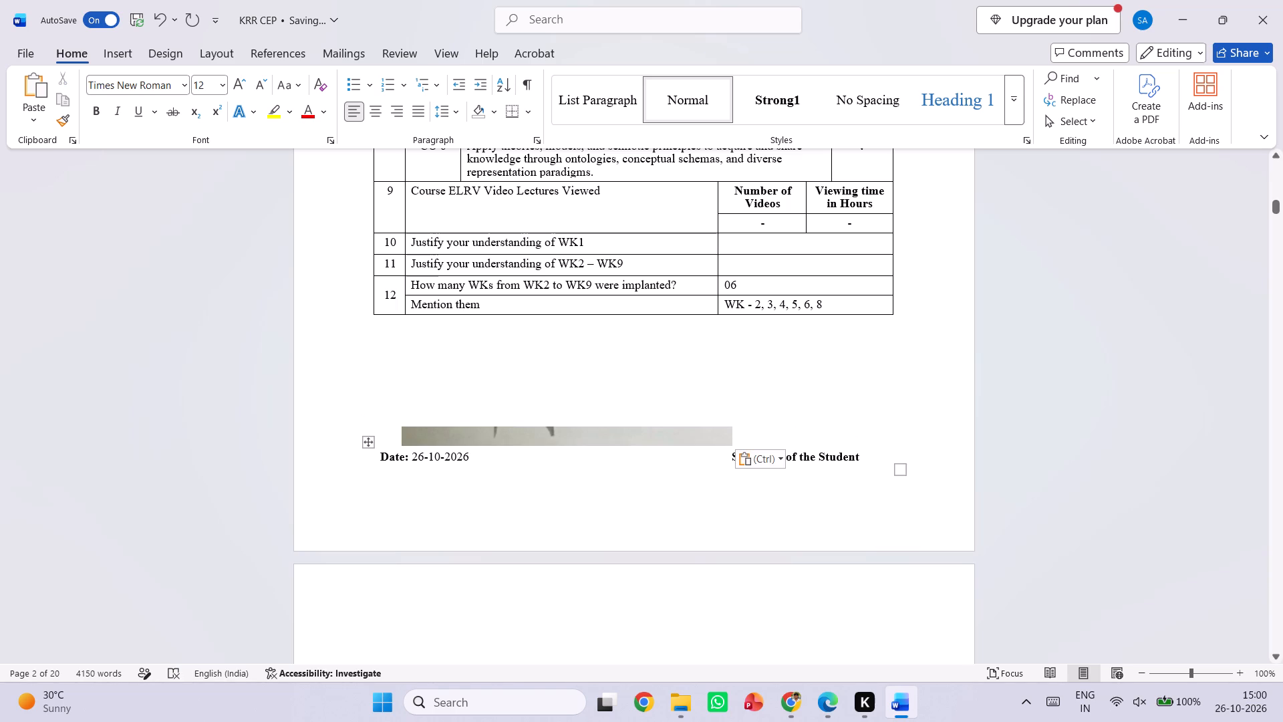
# Flatten the pasted signature picture to a thin strip and change its text wrapping from in line to Tight.
pyautogui.click(575, 437)
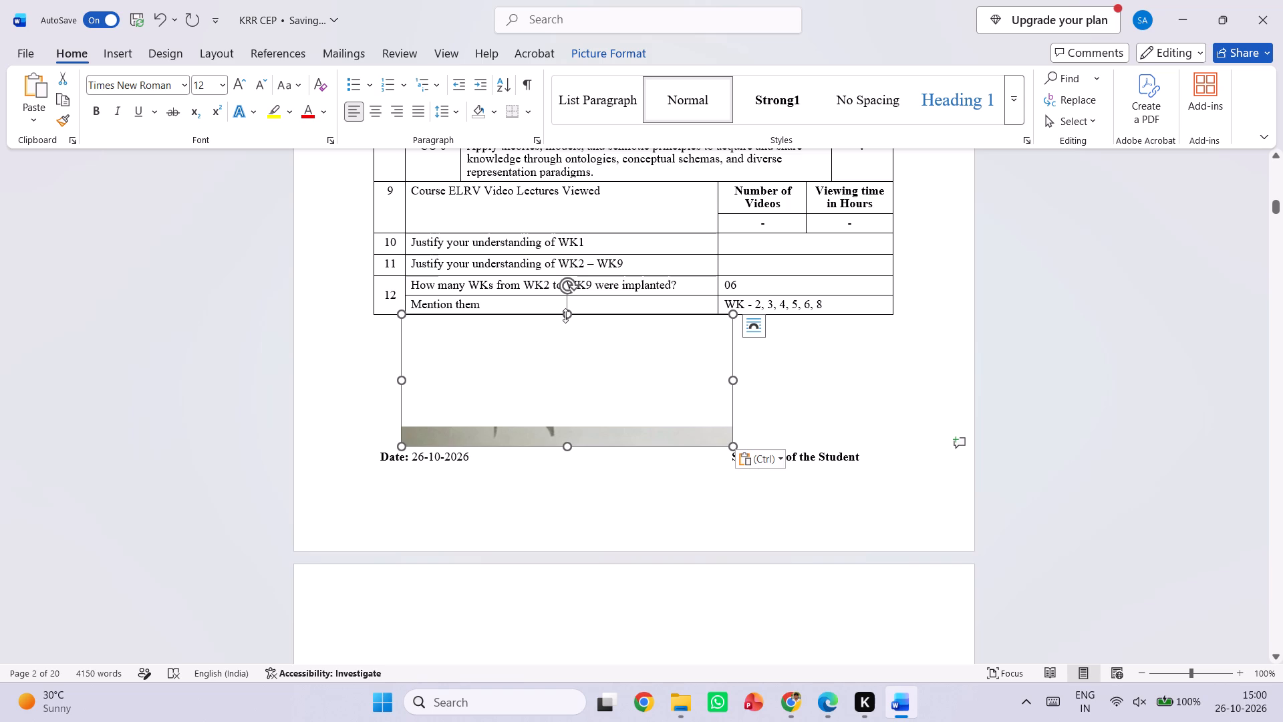
pyautogui.moveTo(565, 316); pyautogui.dragTo(554, 437)
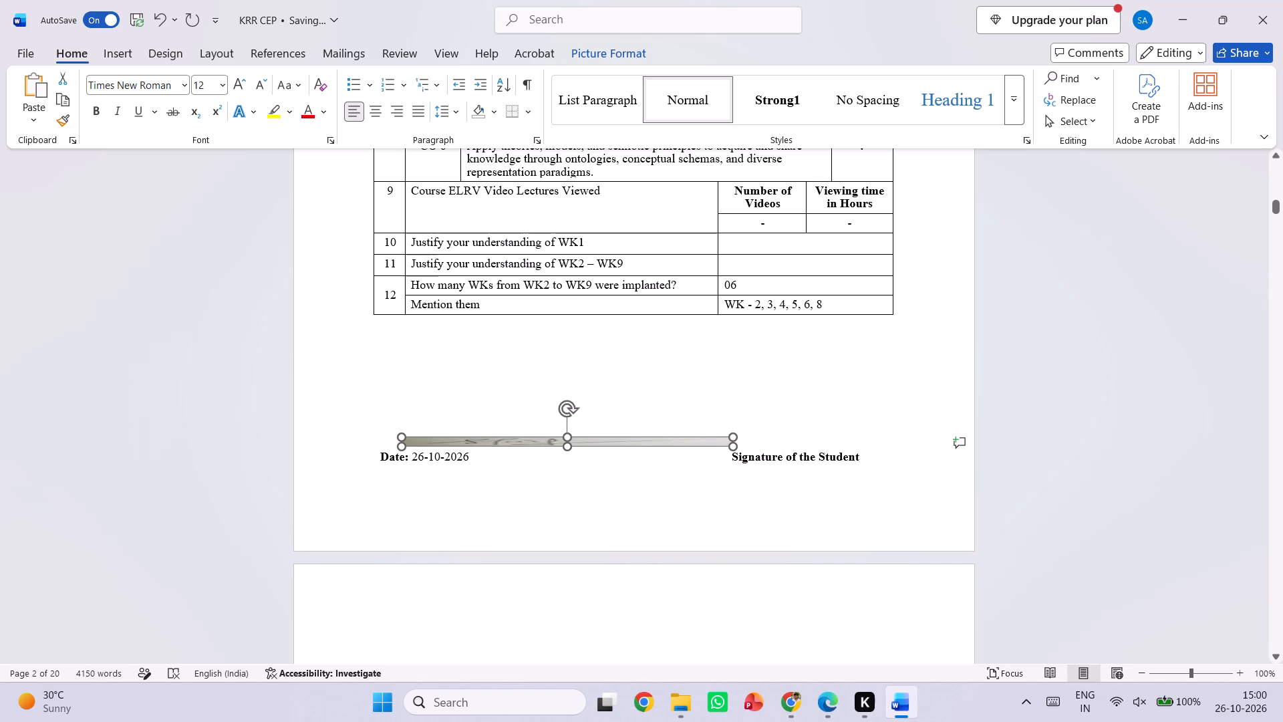
pyautogui.moveTo(554, 437); pyautogui.dragTo(554, 431)
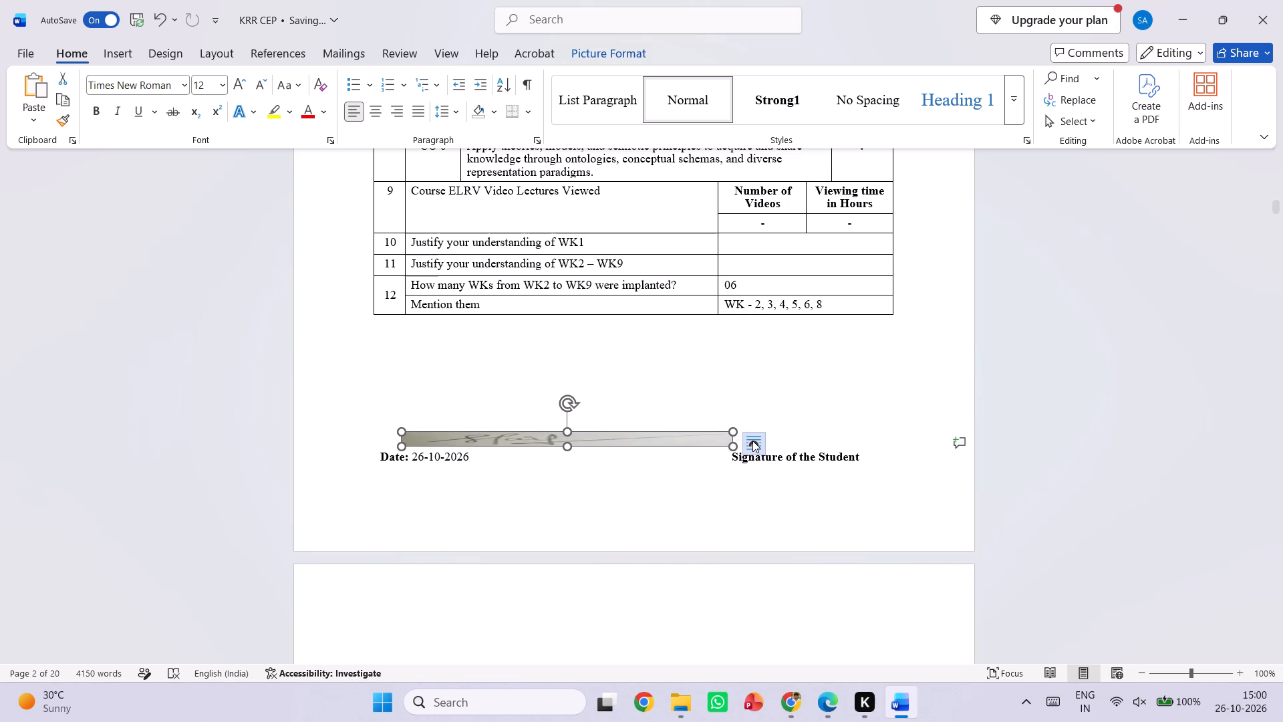
pyautogui.click(752, 441)
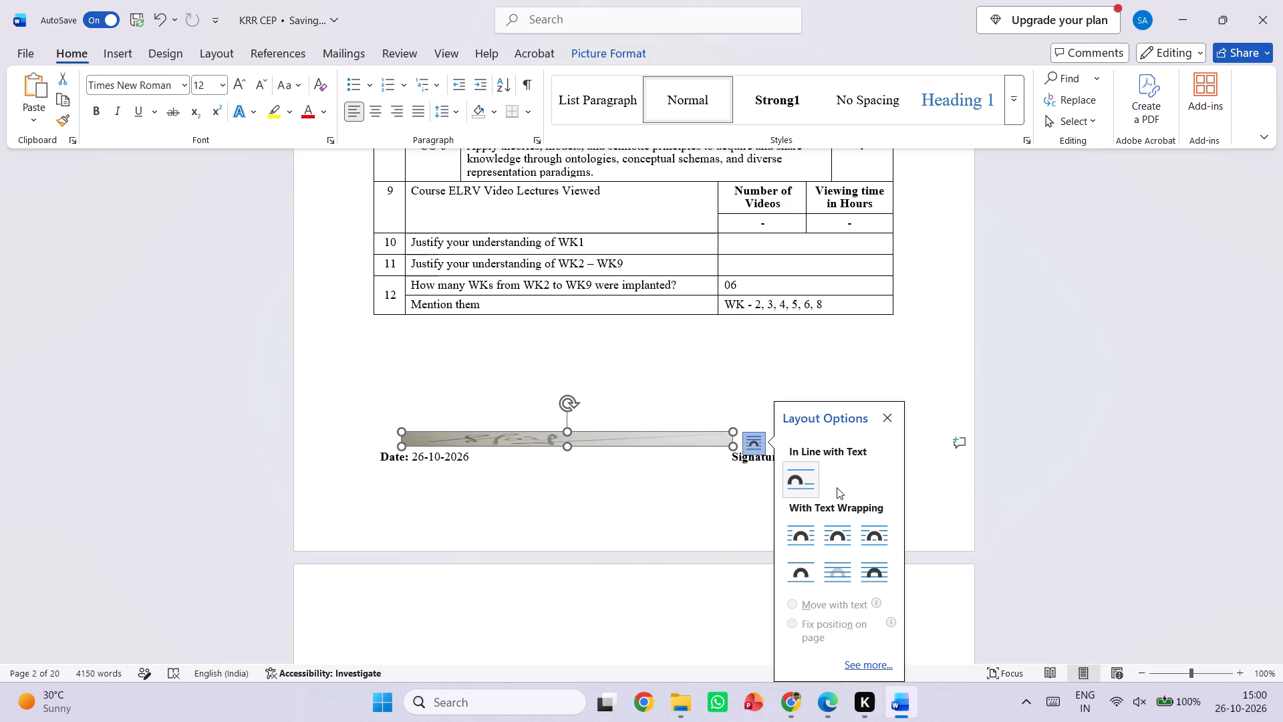
pyautogui.scroll(-1, 837, 487)
pyautogui.click(835, 527)
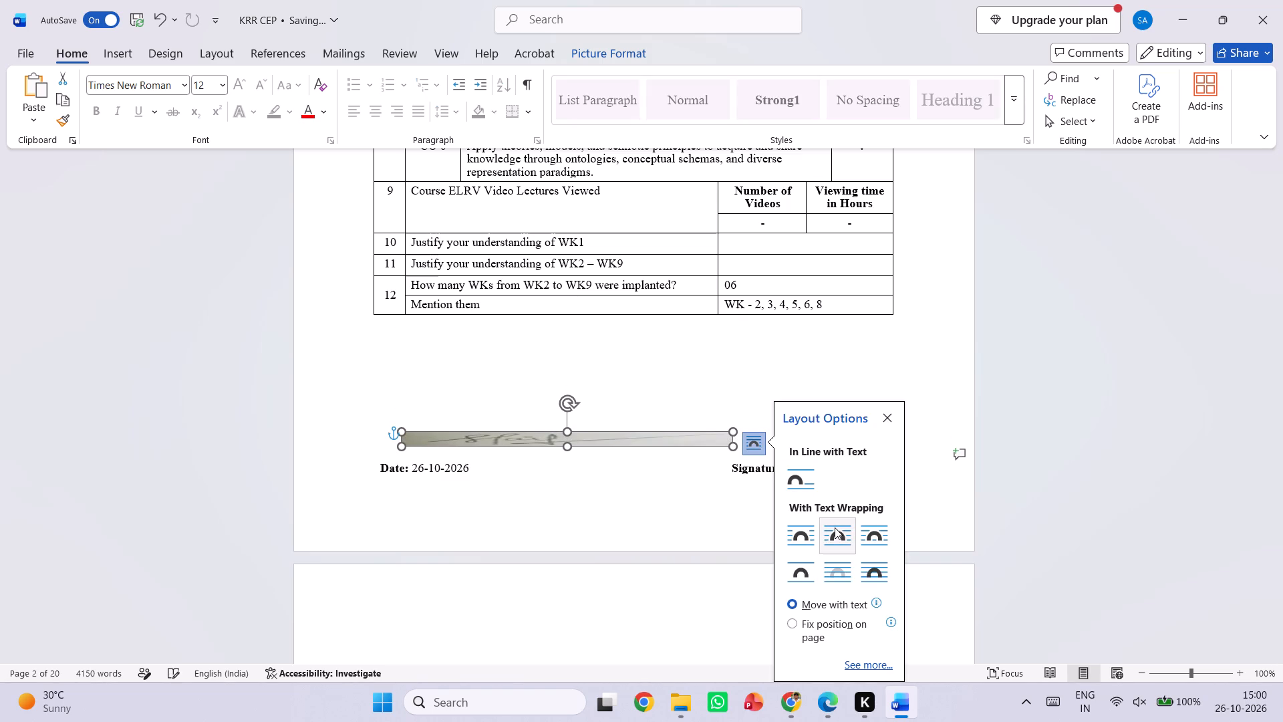
# Move the signature picture up into the gap above the date line, then heighten and narrow it to a compact, legible signature.
pyautogui.moveTo(400, 431); pyautogui.dragTo(395, 423)
pyautogui.moveTo(395, 423); pyautogui.dragTo(353, 363)
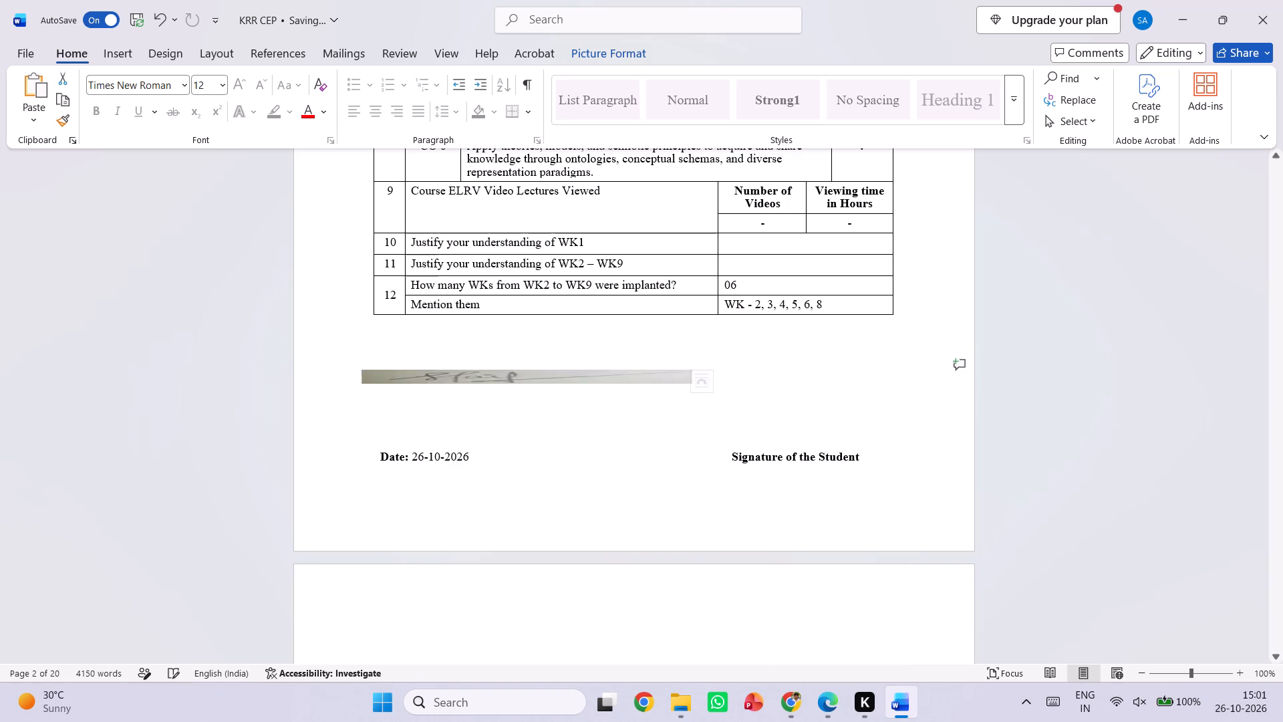
pyautogui.moveTo(524, 385); pyautogui.dragTo(524, 388)
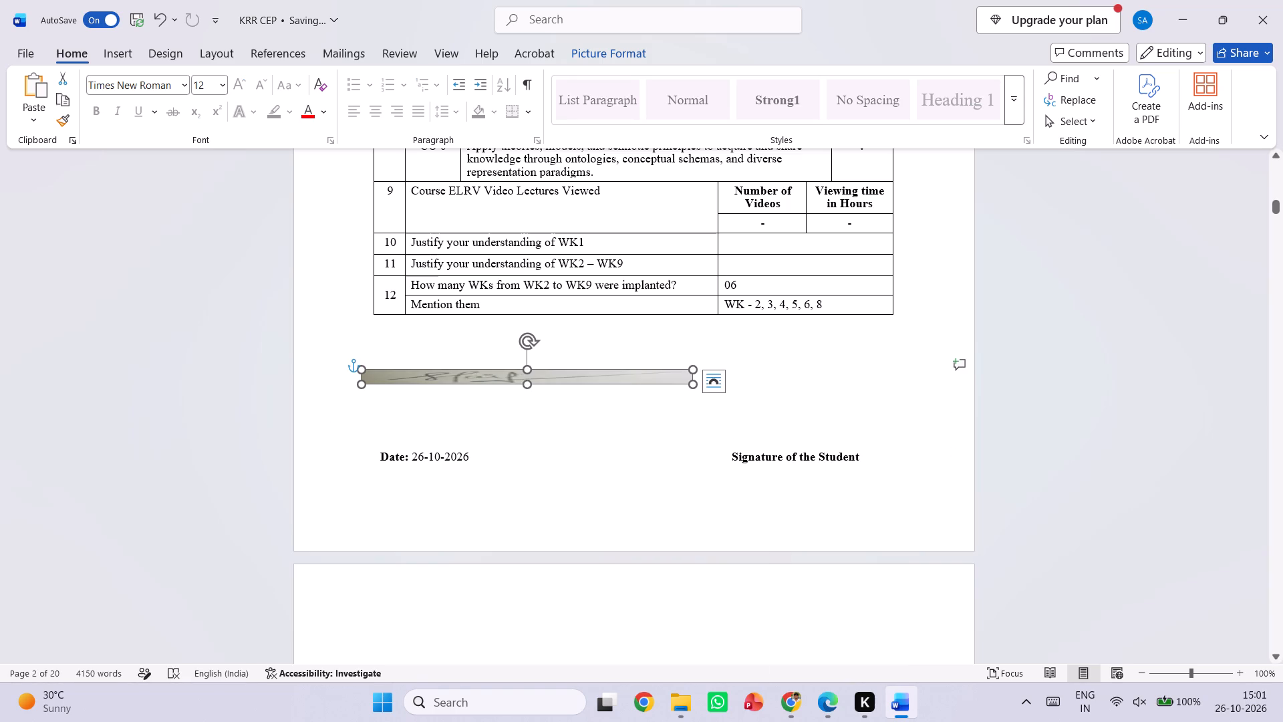
pyautogui.moveTo(524, 388); pyautogui.dragTo(516, 427)
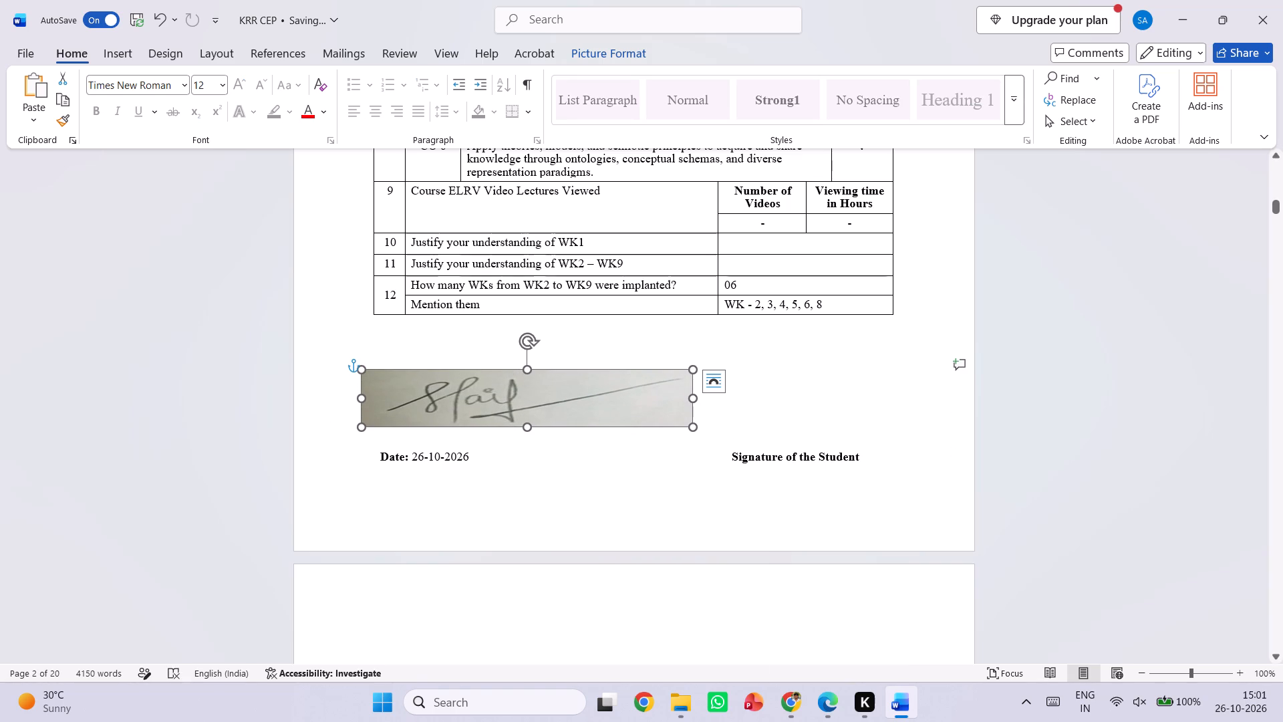
pyautogui.moveTo(688, 401); pyautogui.dragTo(505, 402)
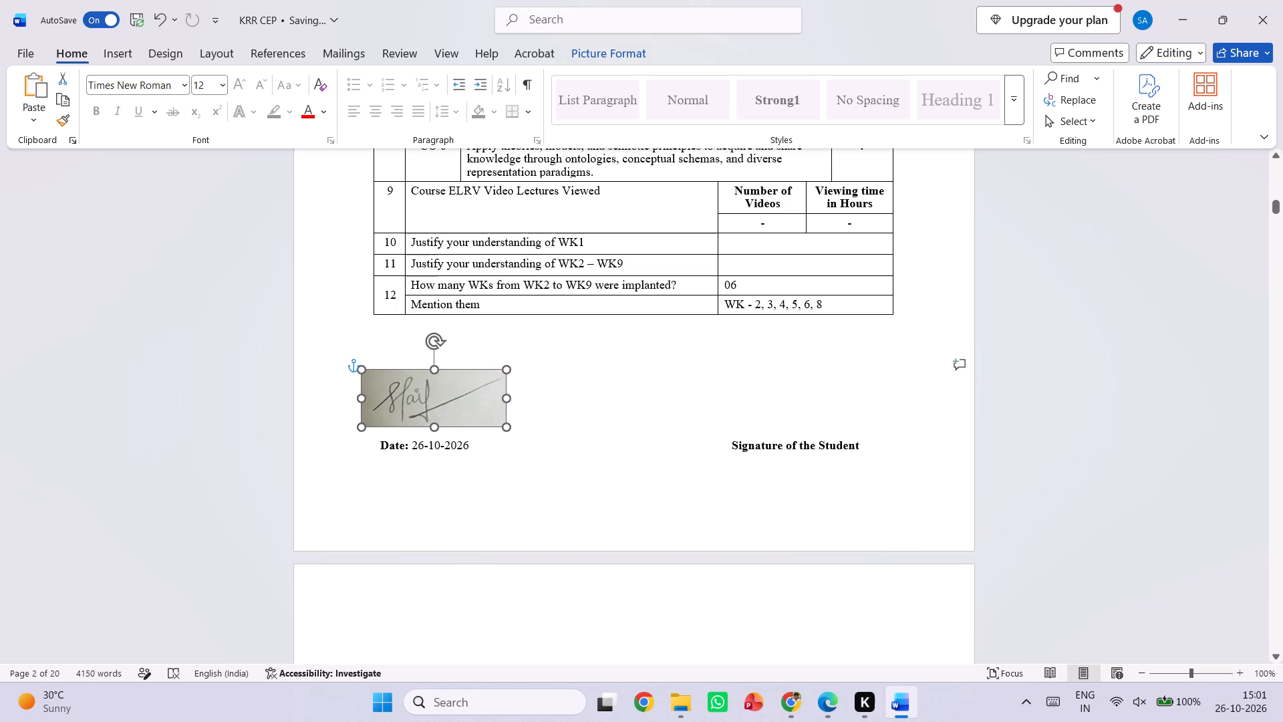
pyautogui.moveTo(505, 402); pyautogui.dragTo(463, 407)
# Position the signature picture directly above the "Signature of the Student" caption.
pyautogui.click(425, 408)
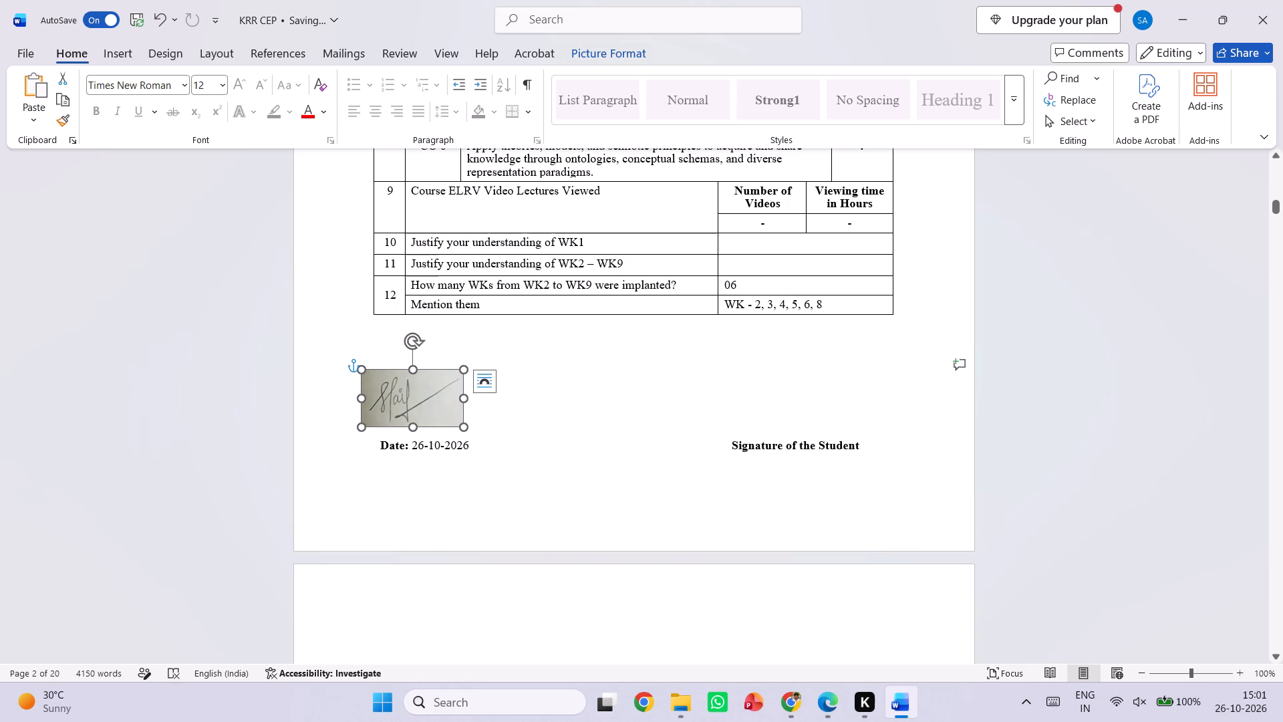
pyautogui.press('space')
pyautogui.press('space')
pyautogui.click(416, 409)
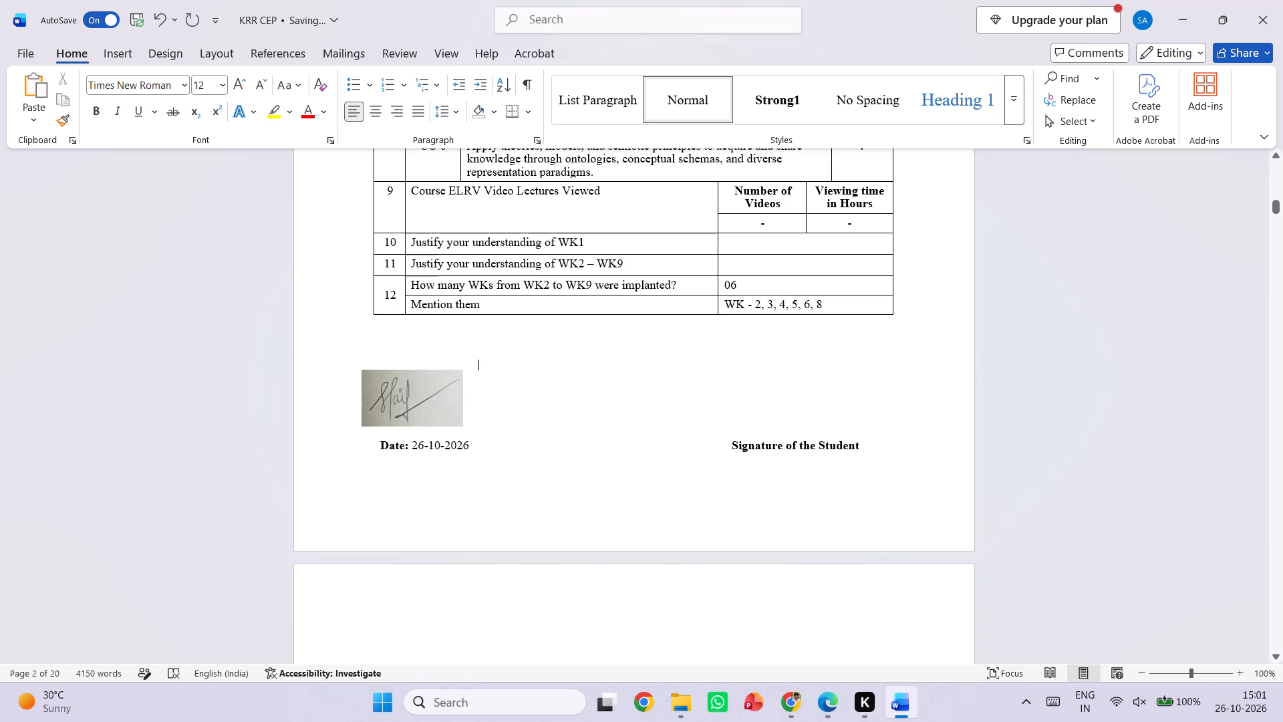
pyautogui.moveTo(416, 409); pyautogui.dragTo(801, 400)
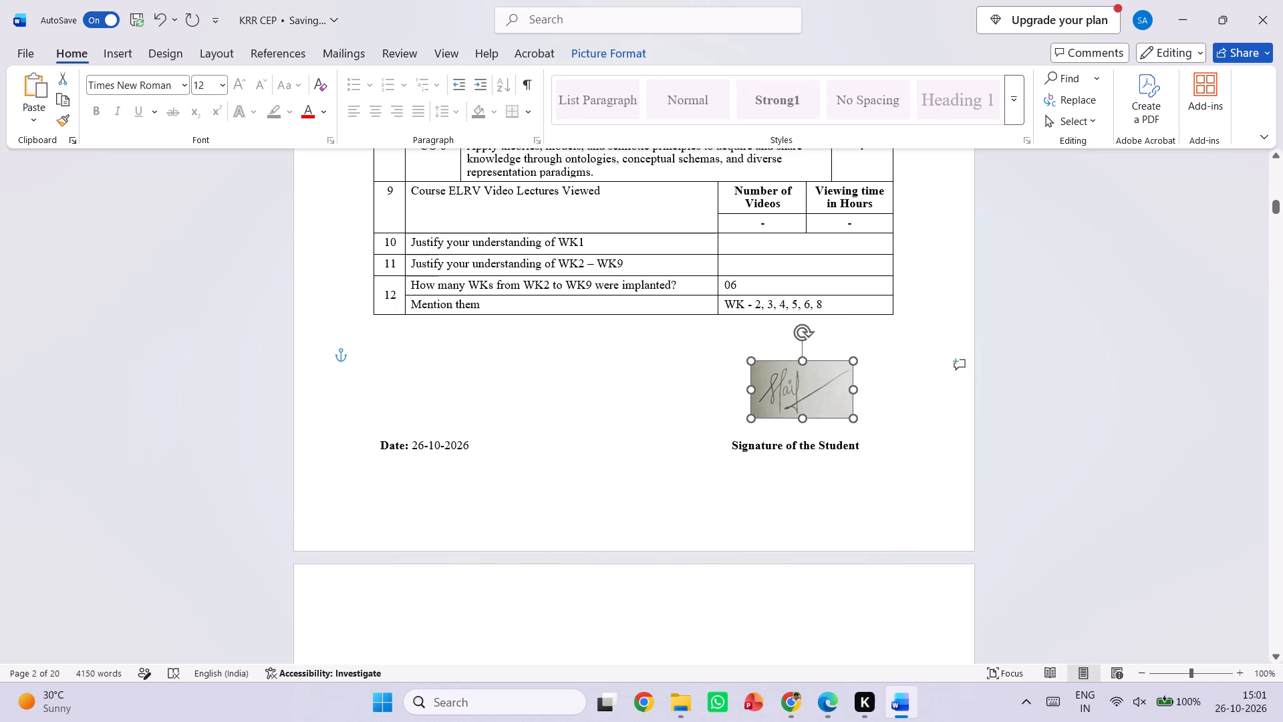
pyautogui.moveTo(801, 400); pyautogui.dragTo(797, 400)
pyautogui.click(895, 436)
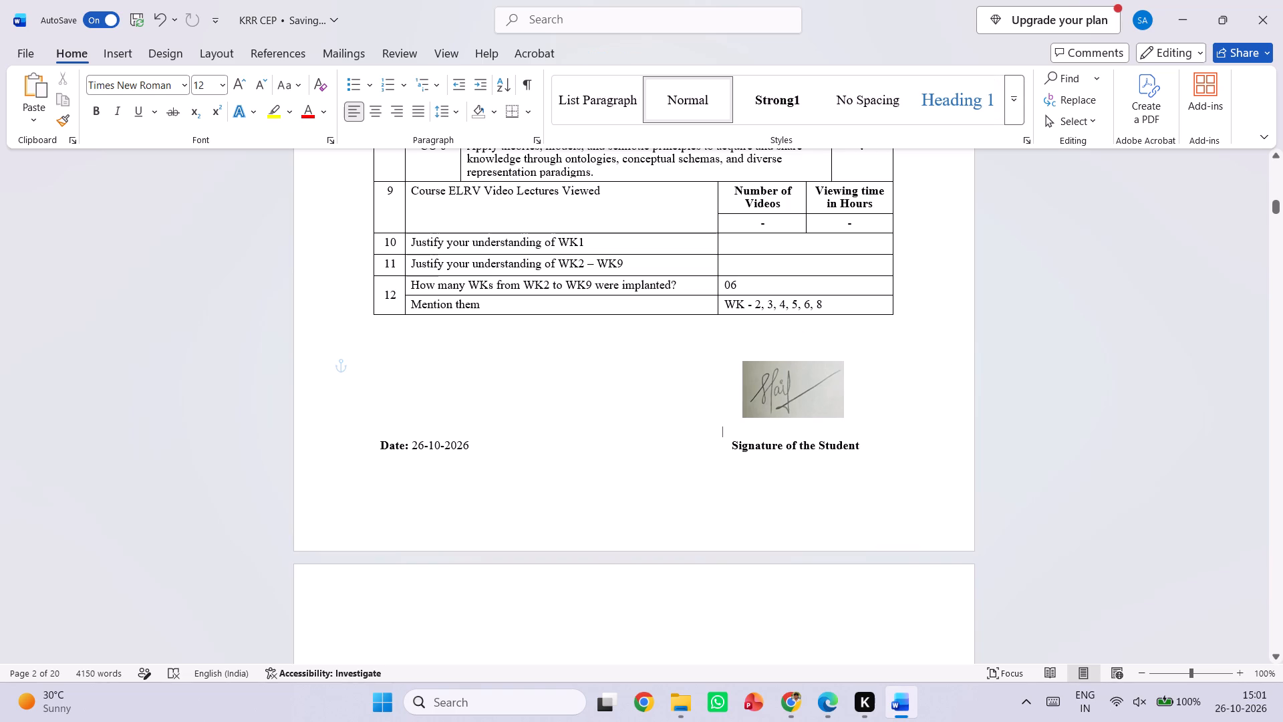
# Save the report.
pyautogui.hotkey('ctrl', 's')
pyautogui.hotkey('ctrl', 's')
pyautogui.hotkey('ctrl', 's')
pyautogui.hotkey('ctrl', 's')
pyautogui.hotkey('ctrl', 's')
pyautogui.hotkey('ctrl', 's')
pyautogui.hotkey('ctrl', 's')
pyautogui.hotkey('ctrl', 's')
pyautogui.hotkey('ctrl', 's')
pyautogui.hotkey('ctrl', 's')
# Slightly increase the height of the signature picture above the "Signature of the Student" caption on the Declaration page.
pyautogui.scroll(-1, 895, 436)
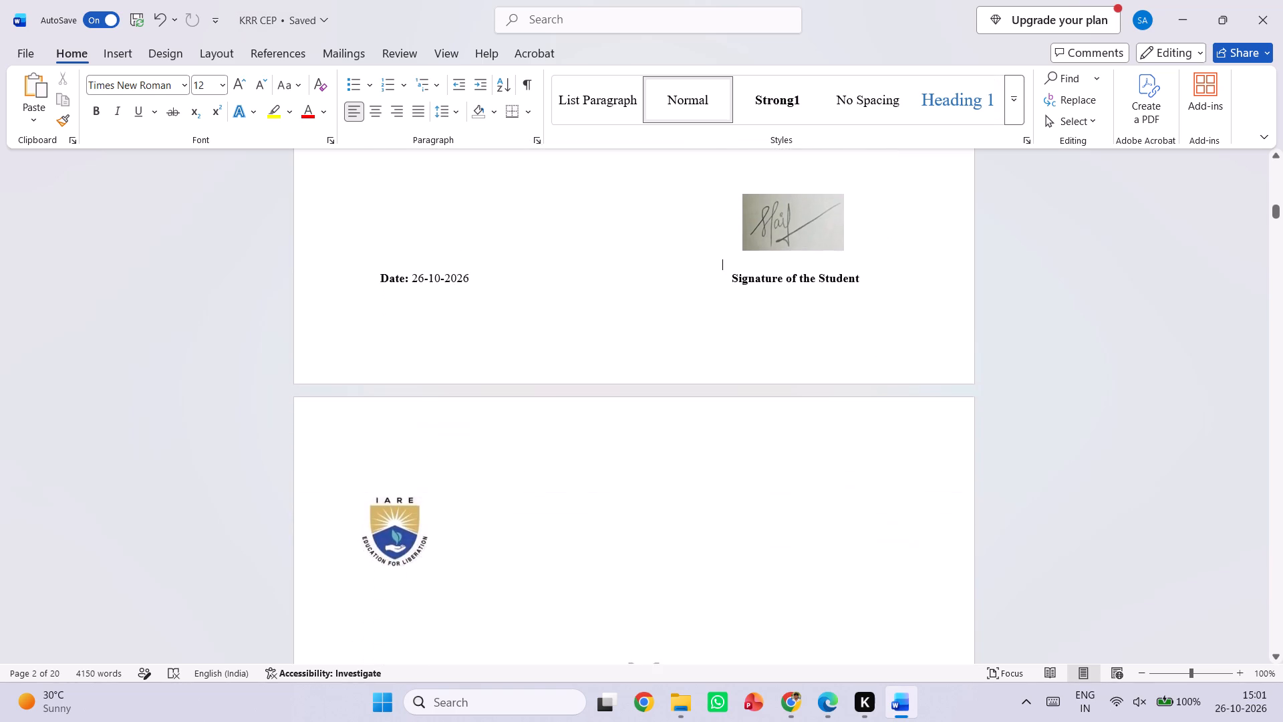
pyautogui.scroll(-4, 895, 436)
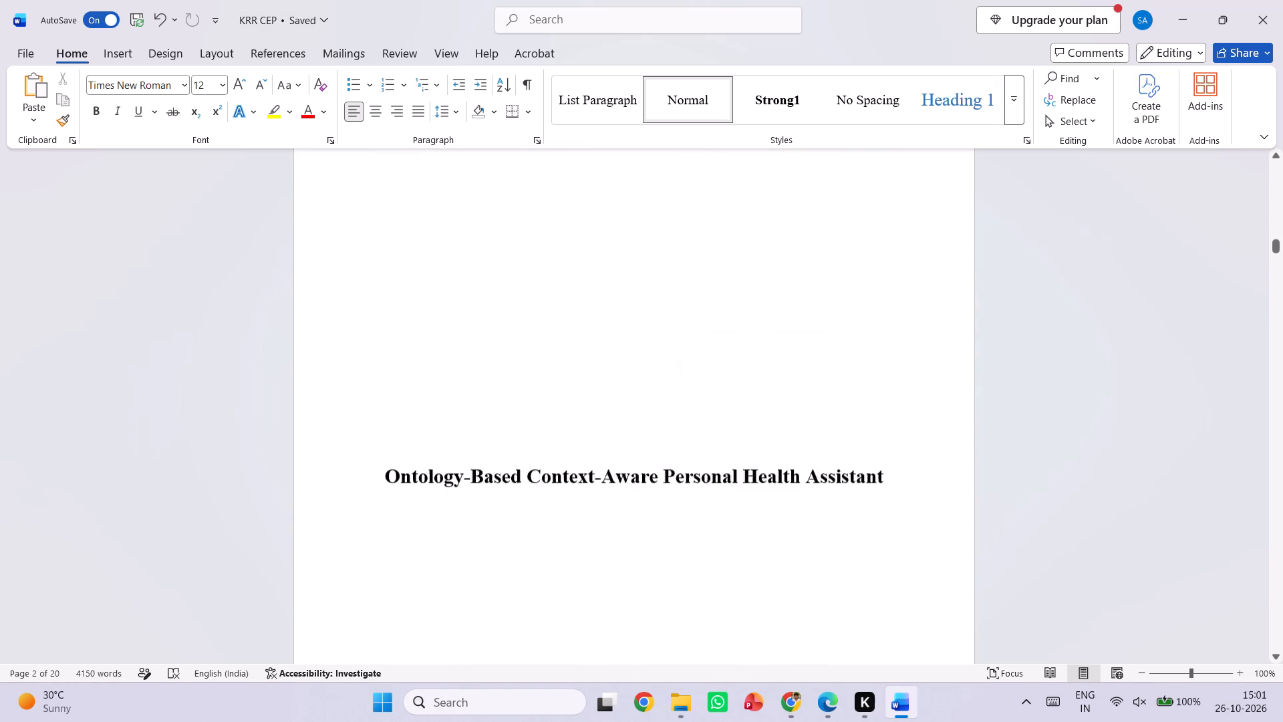
pyautogui.scroll(-3, 895, 436)
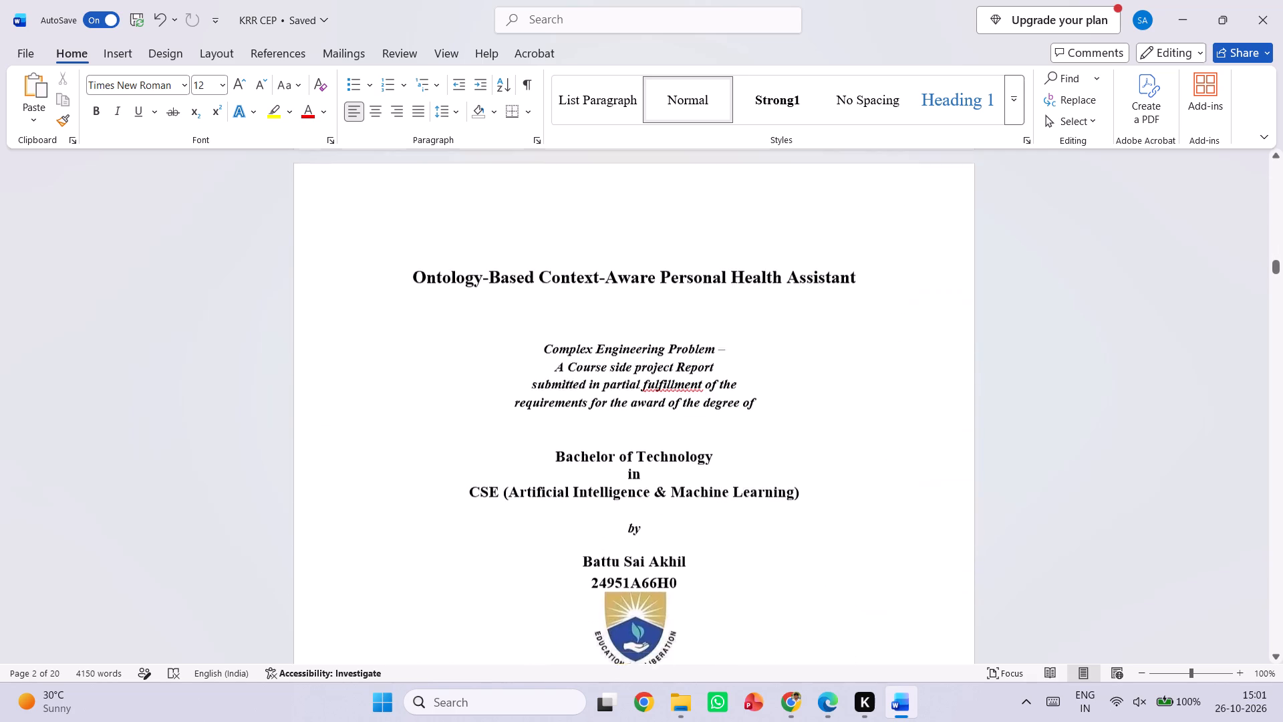
pyautogui.scroll(-1, 895, 436)
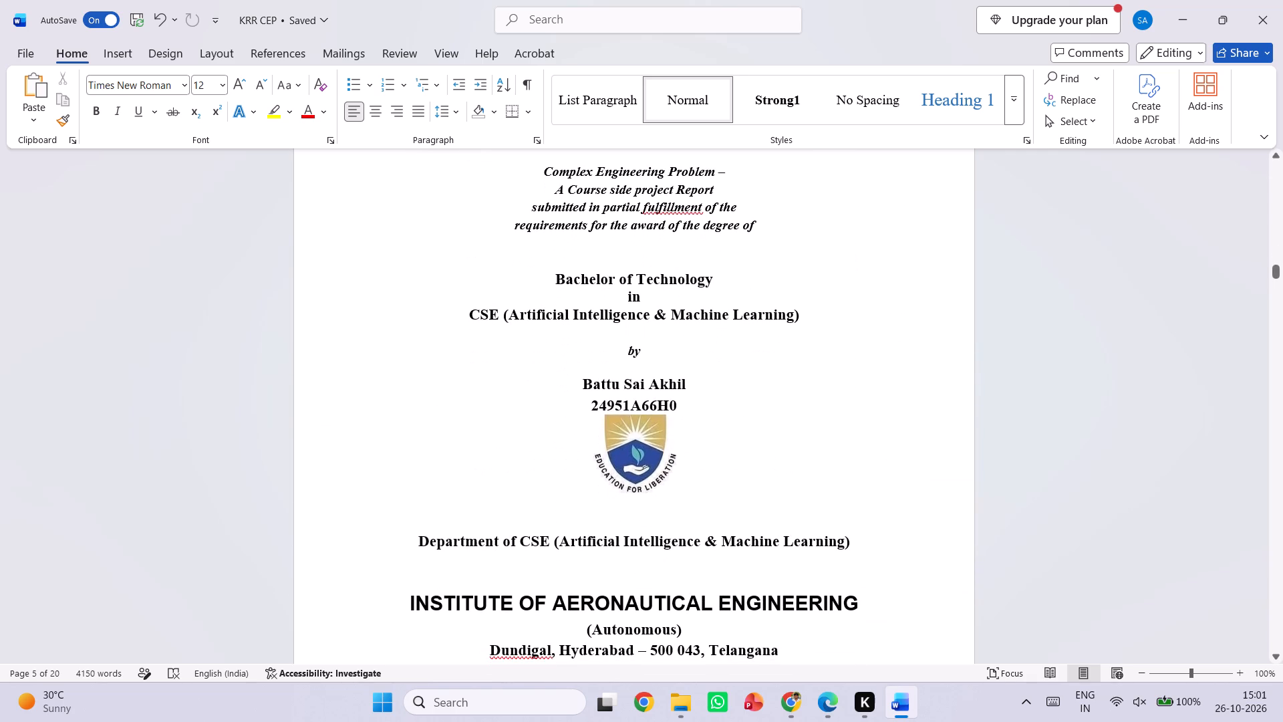
pyautogui.scroll(-2, 895, 436)
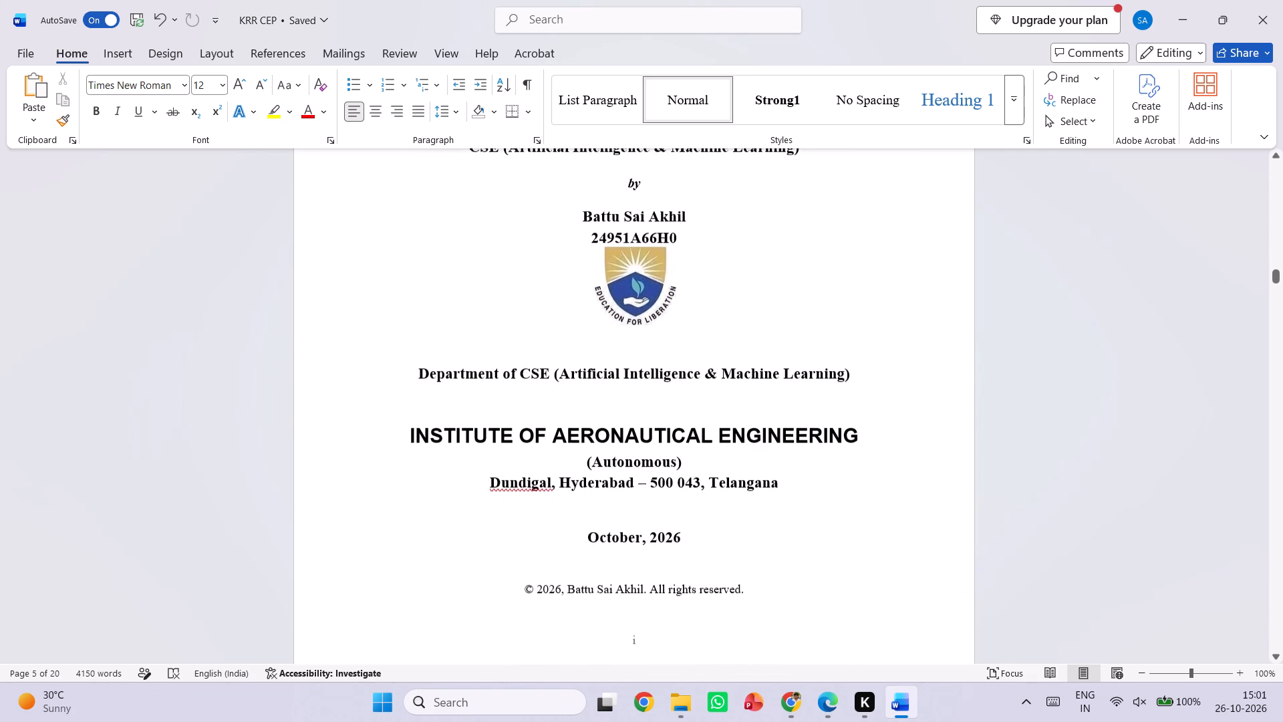
pyautogui.scroll(-3, 895, 436)
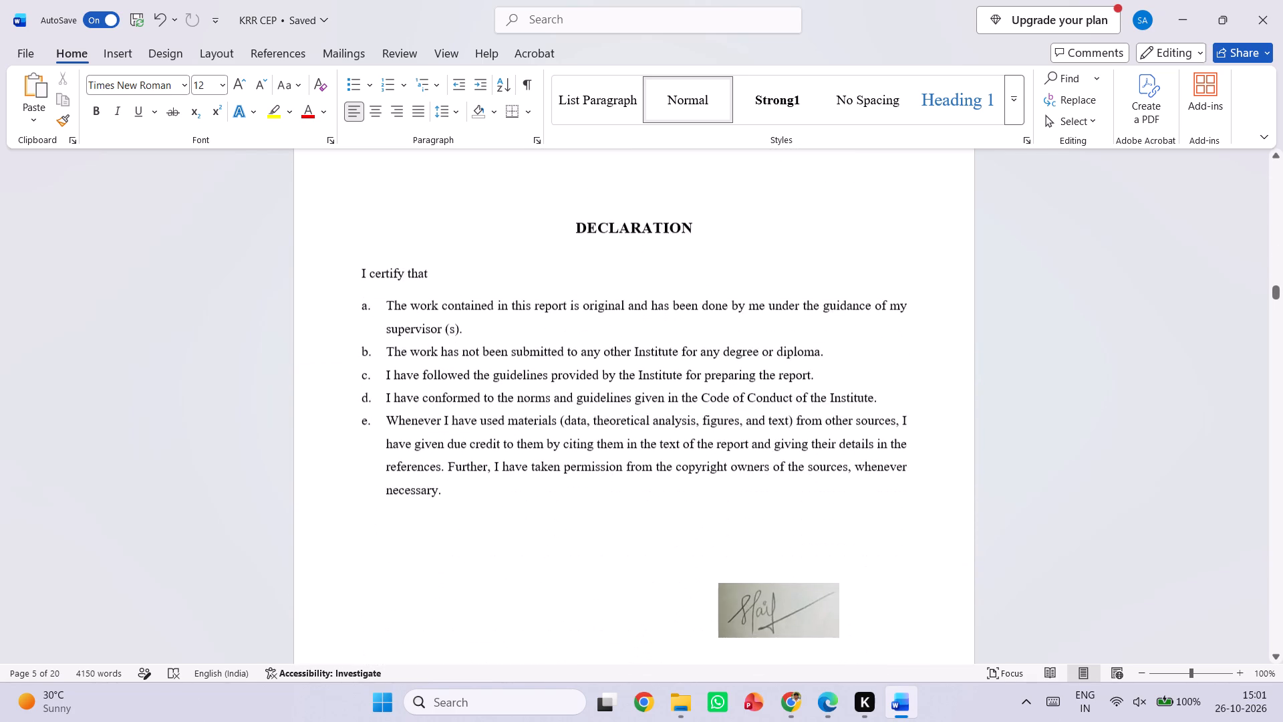
pyautogui.scroll(-1, 895, 436)
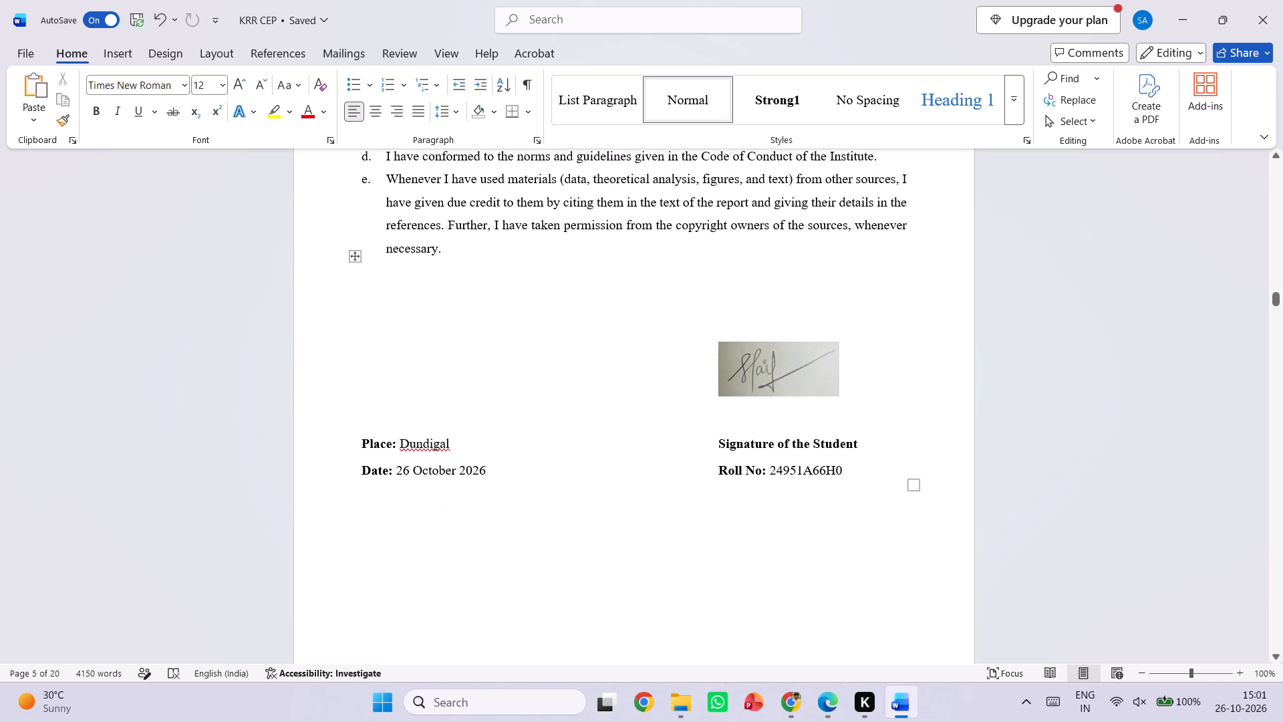
pyautogui.click(811, 376)
pyautogui.moveTo(779, 396); pyautogui.dragTo(779, 408)
pyautogui.click(868, 394)
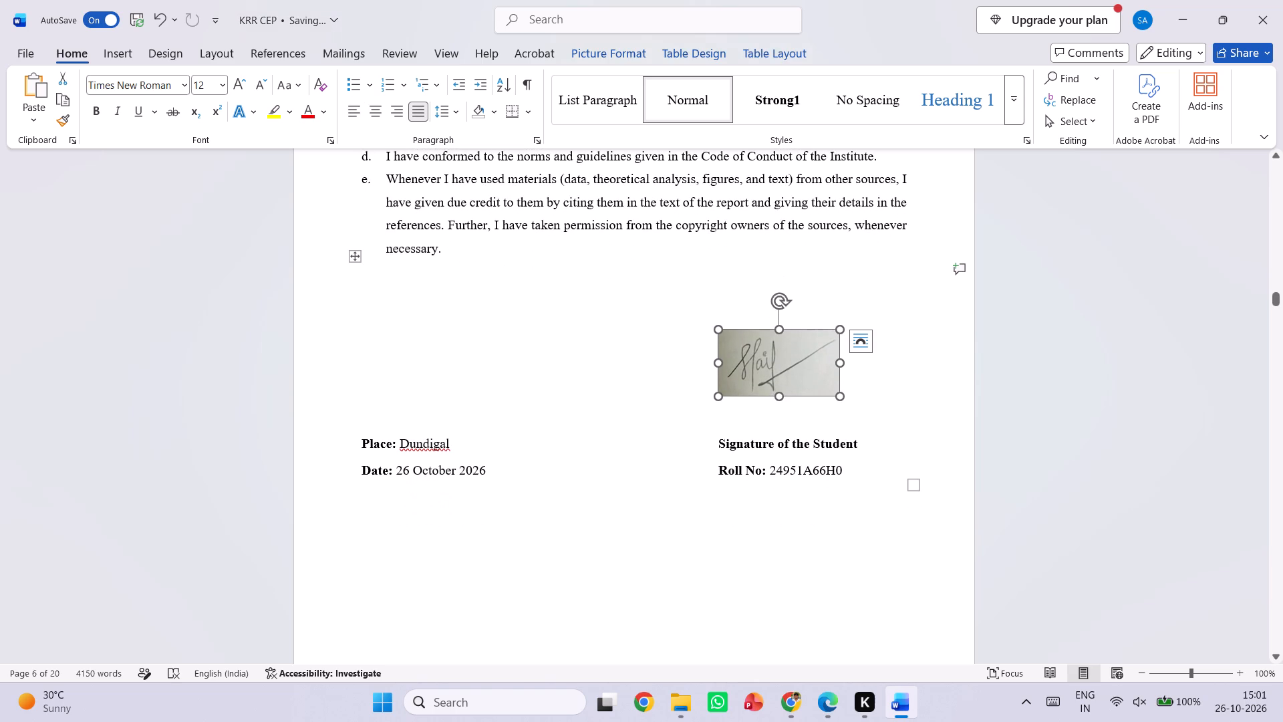
# Review the rest of the report from the Certificate page through the chapters, and return to the self-assessment form.
pyautogui.scroll(-3, 782, 315)
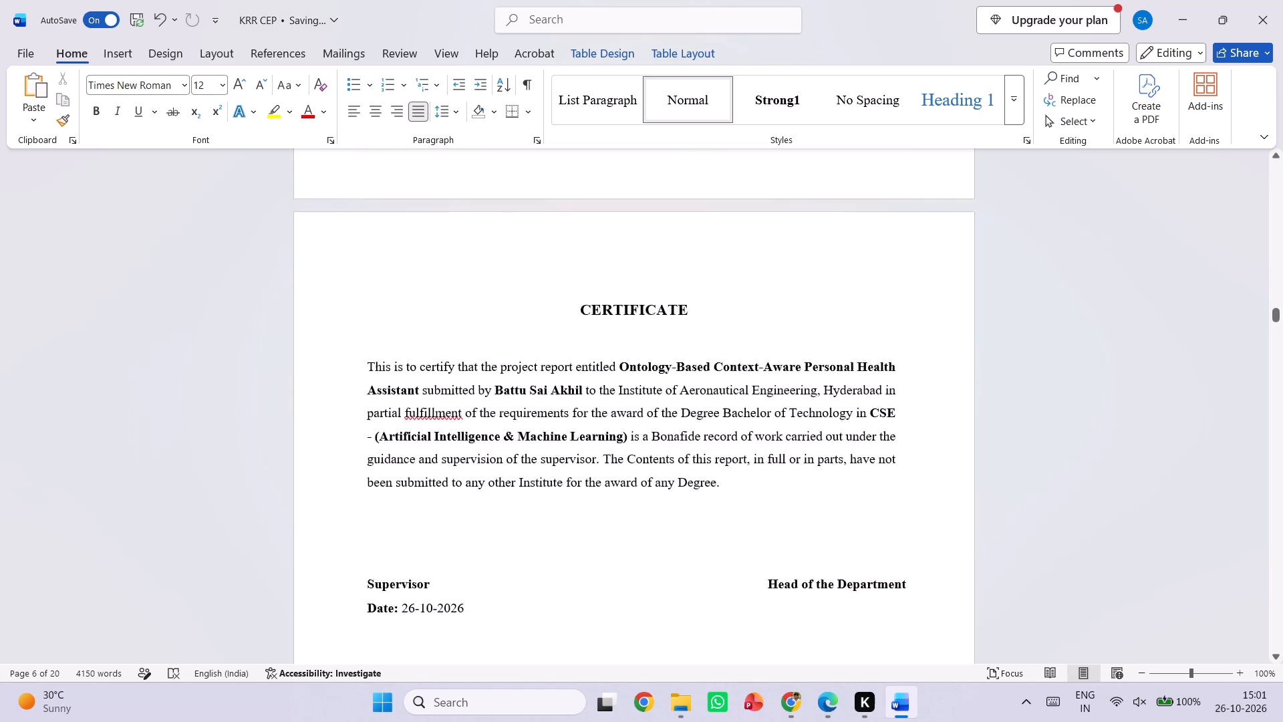
pyautogui.scroll(-2, 782, 315)
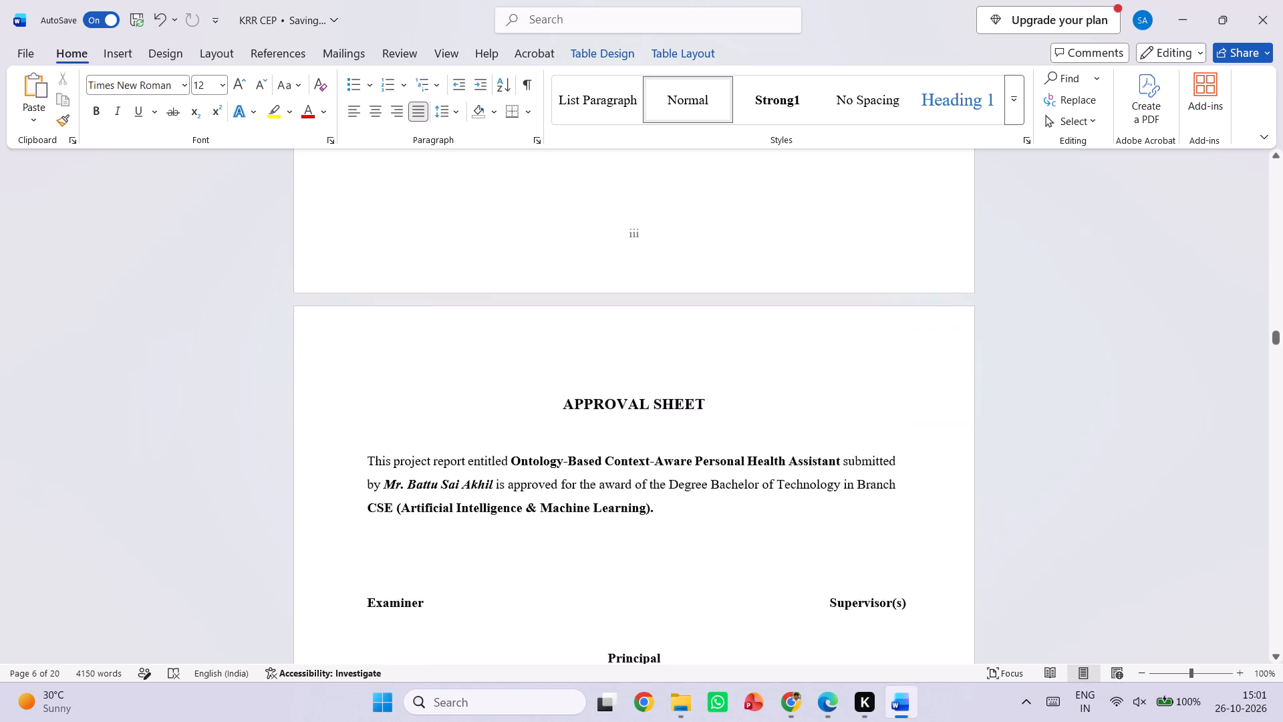
pyautogui.scroll(-3, 782, 315)
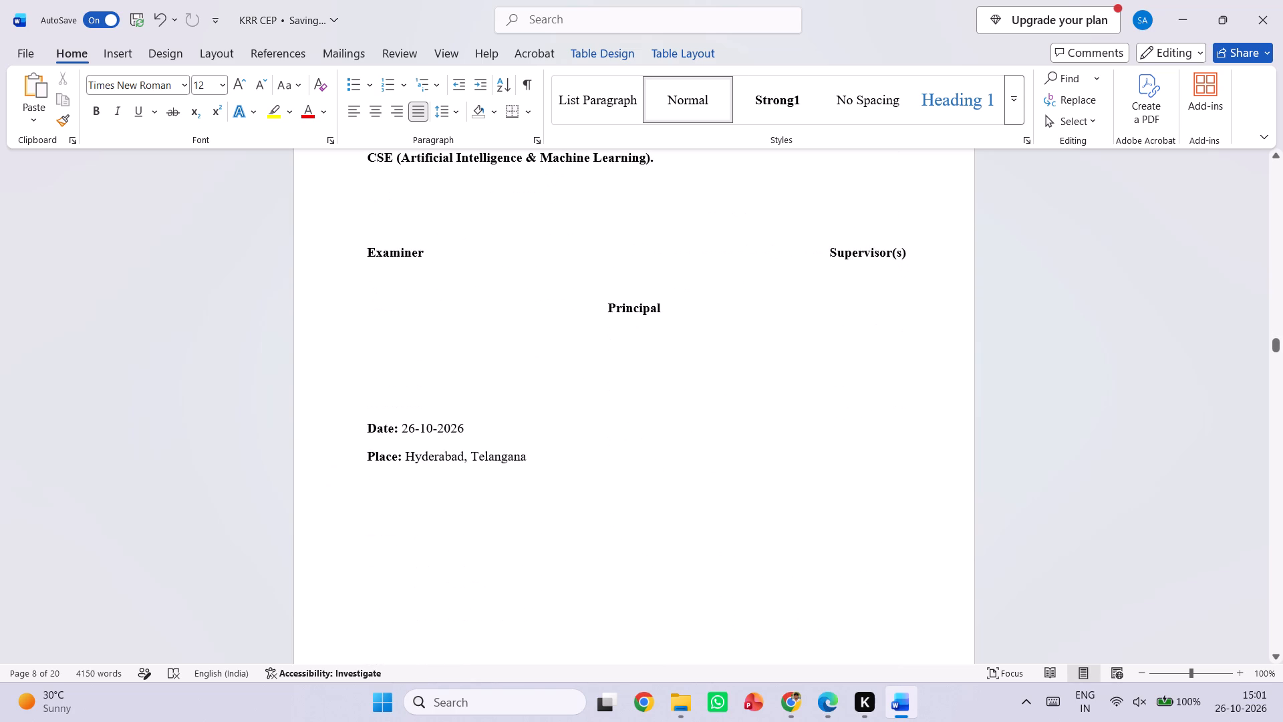
pyautogui.scroll(-3, 782, 315)
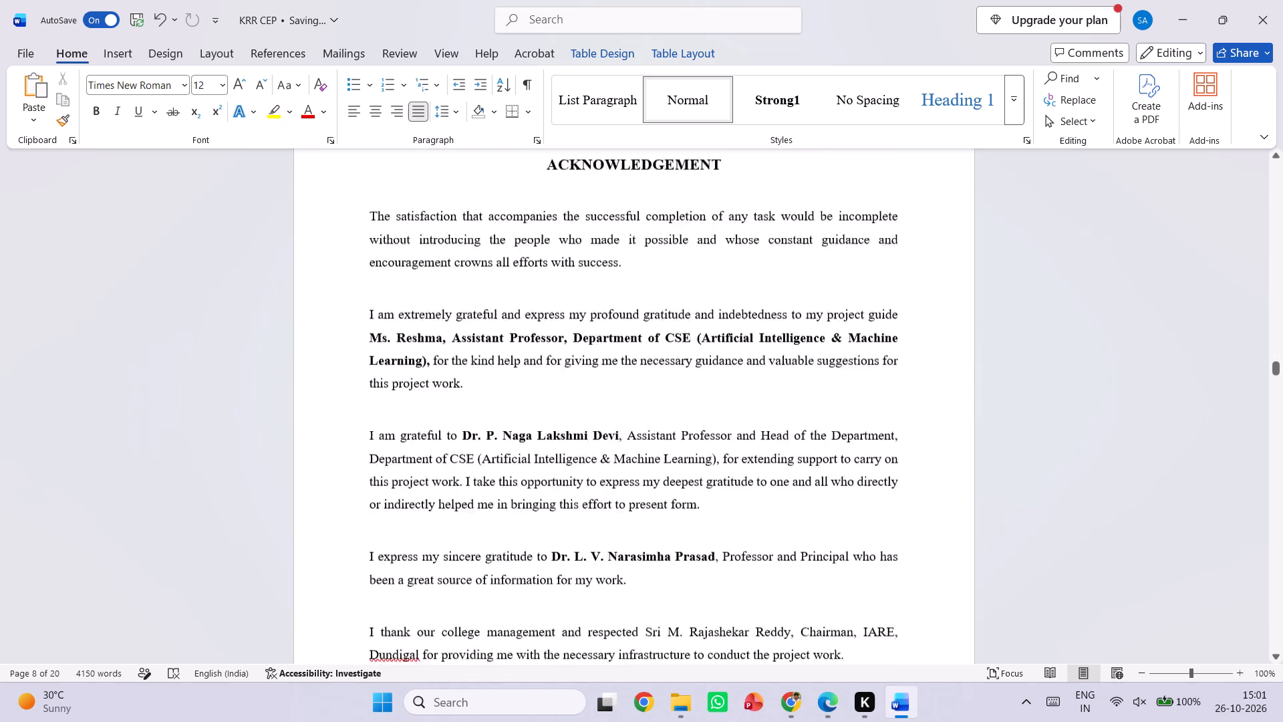
pyautogui.scroll(-4, 782, 315)
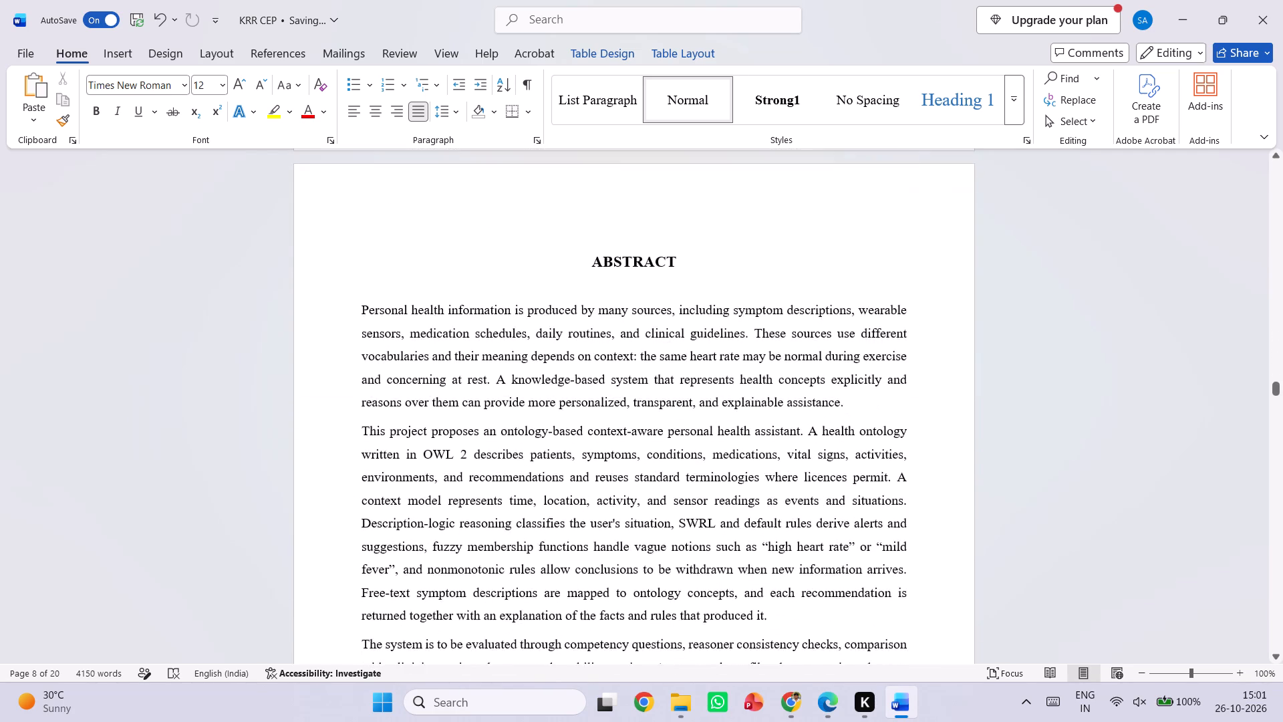
pyautogui.scroll(-3, 782, 315)
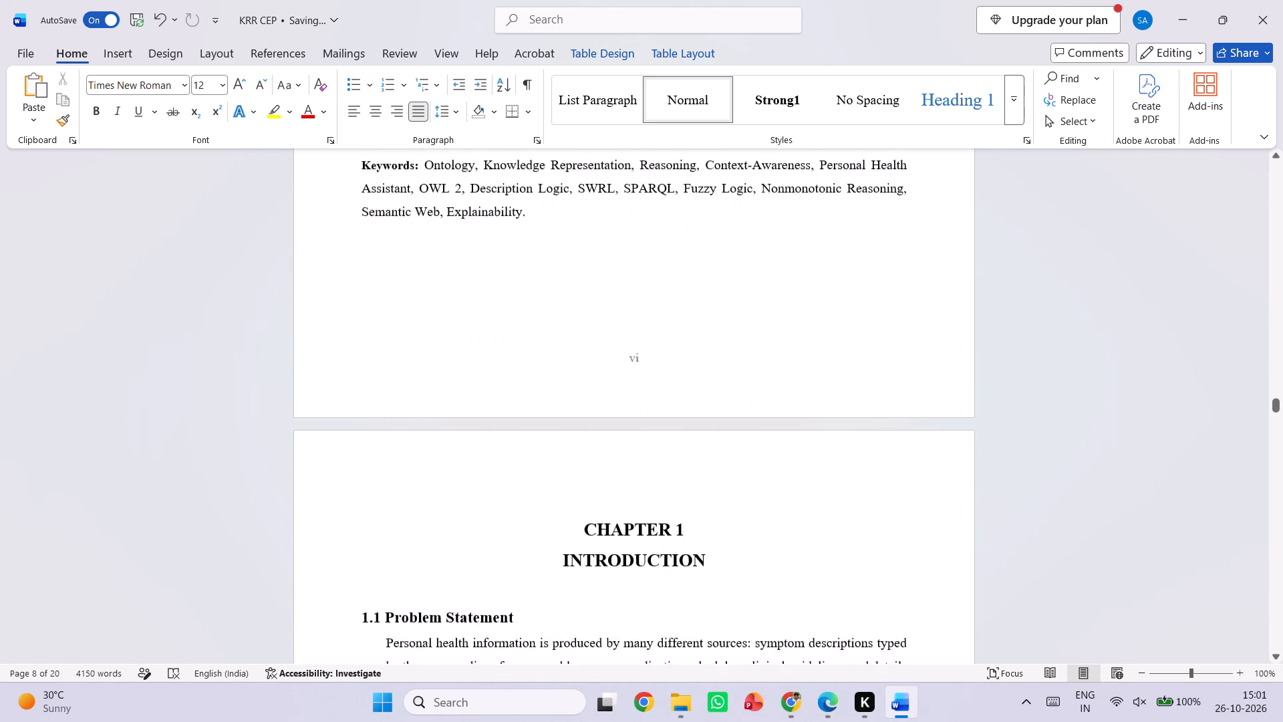
pyautogui.scroll(-4, 782, 315)
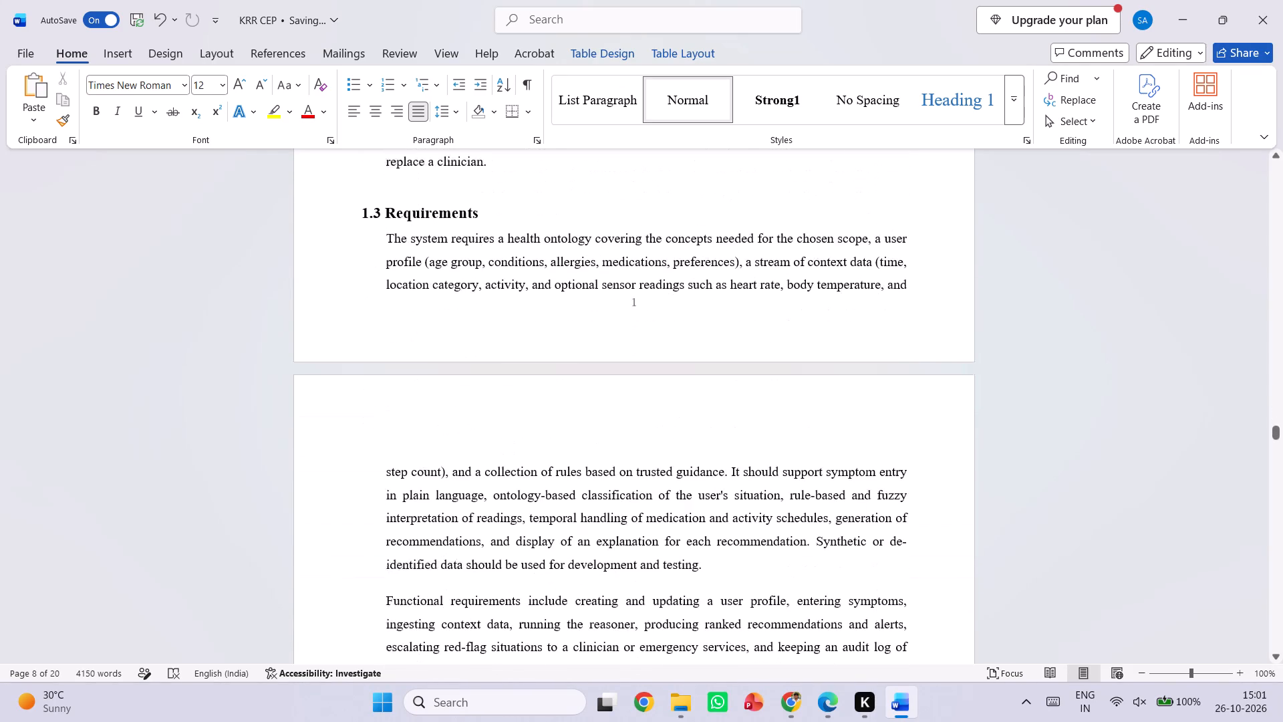
pyautogui.scroll(-5, 782, 315)
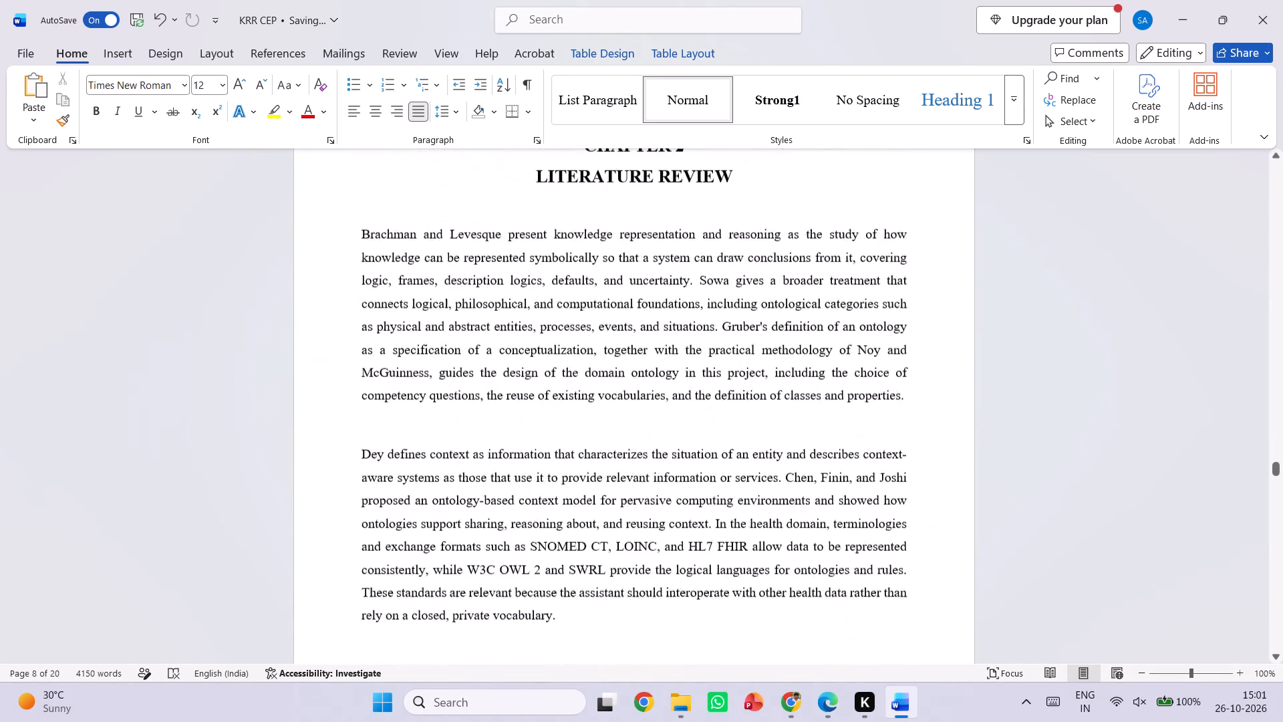
pyautogui.scroll(-15, 782, 315)
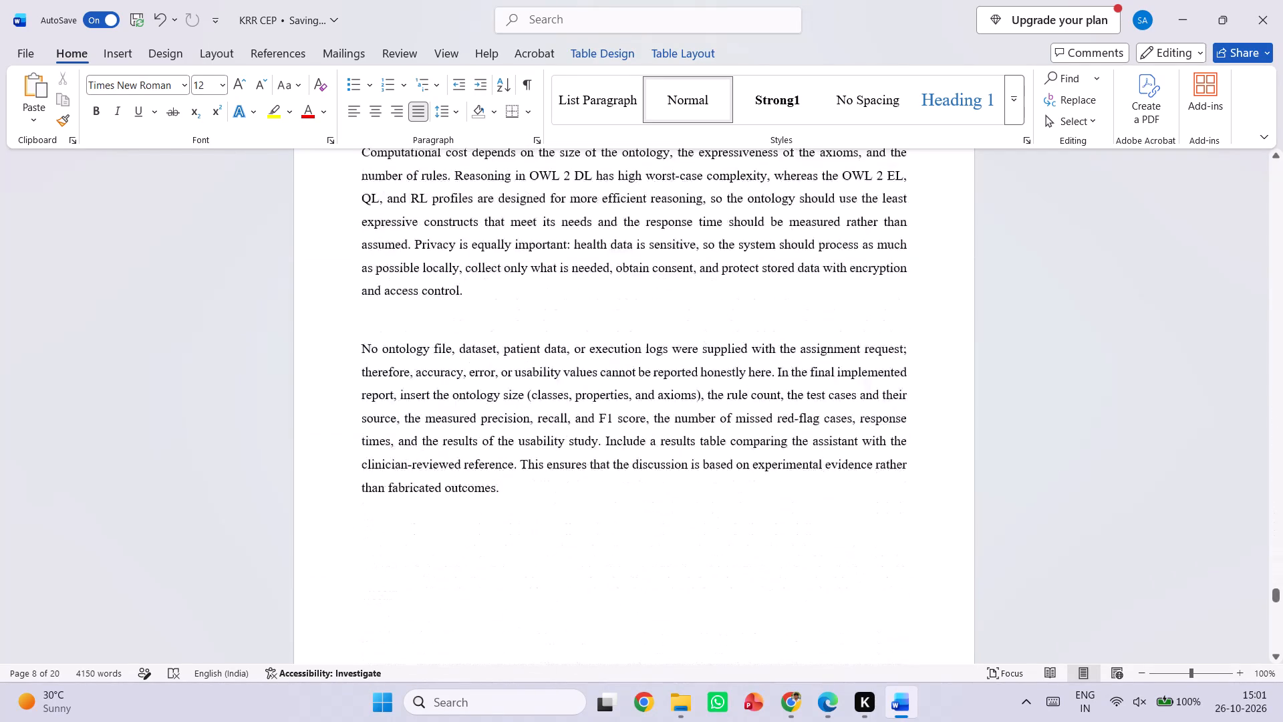
pyautogui.scroll(-14, 782, 315)
pyautogui.scroll(20, 782, 315)
pyautogui.scroll(2, 782, 315)
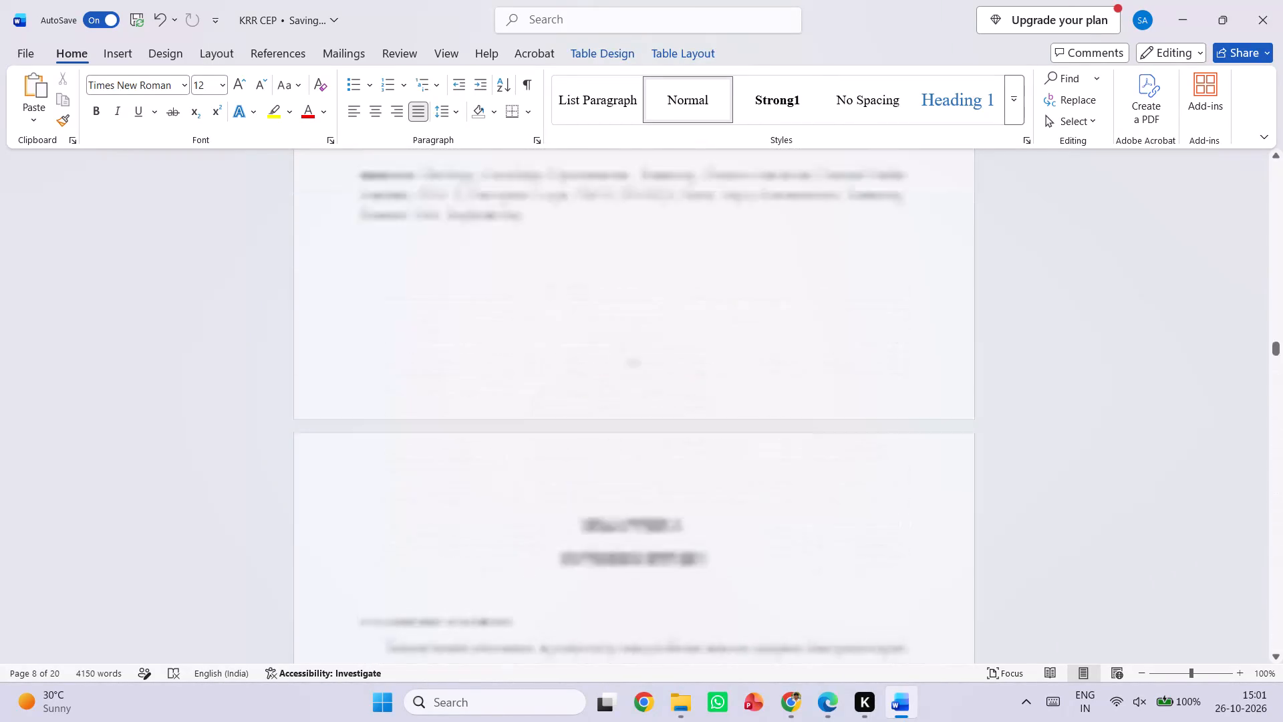
pyautogui.scroll(20, 782, 315)
pyautogui.scroll(10, 782, 315)
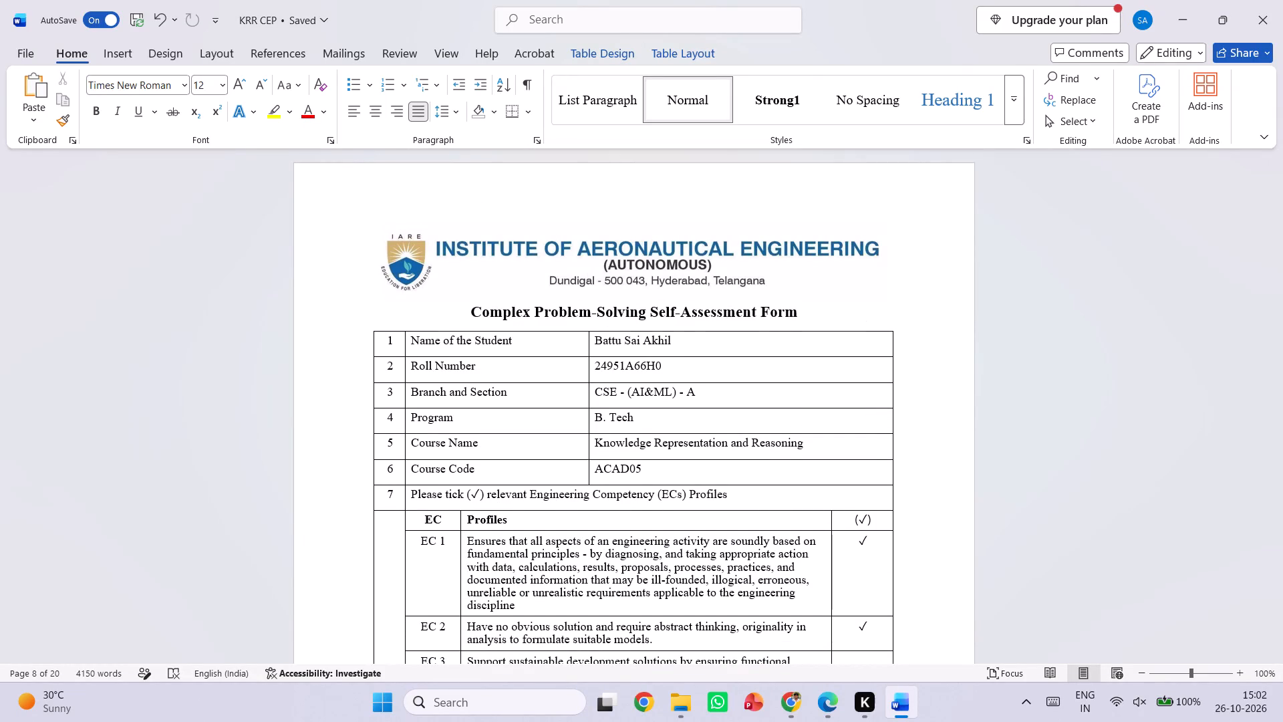
# Save the report.
pyautogui.hotkey('ctrl', 's')
pyautogui.hotkey('ctrl', 's')
pyautogui.hotkey('ctrl', 's')
pyautogui.hotkey('ctrl', 's')
pyautogui.hotkey('ctrl', 's')
pyautogui.hotkey('ctrl', 's')
pyautogui.hotkey('ctrl', 's')
pyautogui.hotkey('ctrl', 's')
pyautogui.hotkey('ctrl', 's')
# Save a PDF copy of the report as "KRR CEP AAT-II" in the CEP folder and close its browser preview.
pyautogui.click(19, 51)
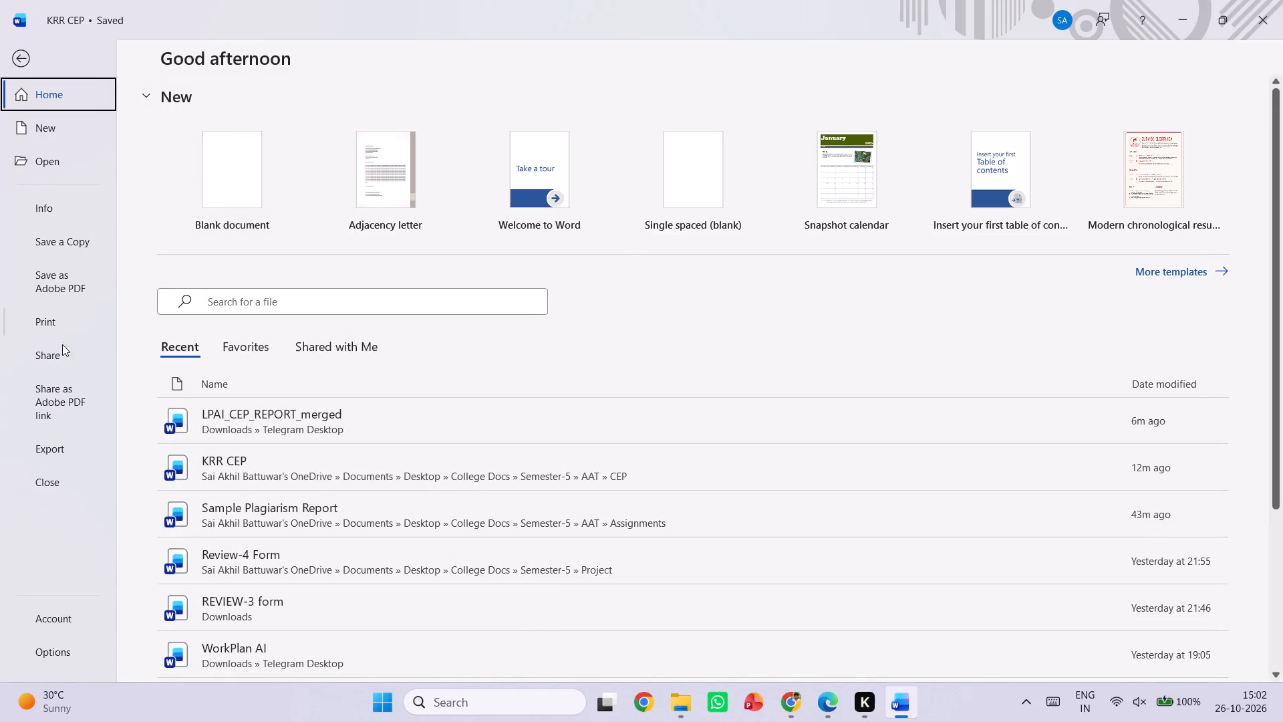
pyautogui.click(55, 236)
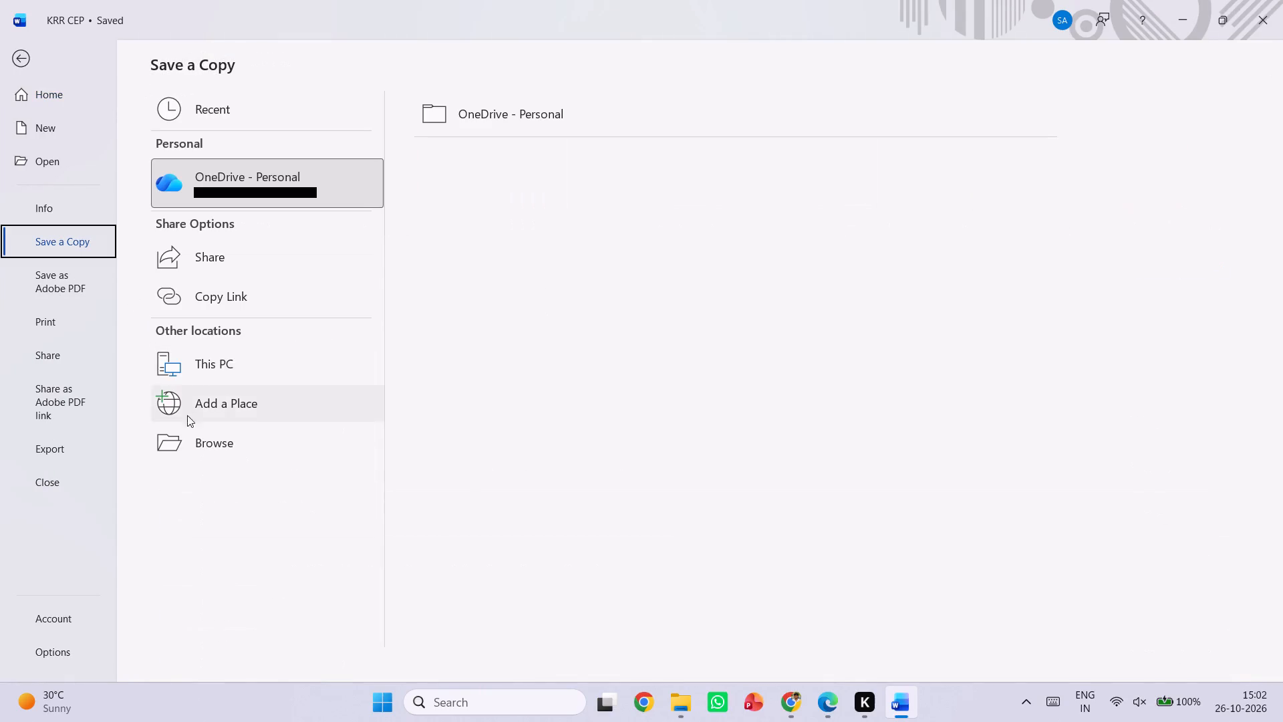
pyautogui.doubleClick(190, 441)
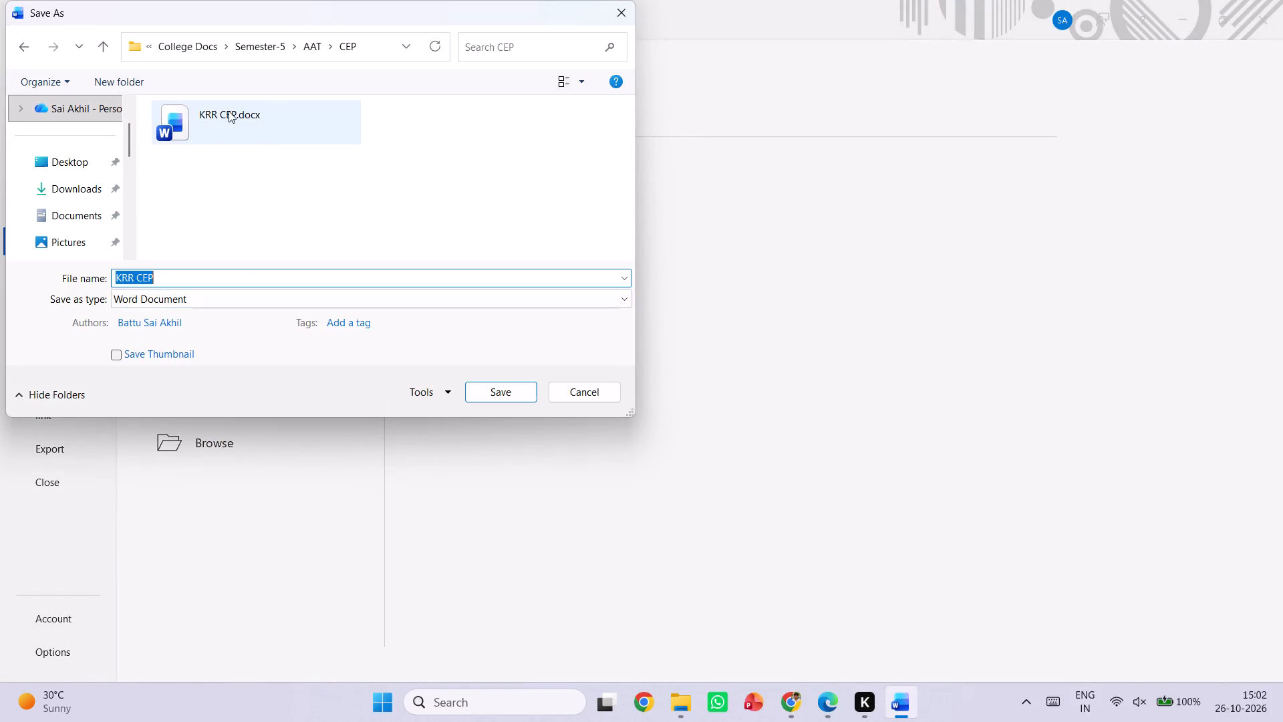
pyautogui.click(144, 299)
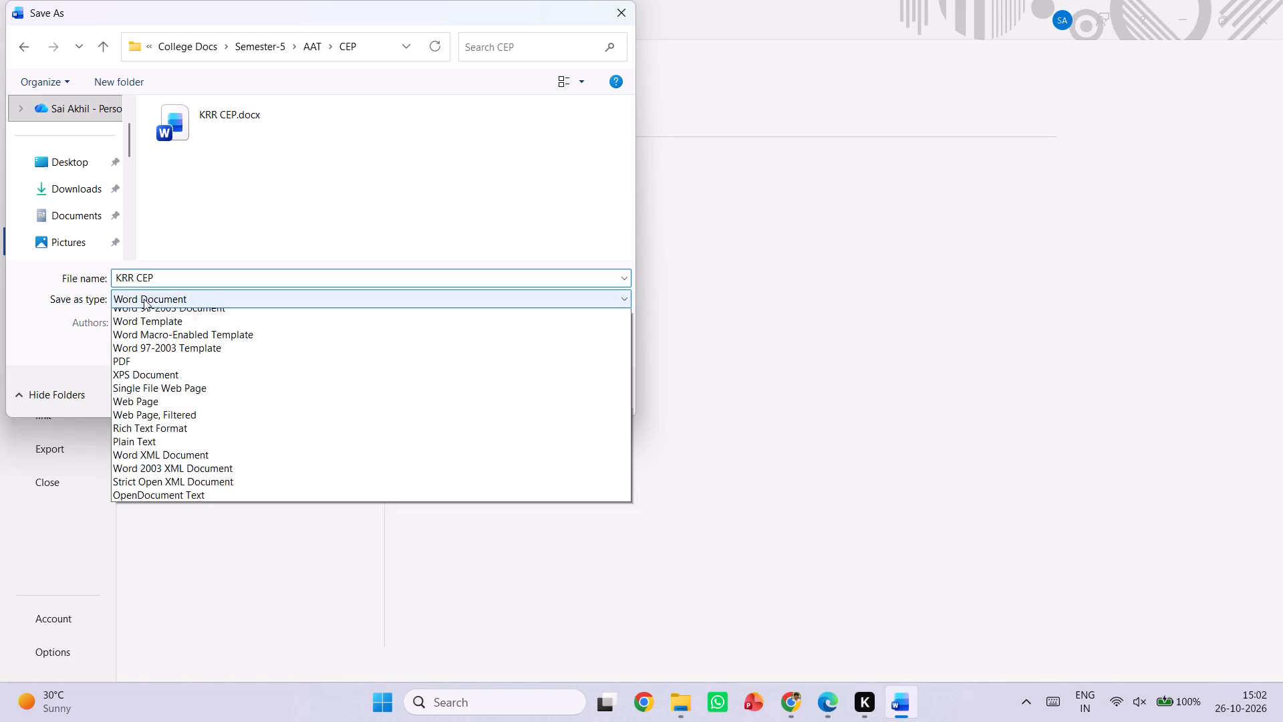
pyautogui.click(131, 397)
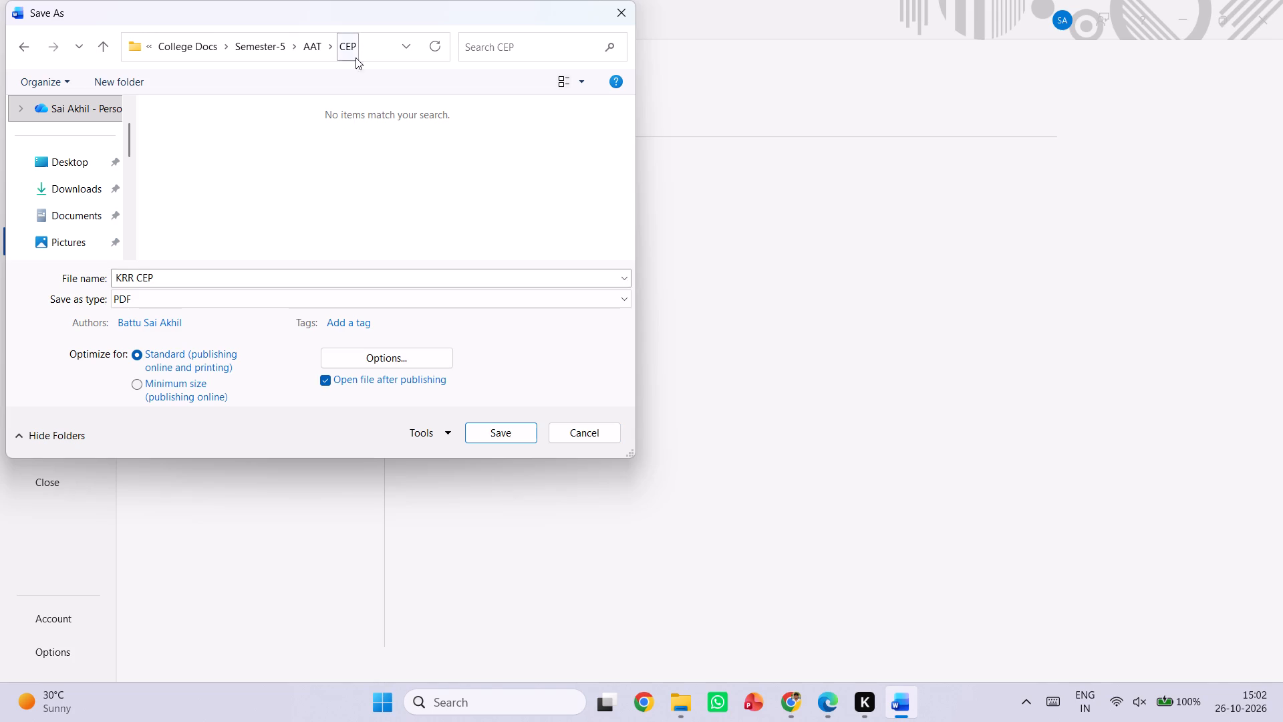
pyautogui.click(174, 280)
pyautogui.click(174, 280)
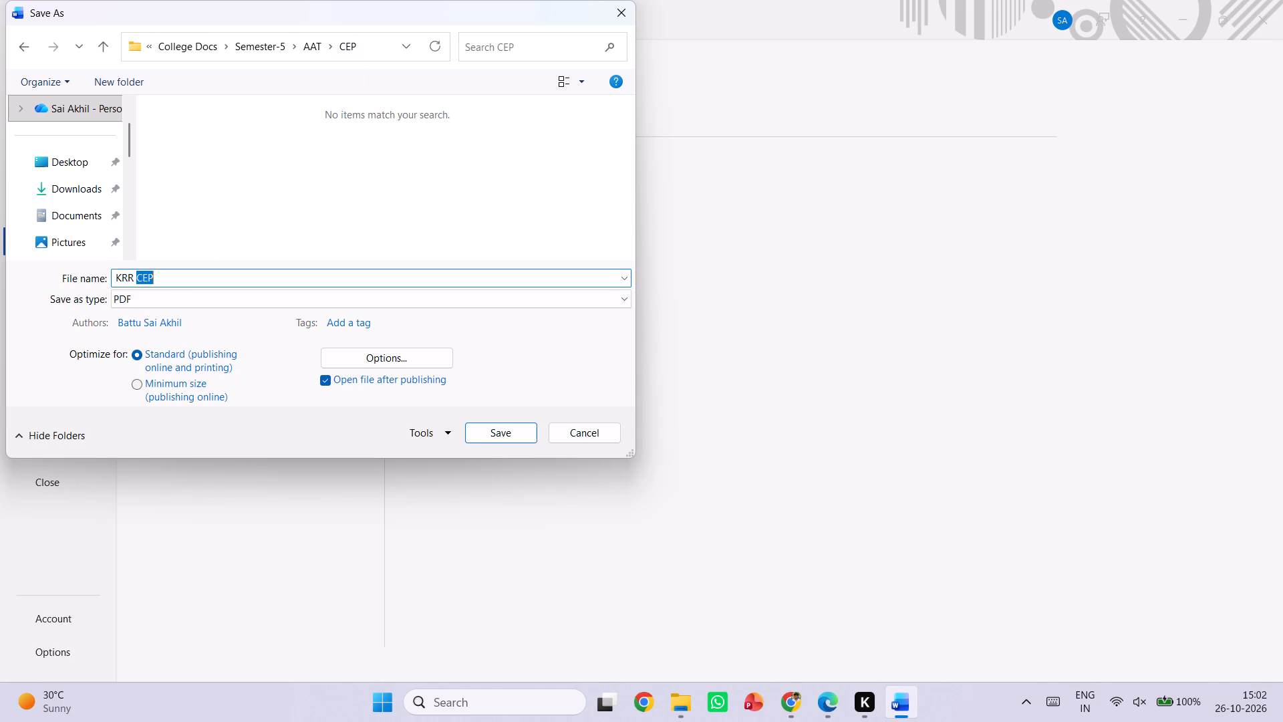
pyautogui.click(174, 280)
pyautogui.press('space')
pyautogui.write('AAT-II')
pyautogui.press('Return')
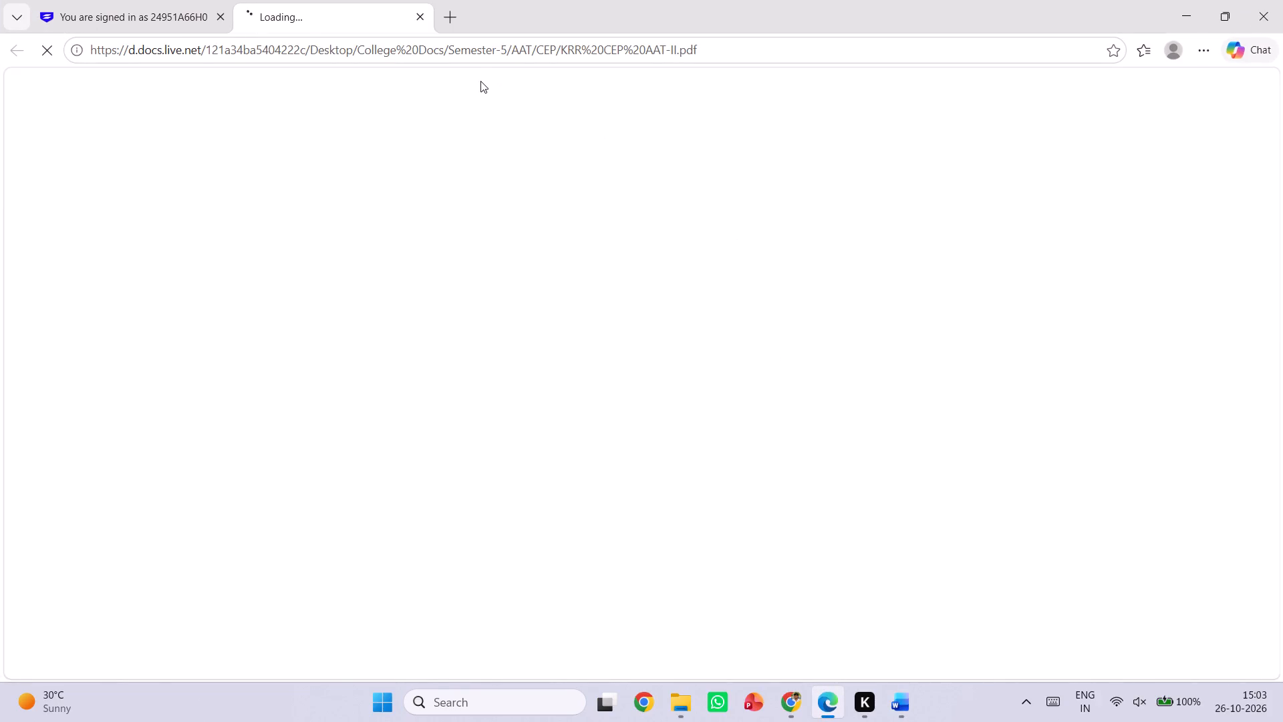
pyautogui.click(421, 21)
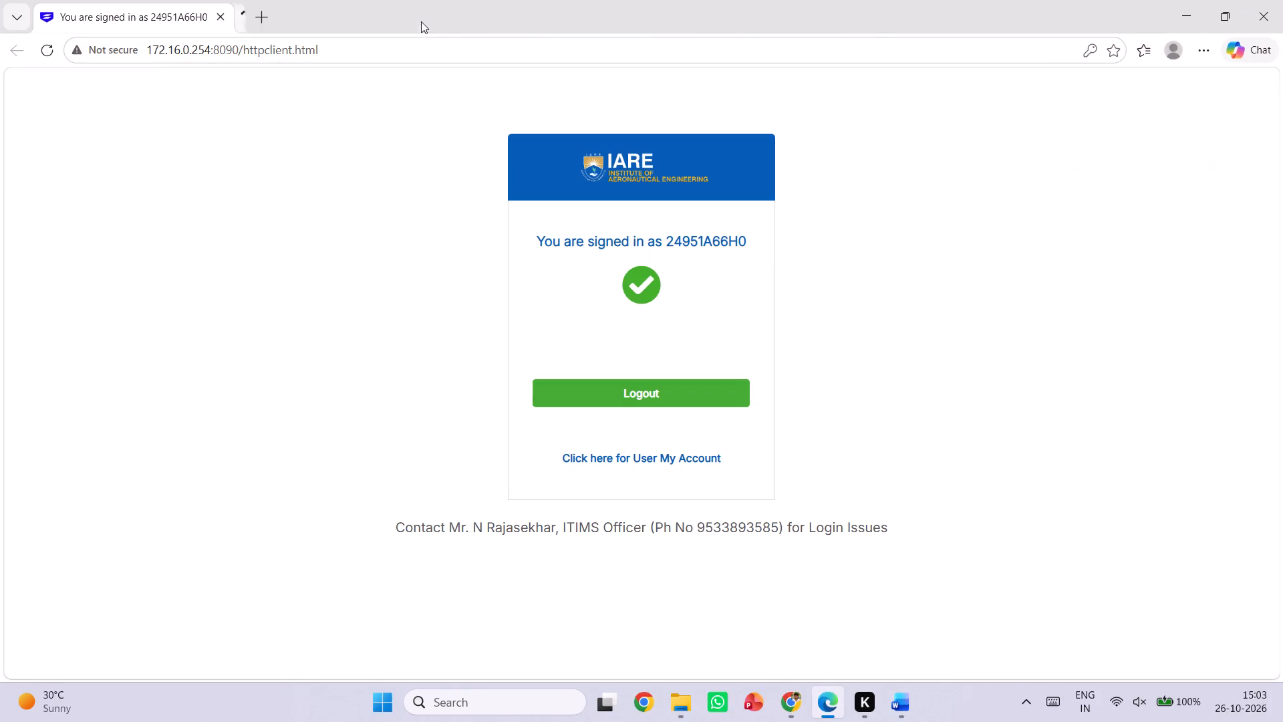
# Switch to File Explorer and open the CEP folder at Desktop > College Docs > Semester-5 > AAT.
pyautogui.click(695, 707)
pyautogui.click(59, 247)
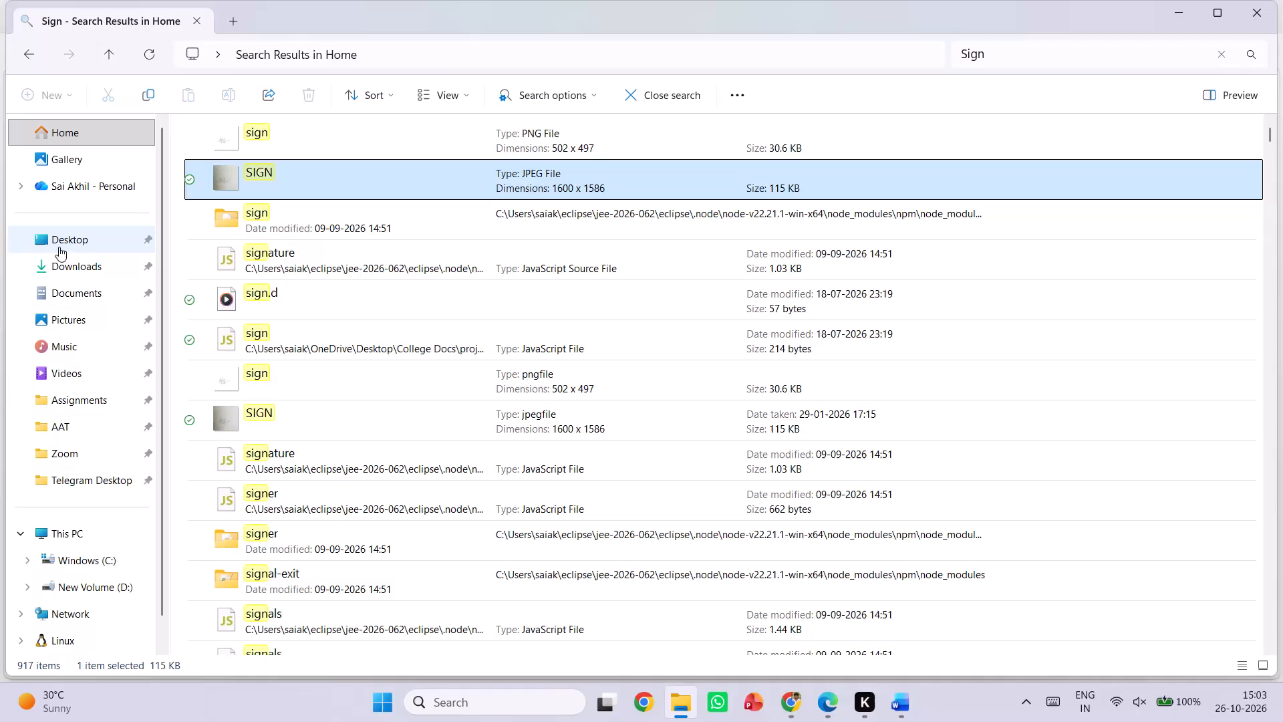
pyautogui.doubleClick(202, 148)
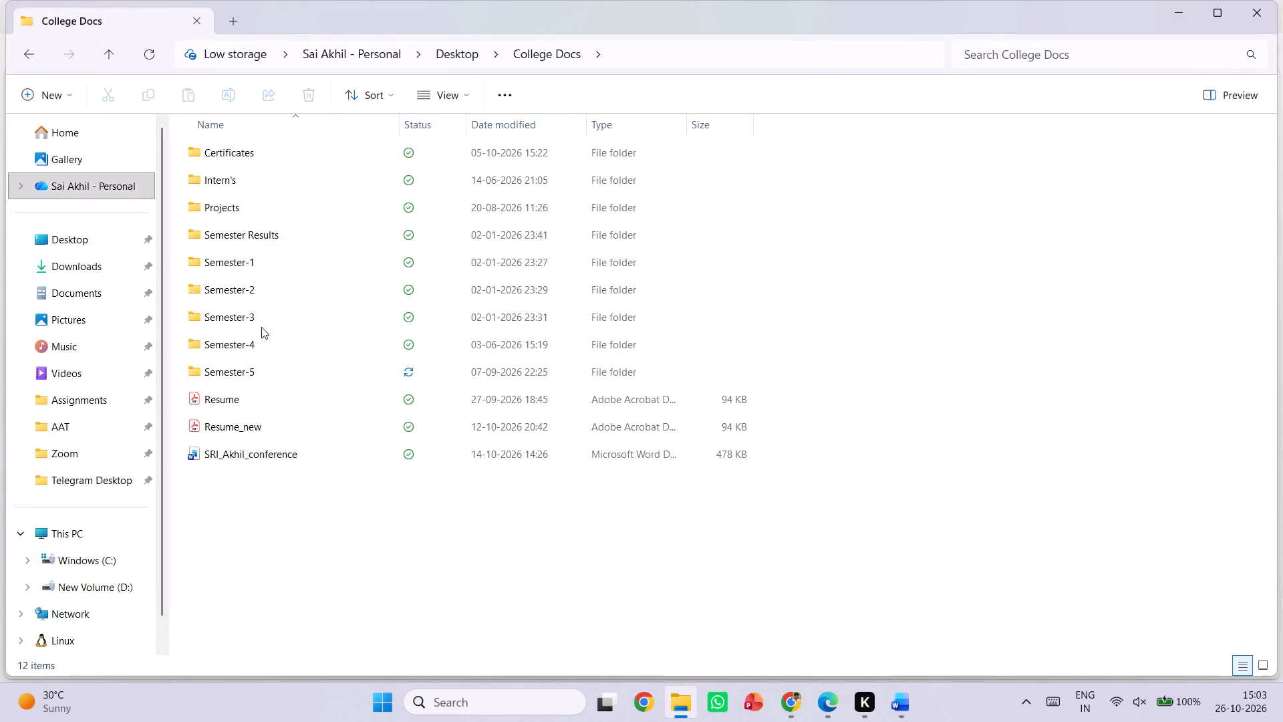
pyautogui.doubleClick(245, 376)
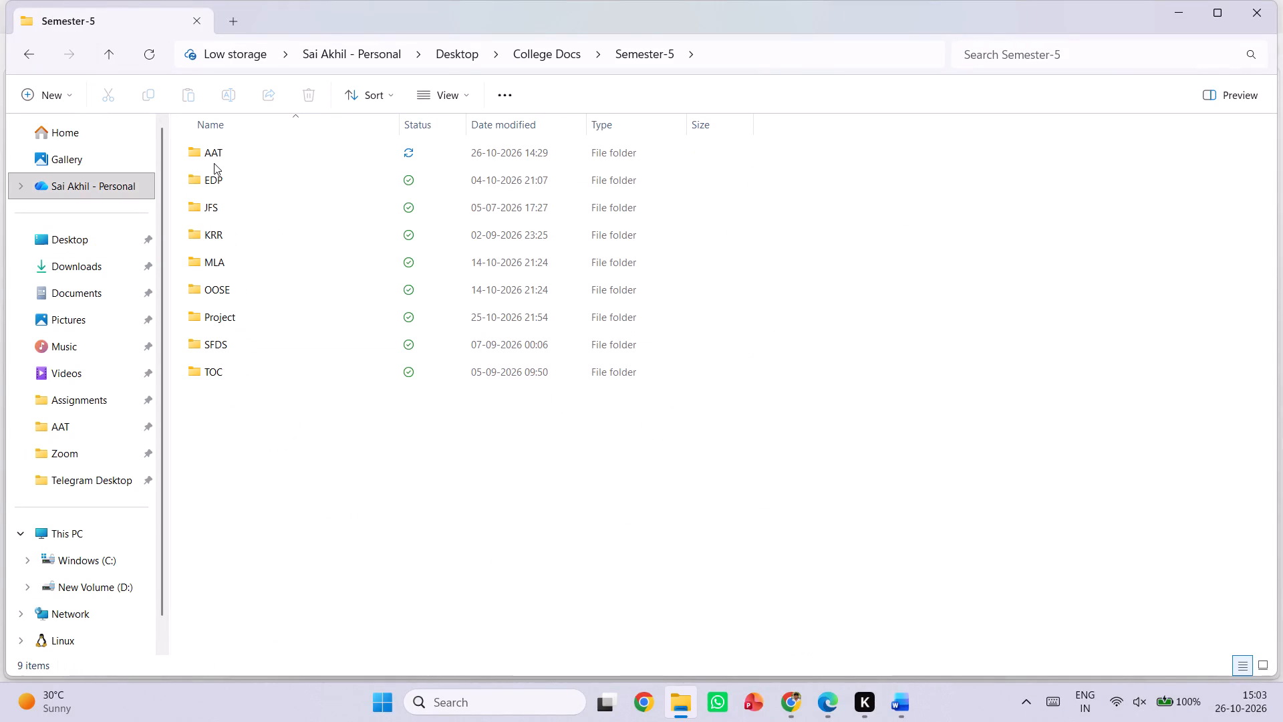
pyautogui.doubleClick(214, 158)
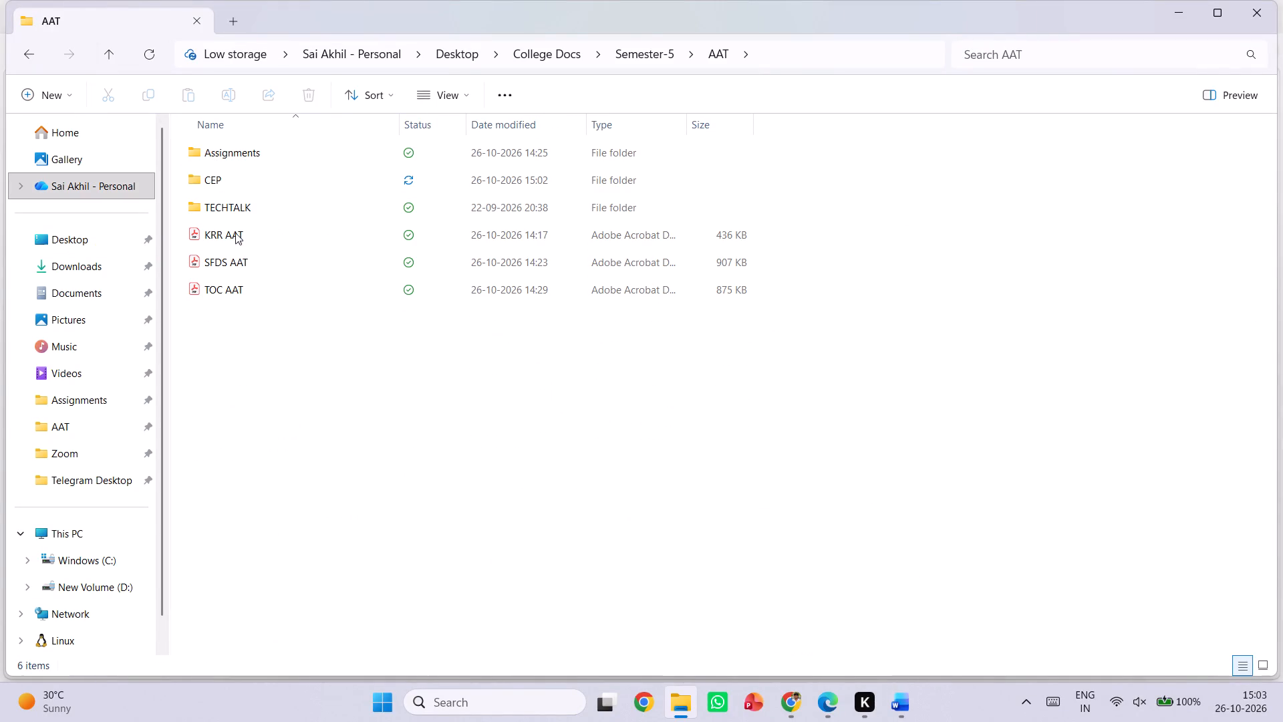
pyautogui.doubleClick(225, 185)
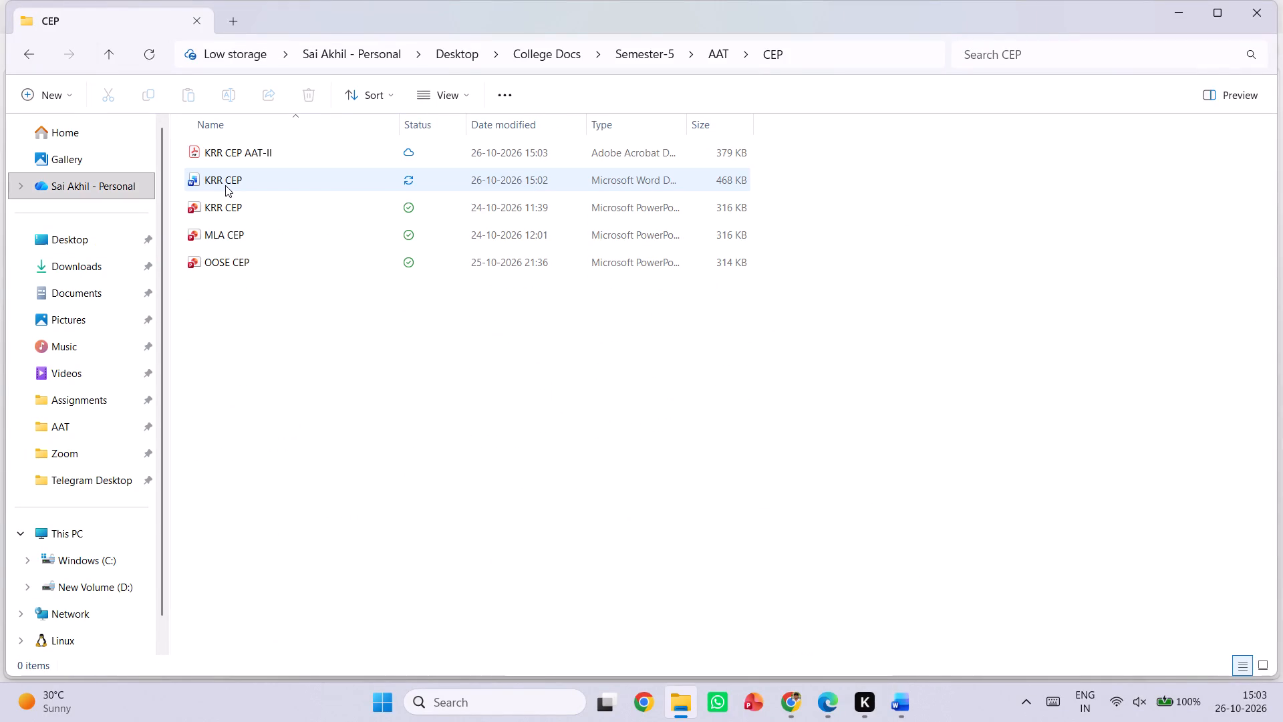
# Open the "KRR CEP AAT-II" PDF from the CEP folder in Adobe Acrobat.
pyautogui.click(425, 442)
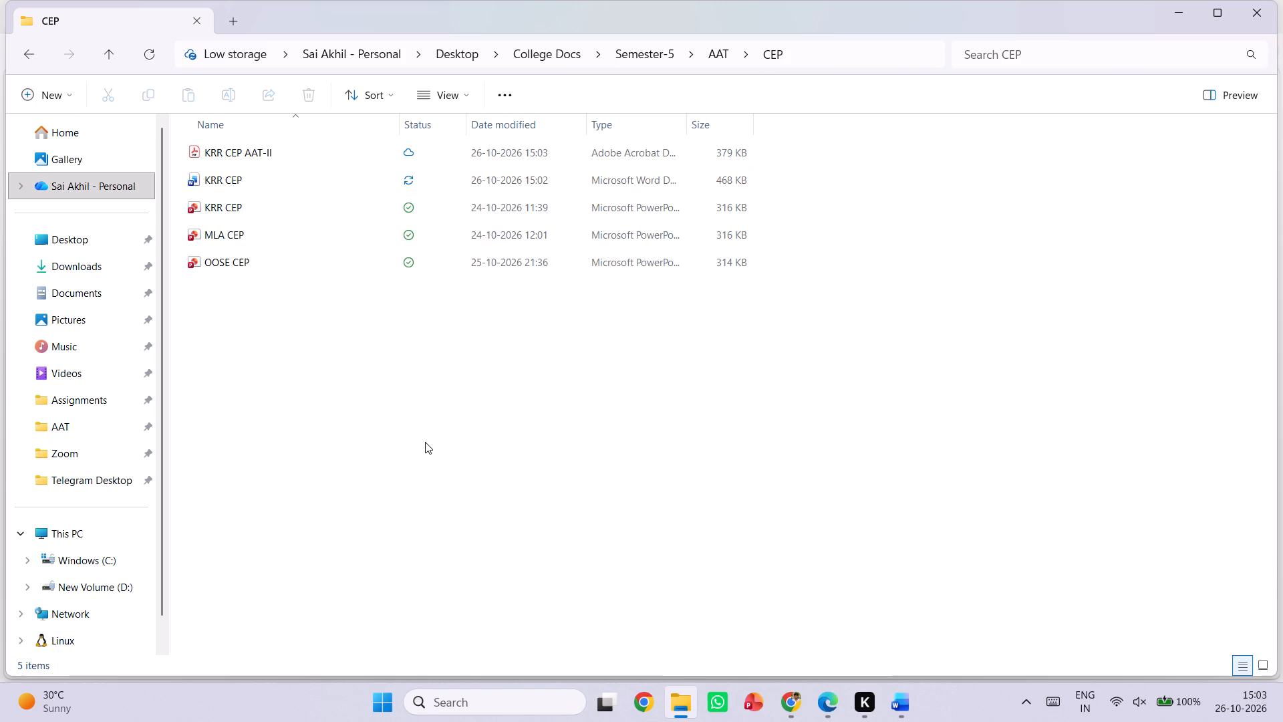
pyautogui.click(279, 185)
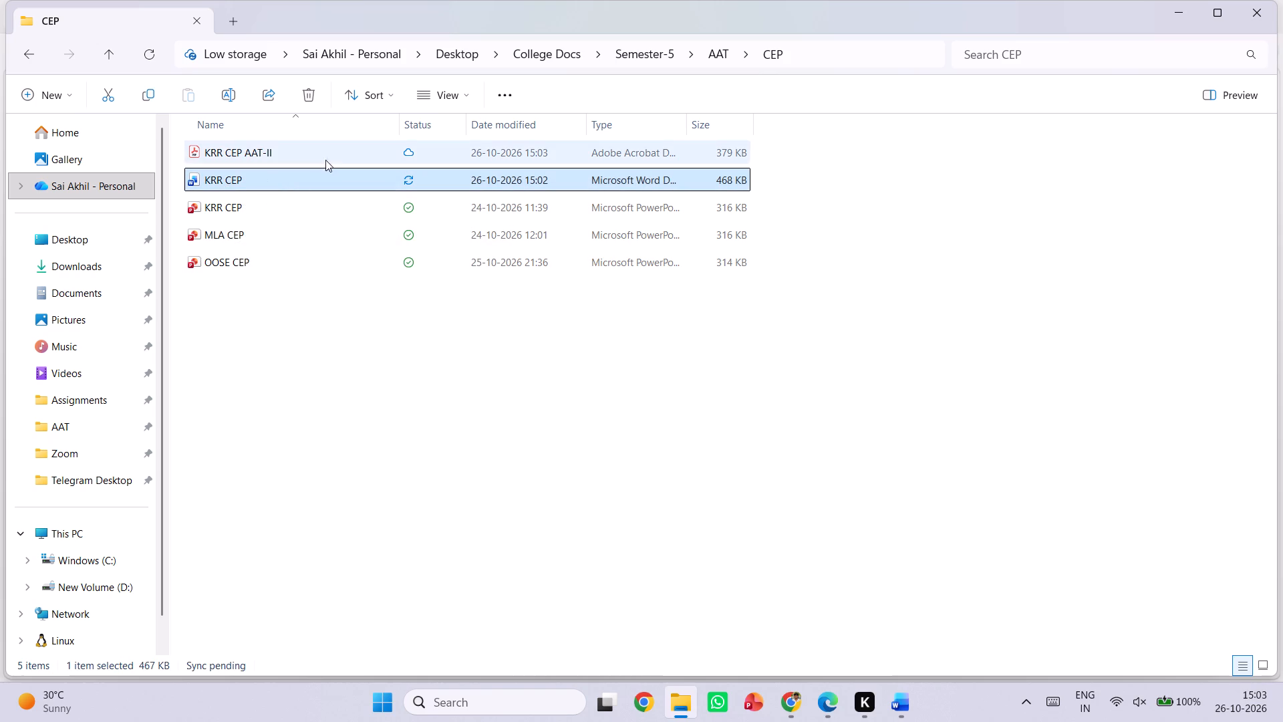
pyautogui.doubleClick(323, 158)
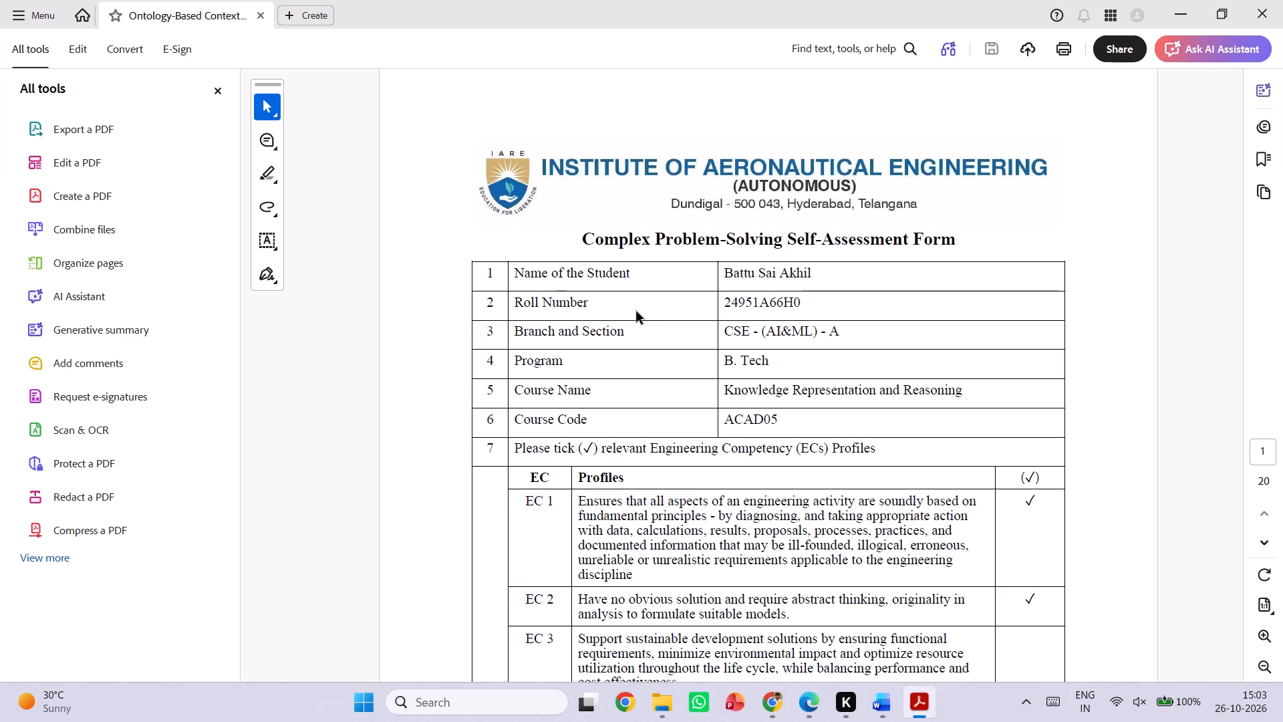
# Check the Complex Problem-Solving Self-Assessment Form in the PDF, from the student details to the date and signature.
pyautogui.scroll(-2, 773, 348)
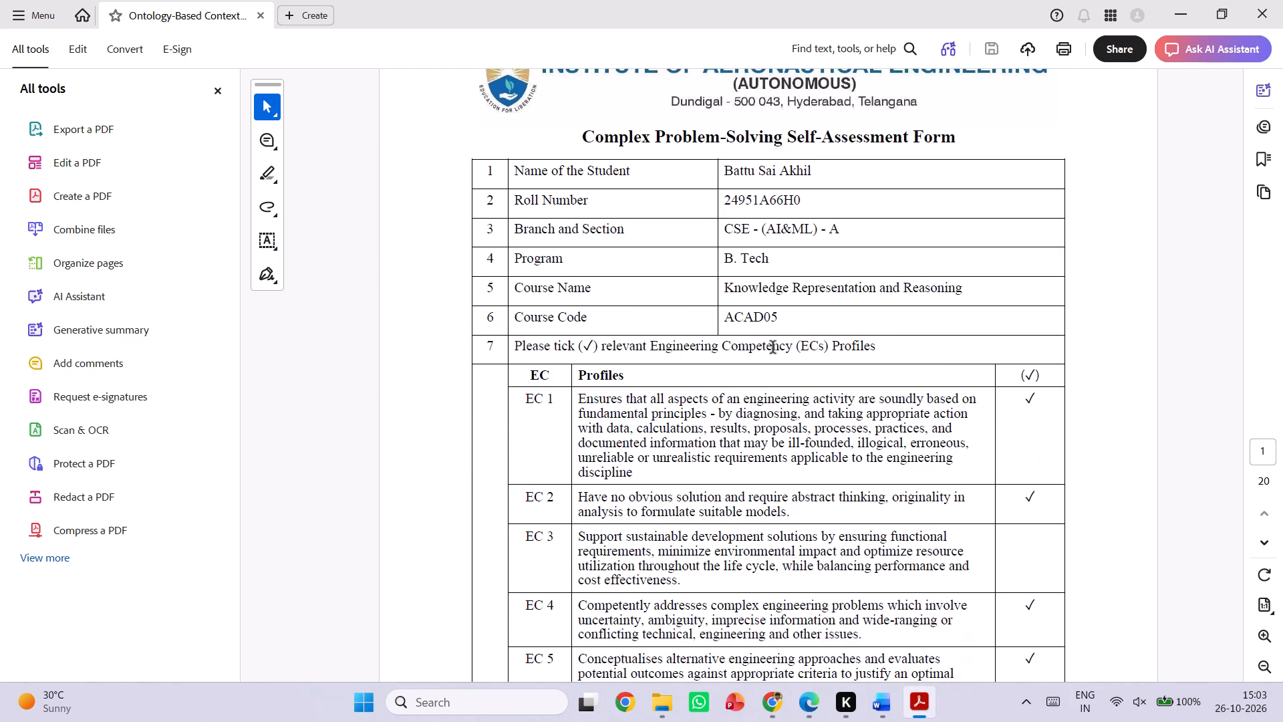
pyautogui.rightClick(773, 348)
pyautogui.keyDown('ctrl'); pyautogui.scroll(-3, 773, 348); pyautogui.keyUp('ctrl')
pyautogui.click(623, 338)
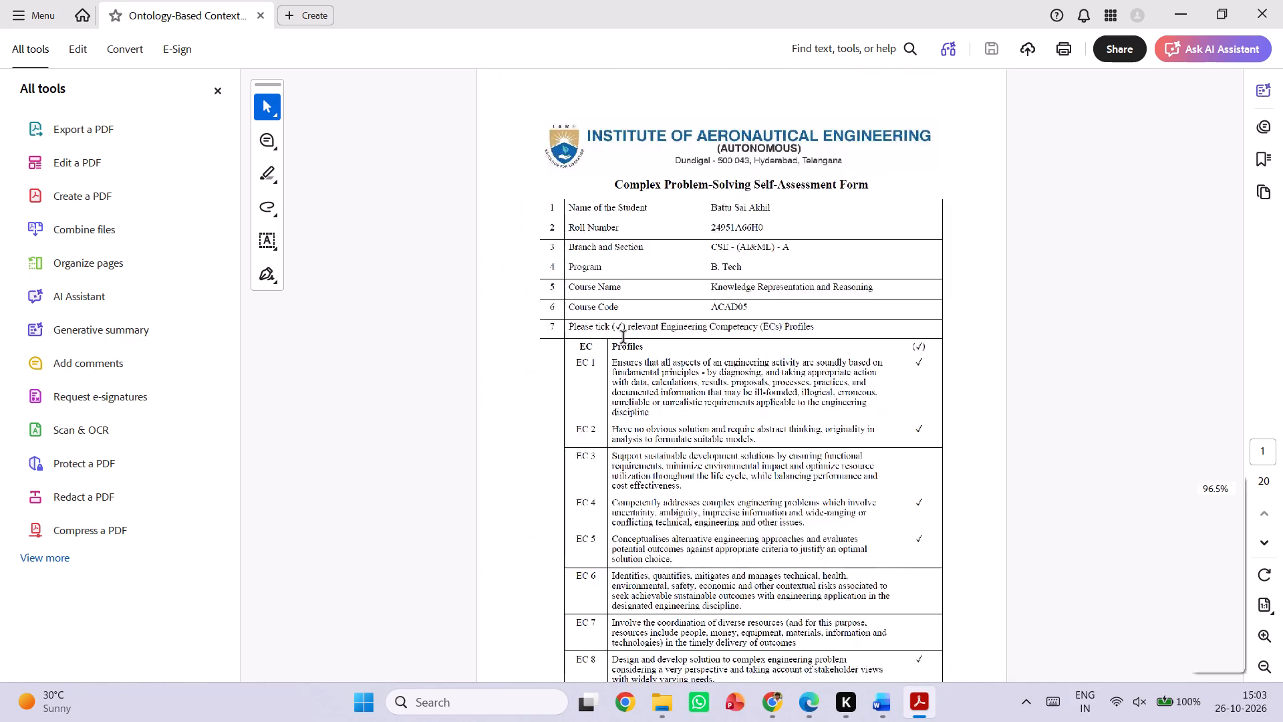
pyautogui.scroll(-2, 623, 338)
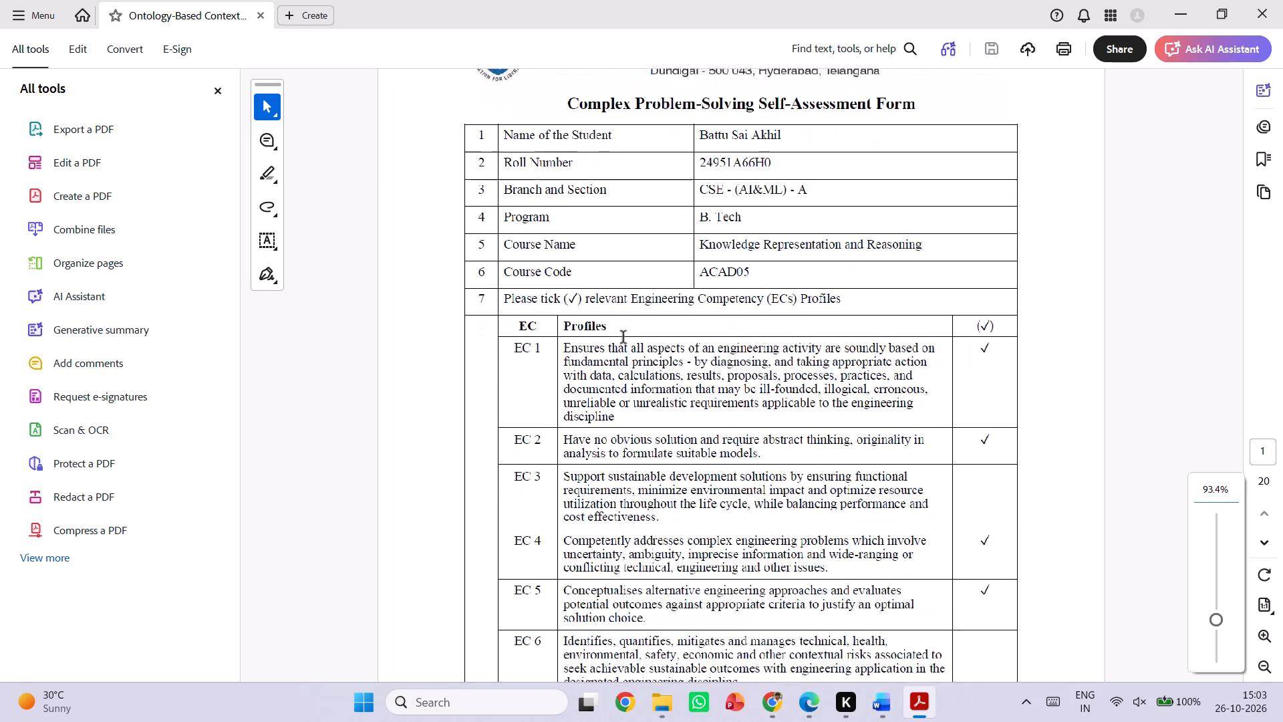
pyautogui.scroll(-7, 623, 338)
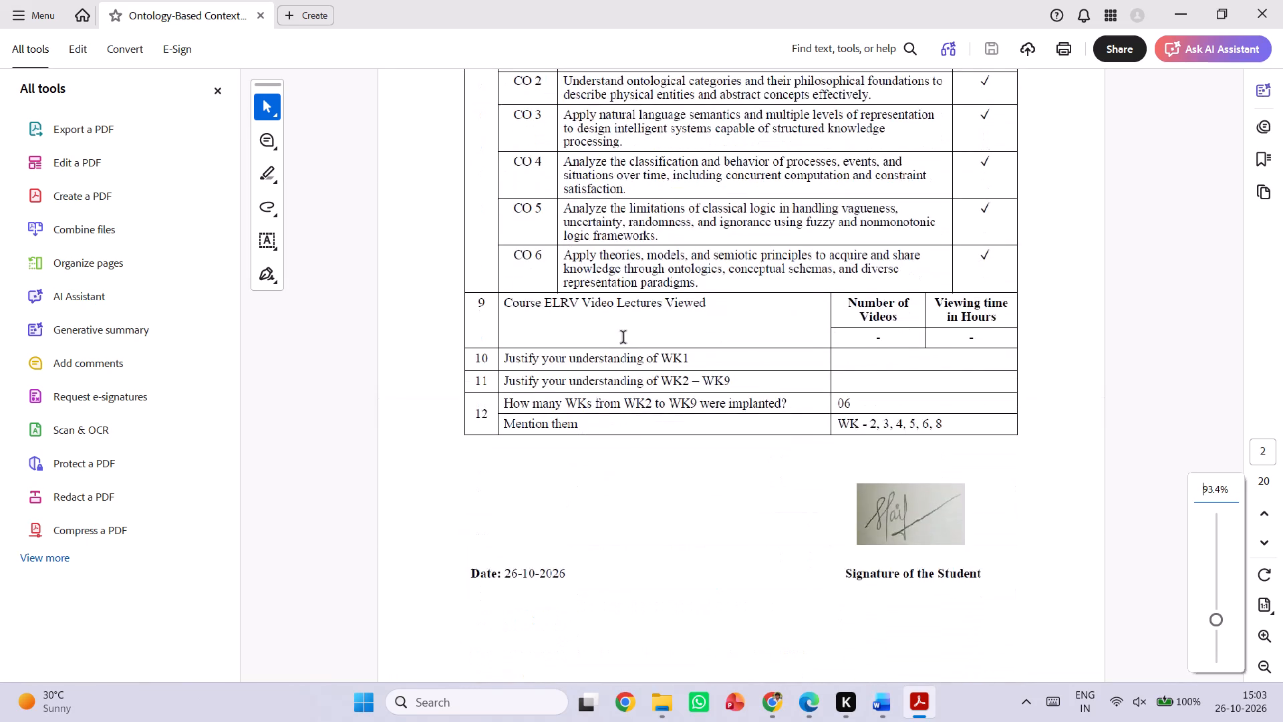
# Review the PDF's cover, title, Certificate, Acknowledgement and abstract pages through to the start of Chapter 1.
pyautogui.scroll(-7, 623, 338)
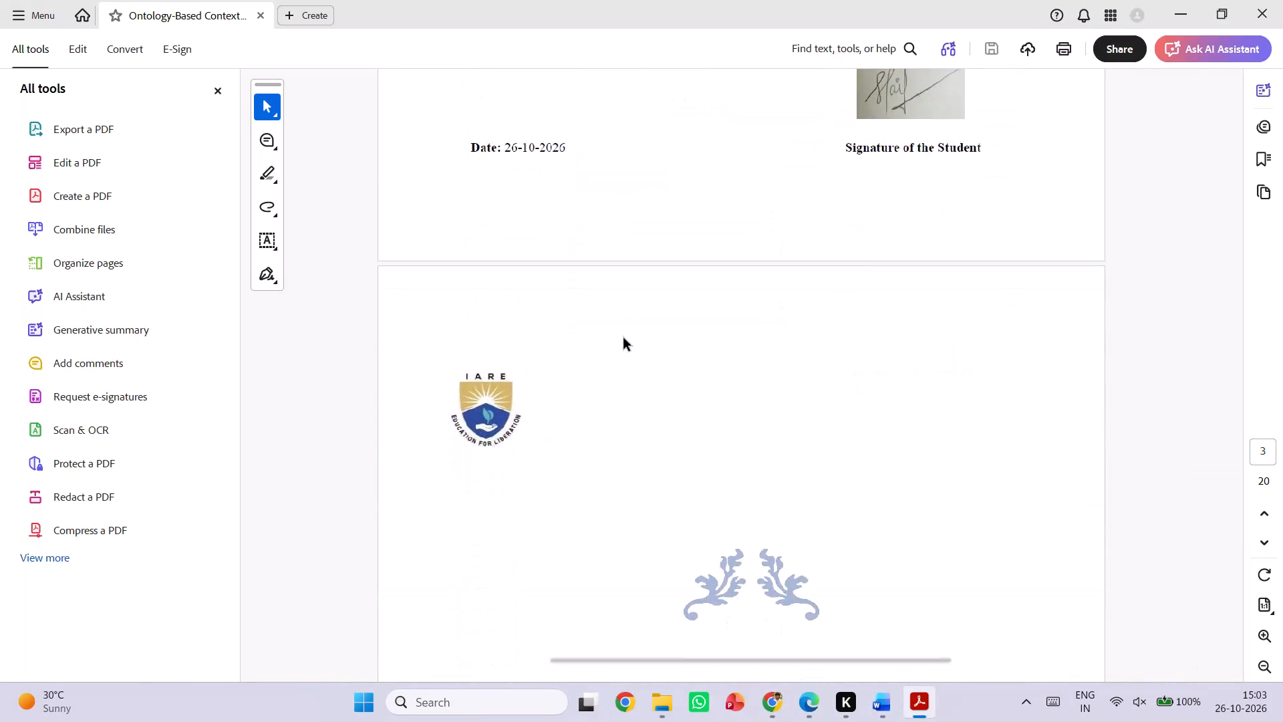
pyautogui.scroll(-7, 623, 338)
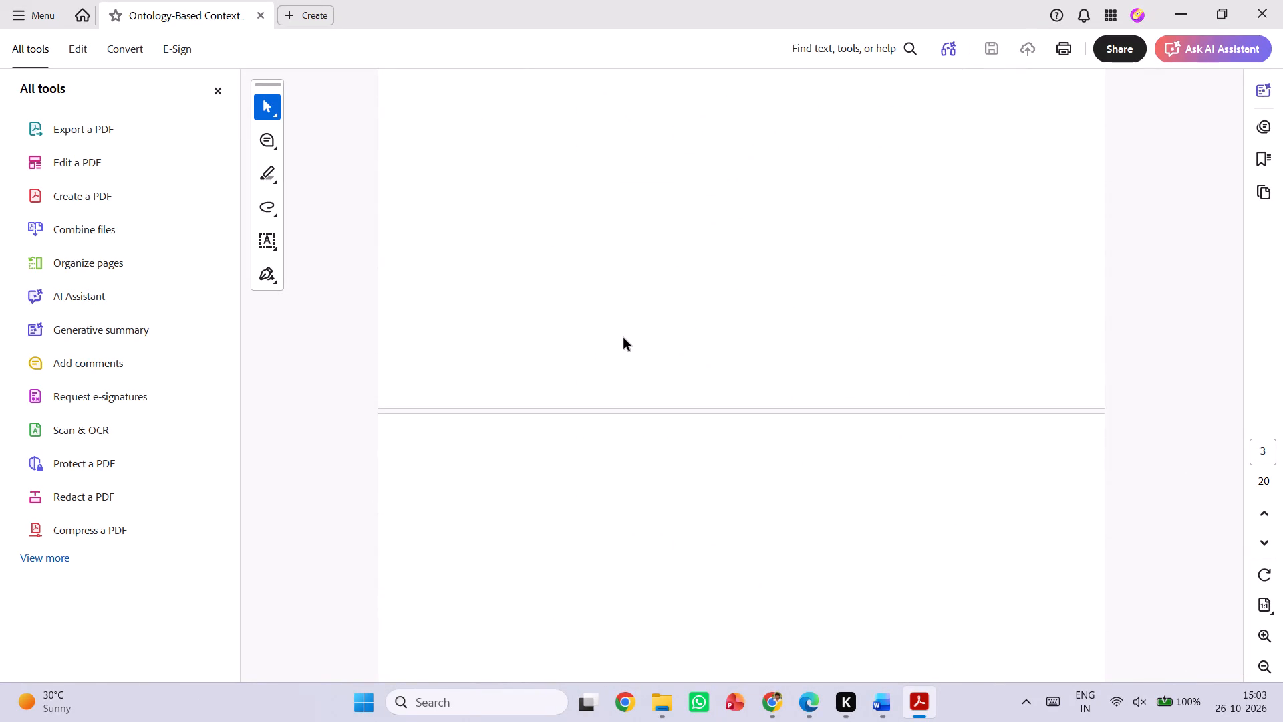
pyautogui.scroll(-8, 623, 338)
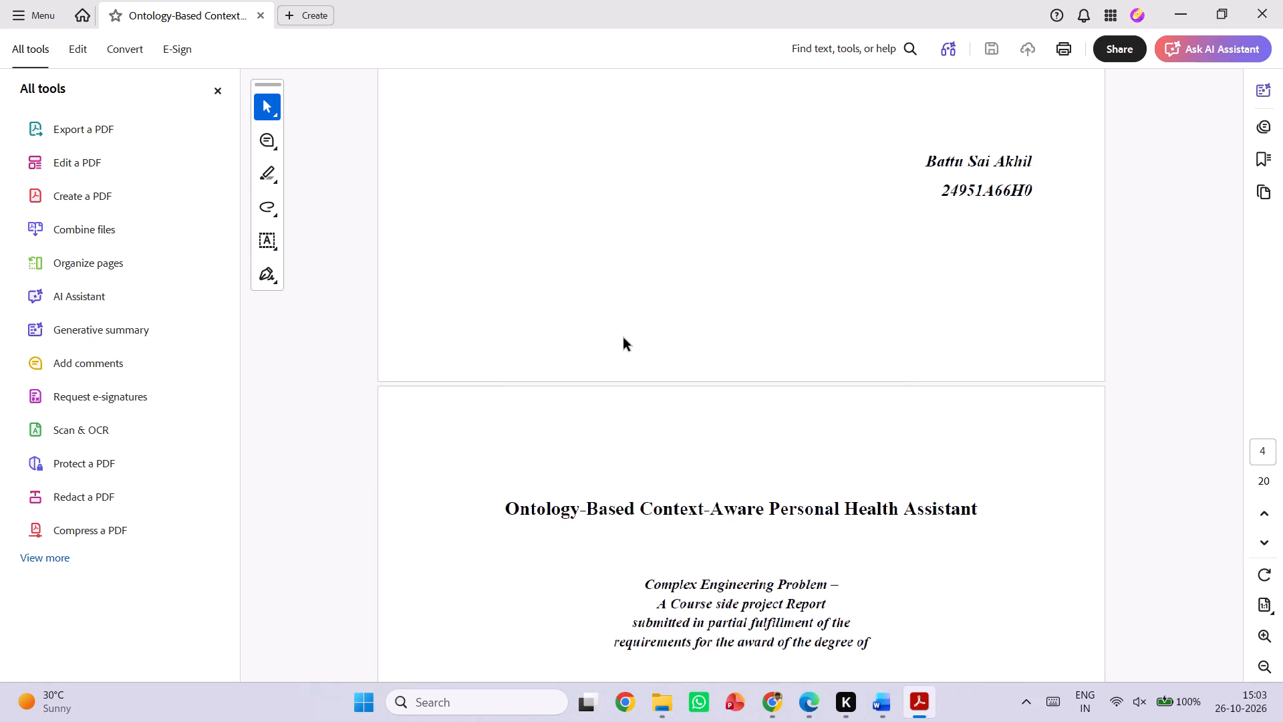
pyautogui.scroll(-6, 623, 338)
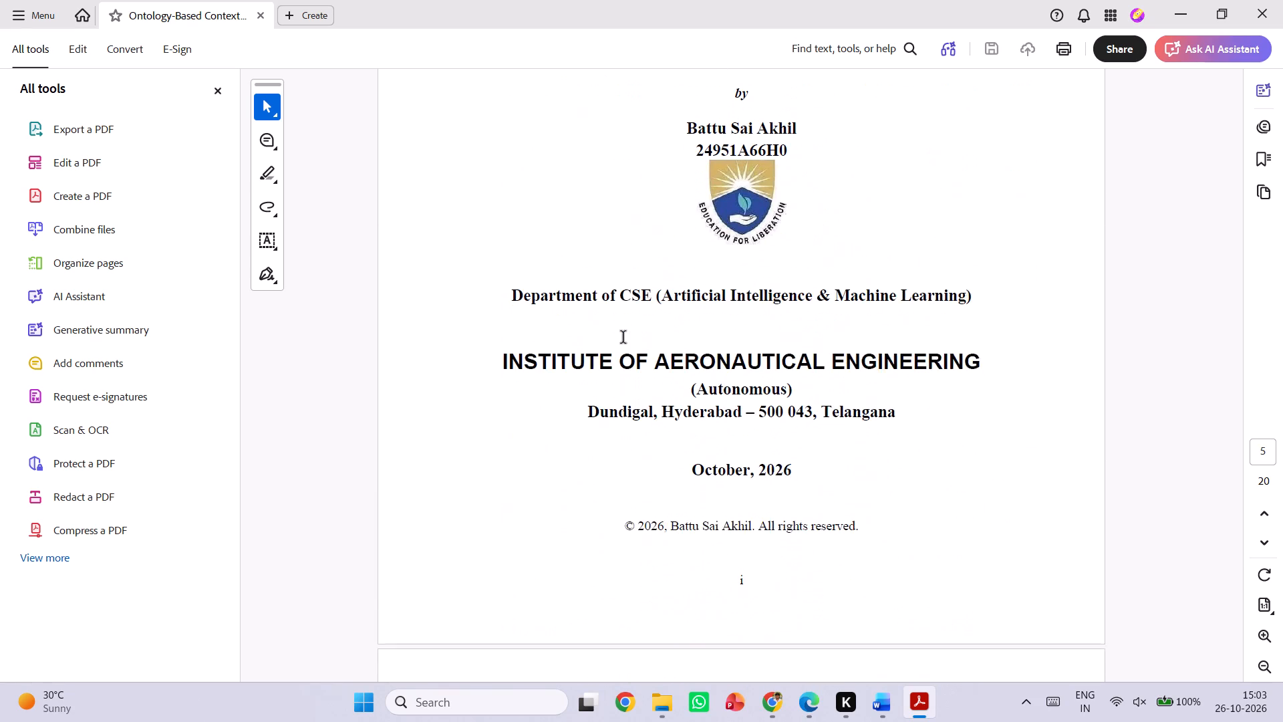
pyautogui.scroll(-12, 623, 338)
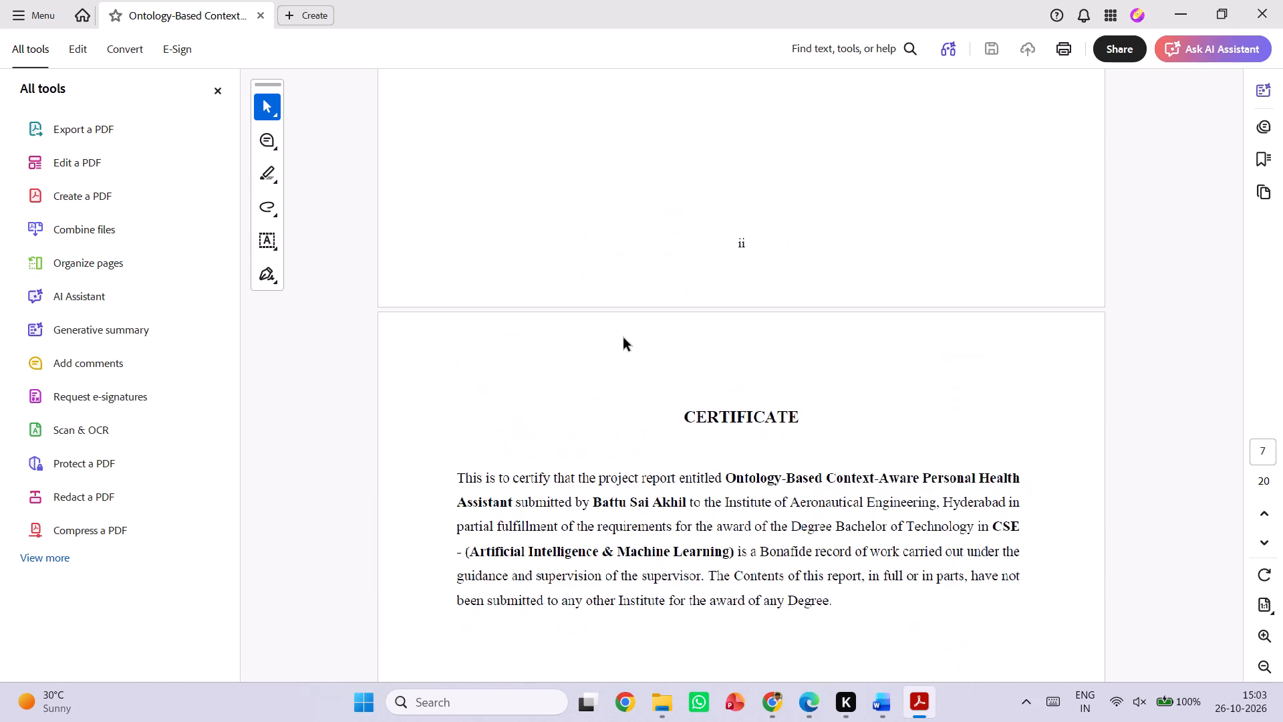
pyautogui.scroll(-12, 623, 338)
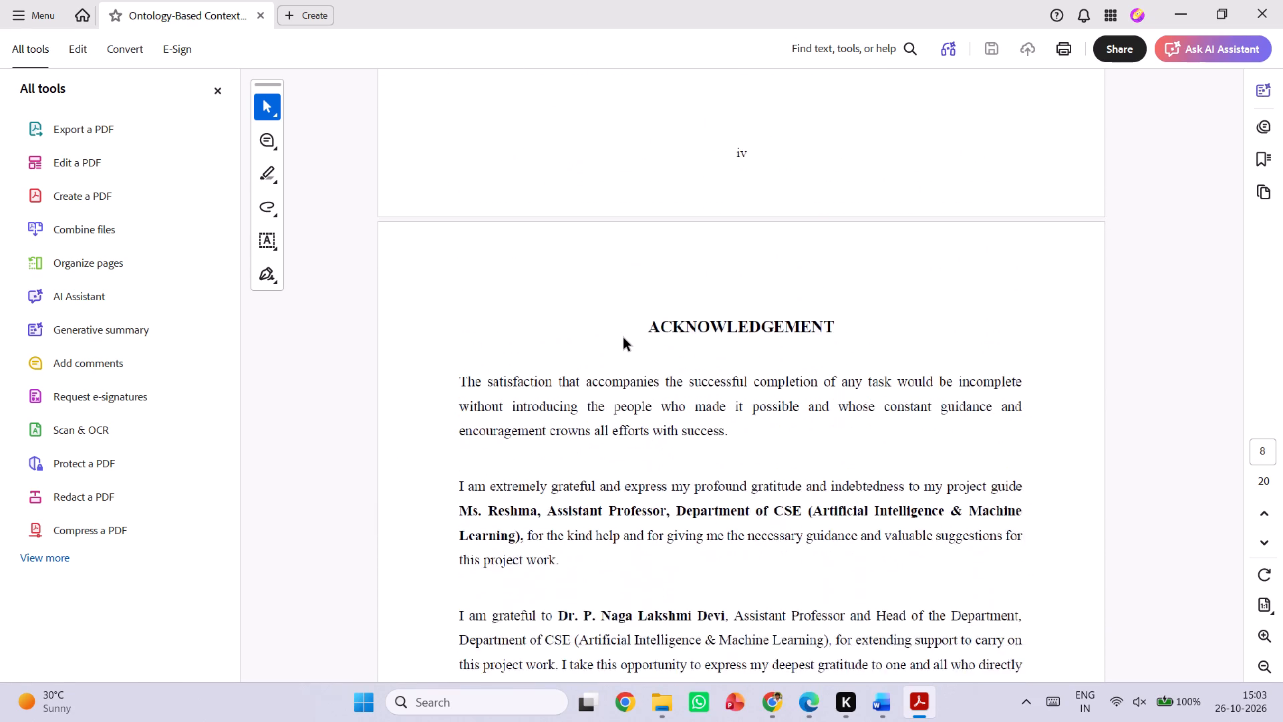
pyautogui.scroll(-9, 623, 338)
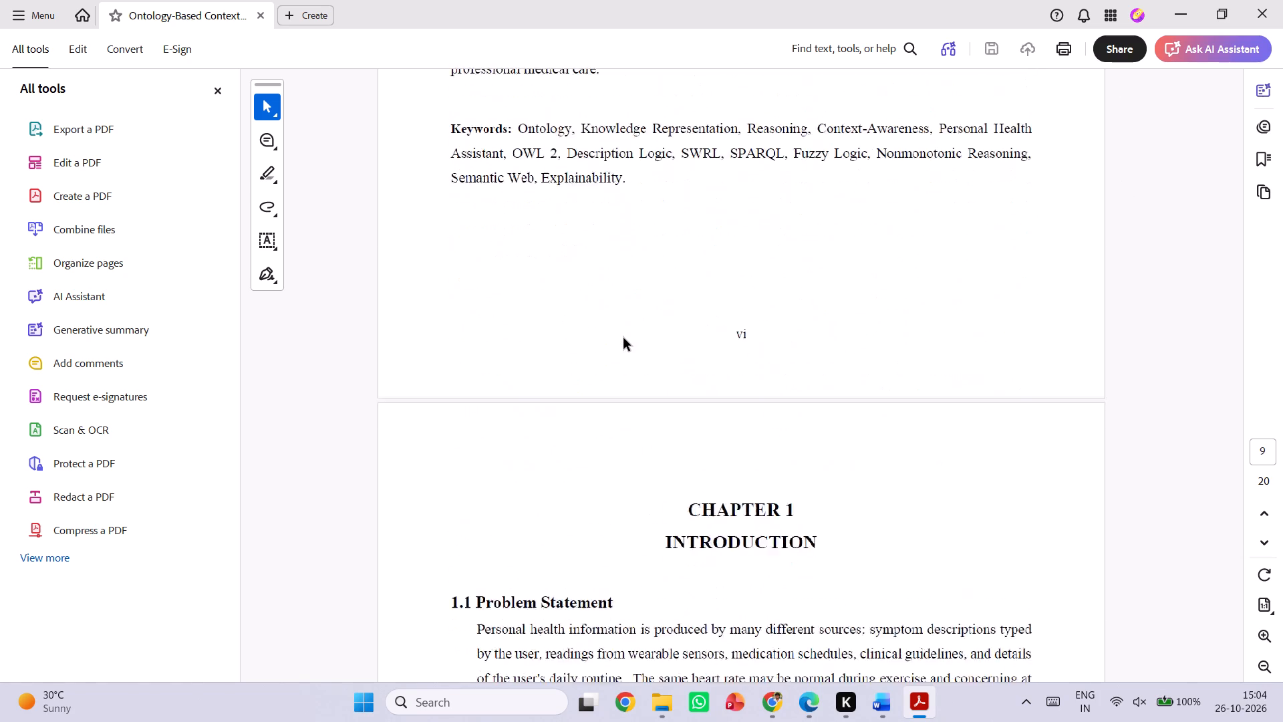
# Close the report PDF and the KRR CEP Word document, and minimise the File Explorer and Edge windows in between.
pyautogui.scroll(-6, 623, 338)
pyautogui.click(1282, 0)
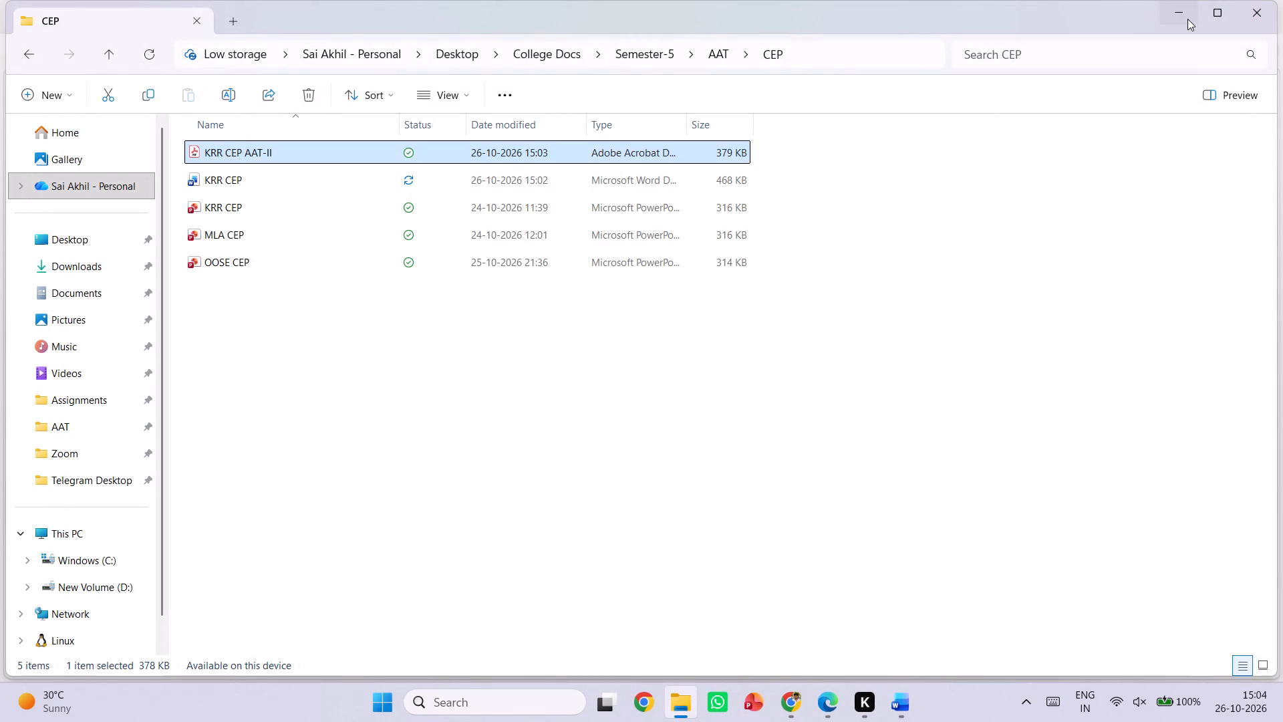
pyautogui.click(1187, 19)
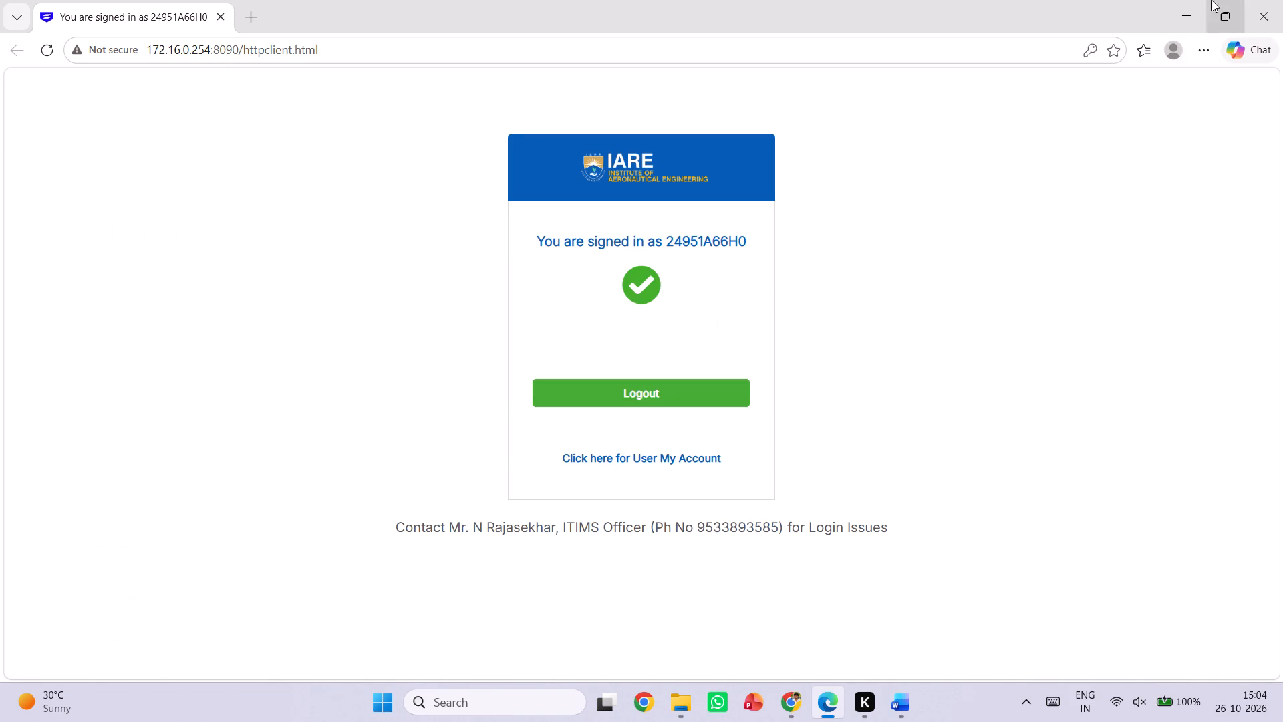
pyautogui.click(1191, 7)
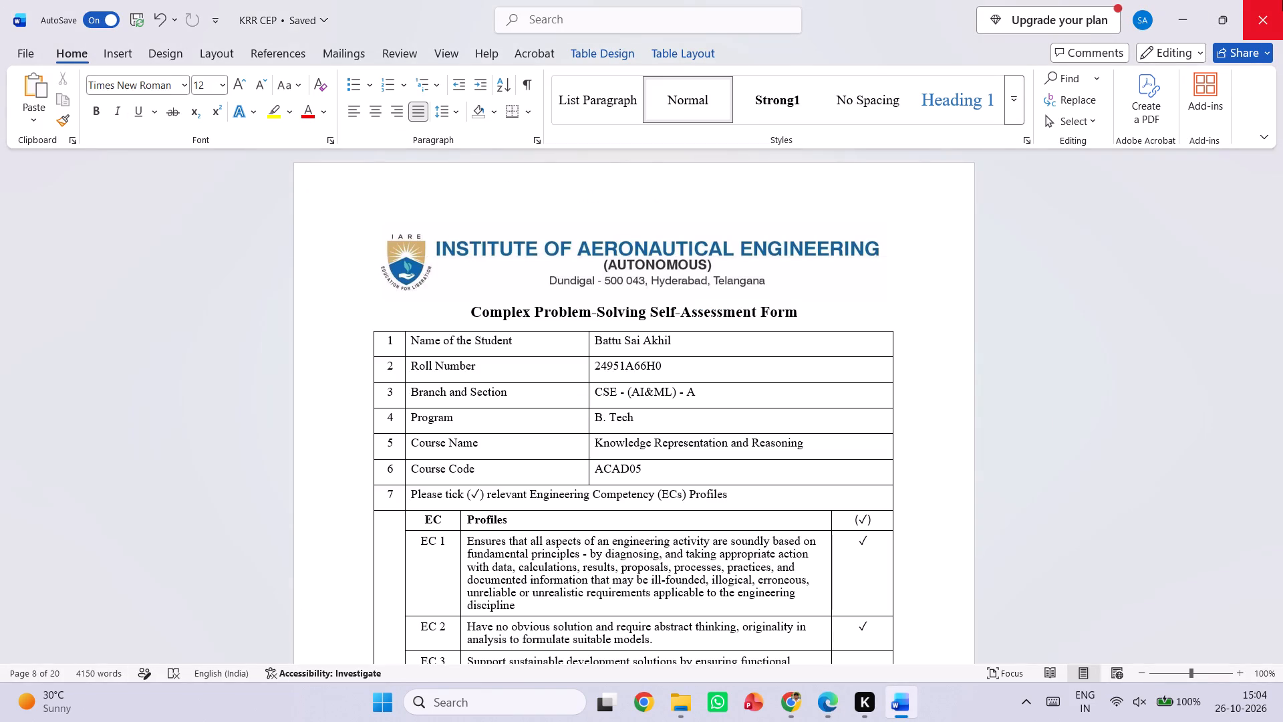
pyautogui.click(1282, 0)
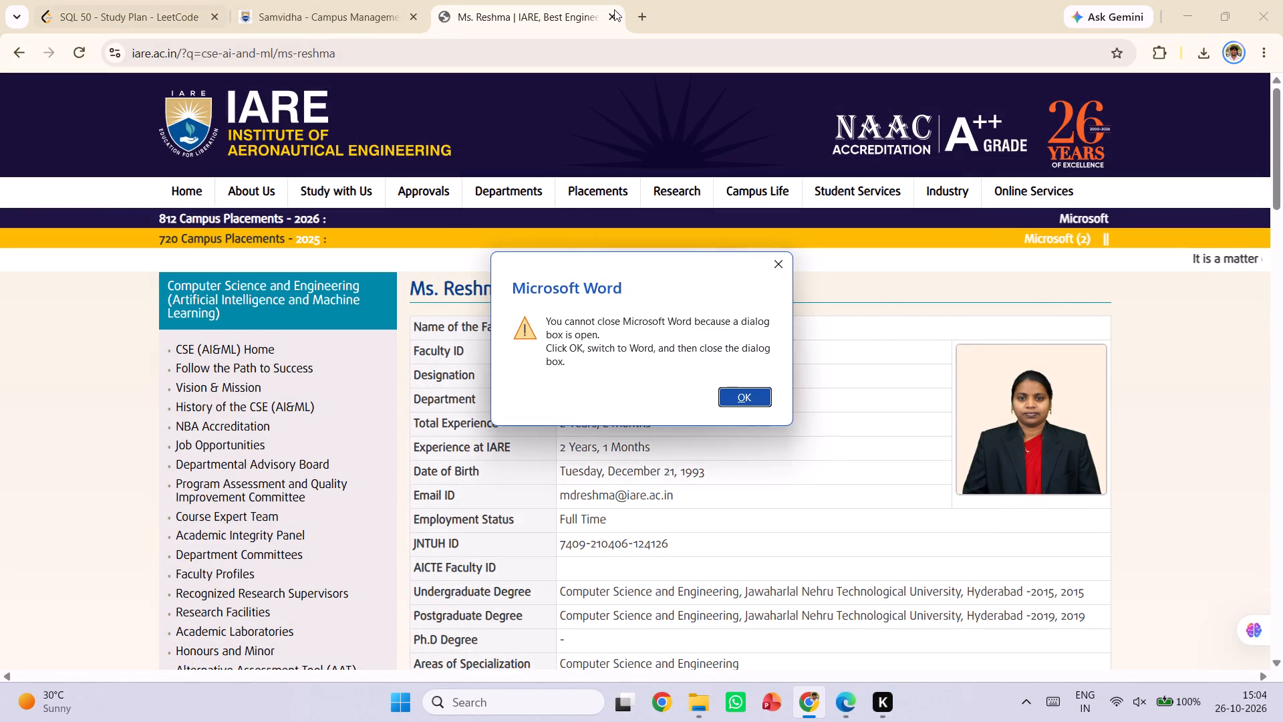
# In Chrome, replace the faculty profile tab with the Samvidha portal in a new tab and start signing in with the user name.
pyautogui.click(643, 0)
pyautogui.click(615, 15)
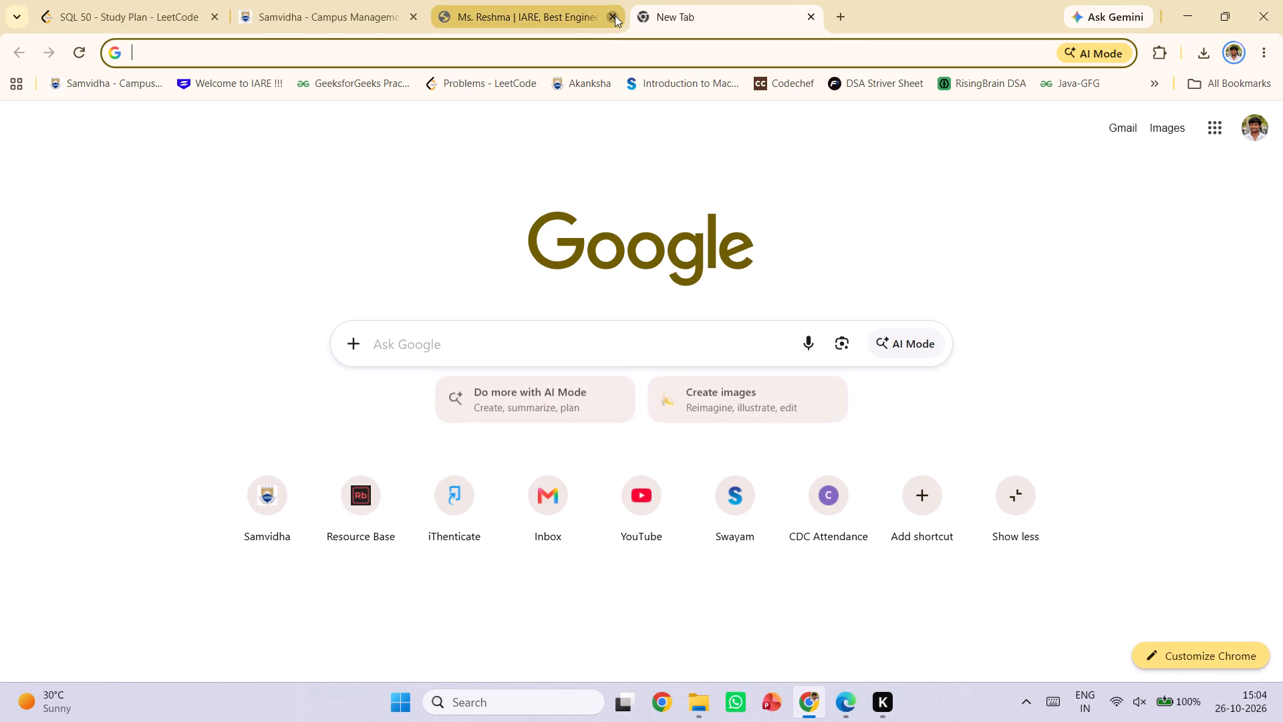
pyautogui.click(230, 507)
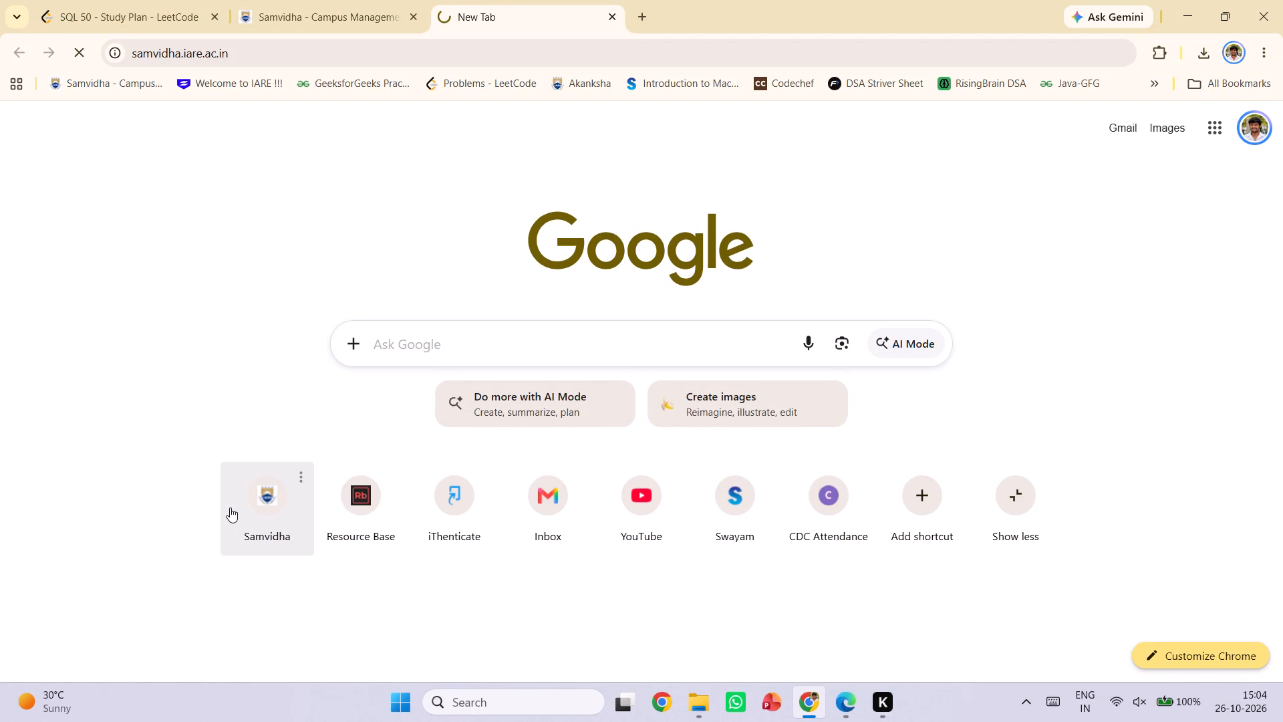
pyautogui.click(604, 348)
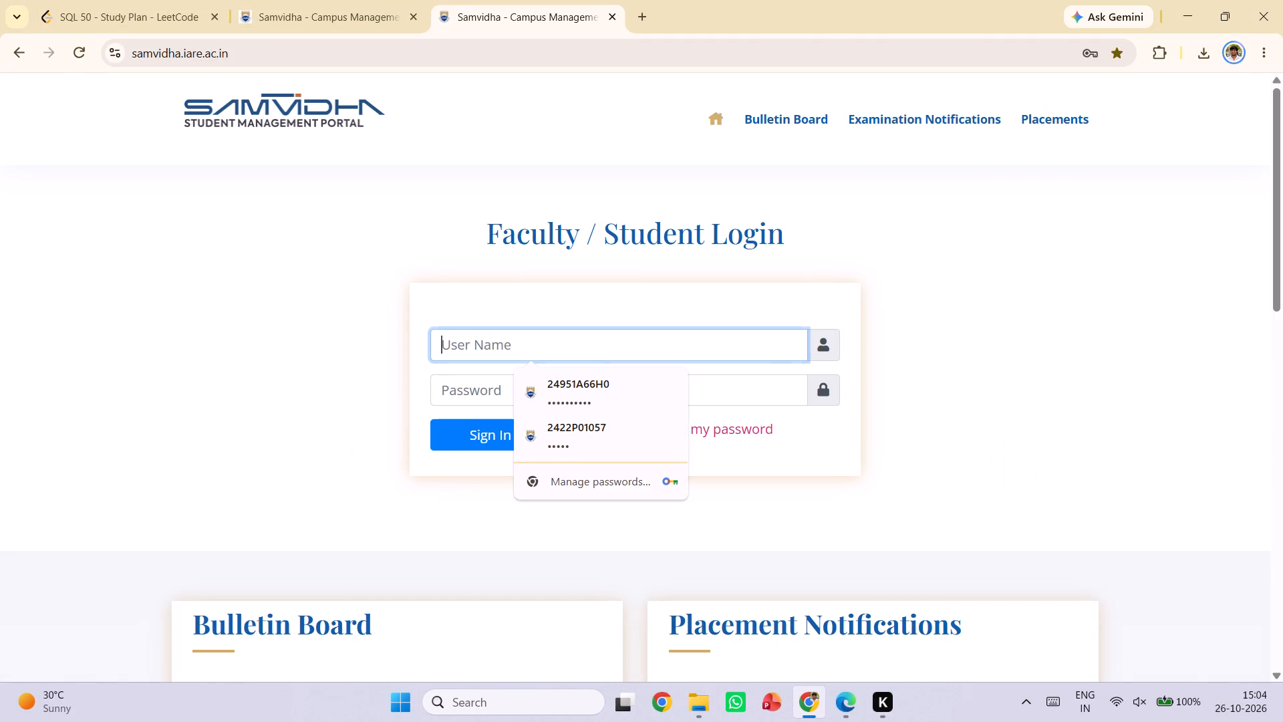
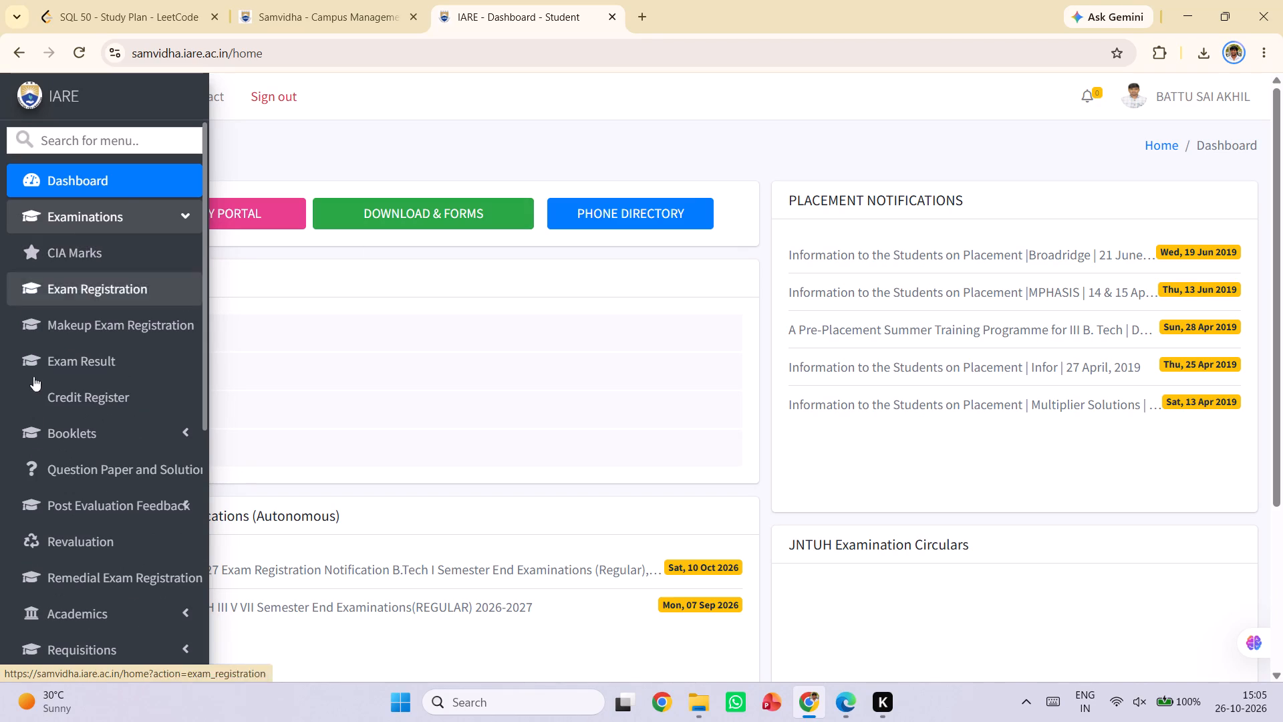
# Open the AAT-II page from the Uploads section of the Samvidha student portal.
pyautogui.scroll(-7, 47, 504)
pyautogui.scroll(-2, 85, 546)
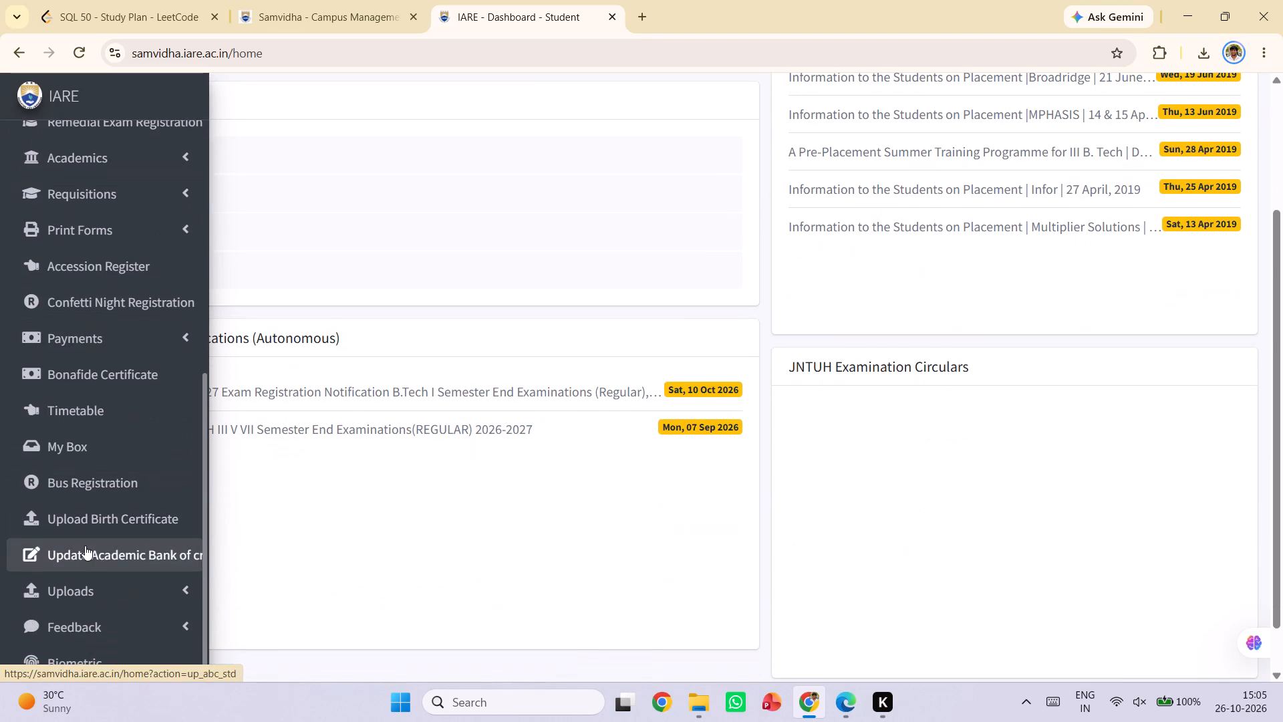
pyautogui.click(70, 594)
pyautogui.scroll(-3, 70, 594)
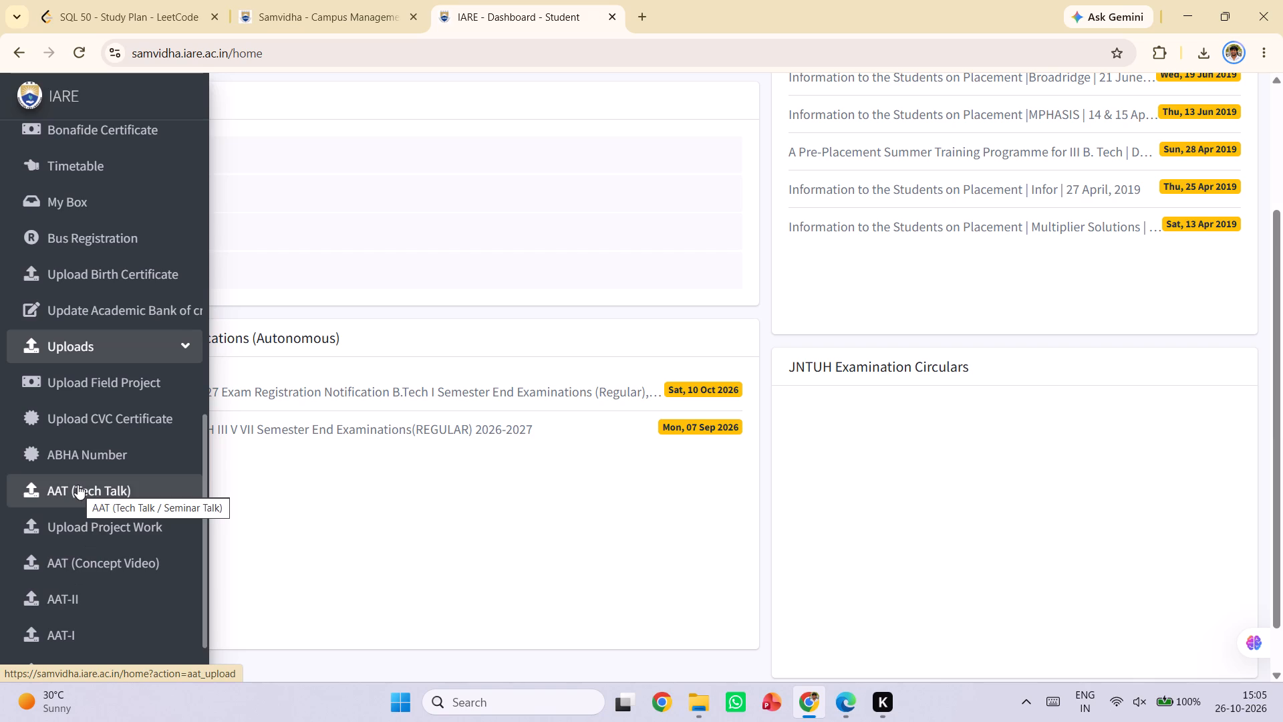
pyautogui.click(72, 590)
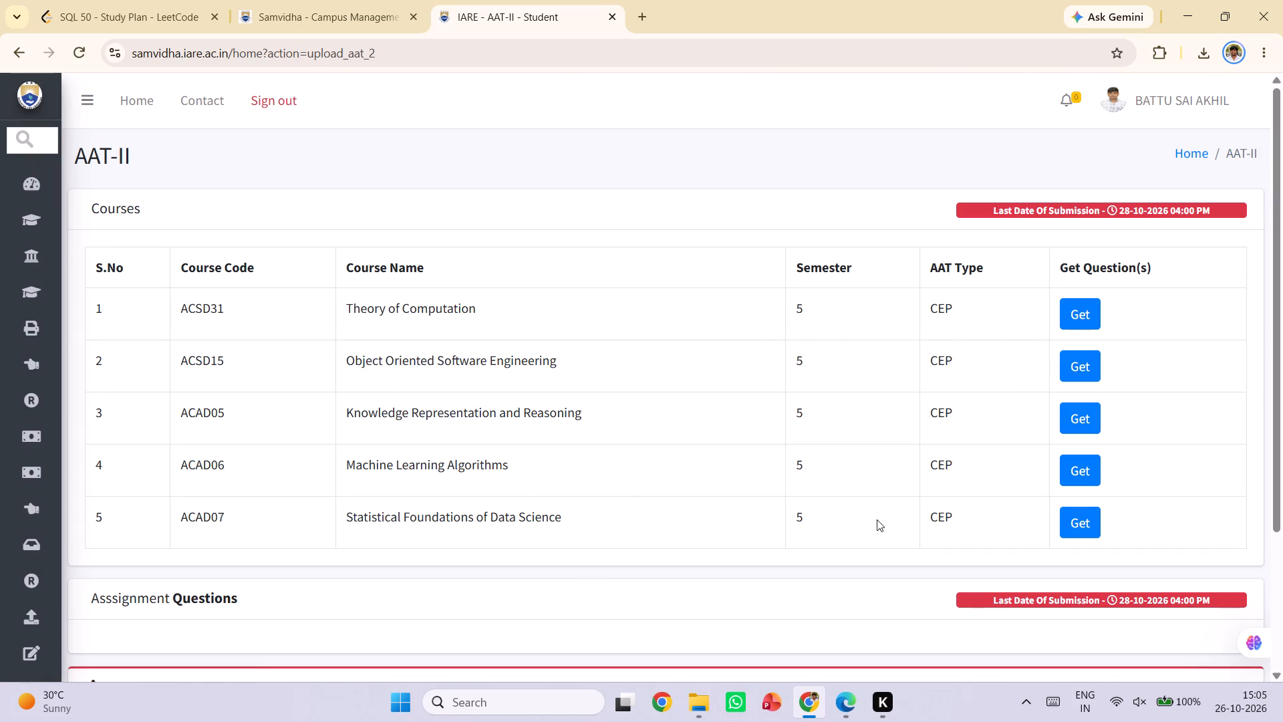
# Get the AAT-II assignment question for the Knowledge Representation and Reasoning course (ACAD05).
pyautogui.click(1093, 423)
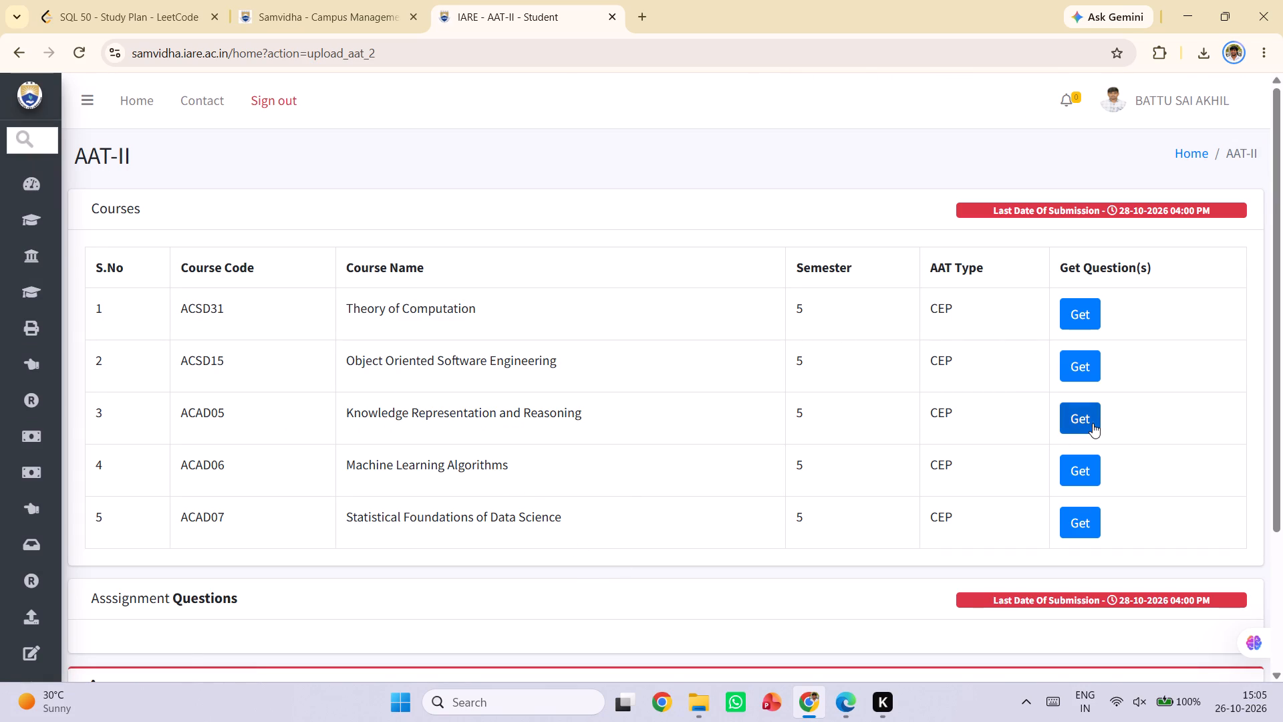
pyautogui.click(649, 482)
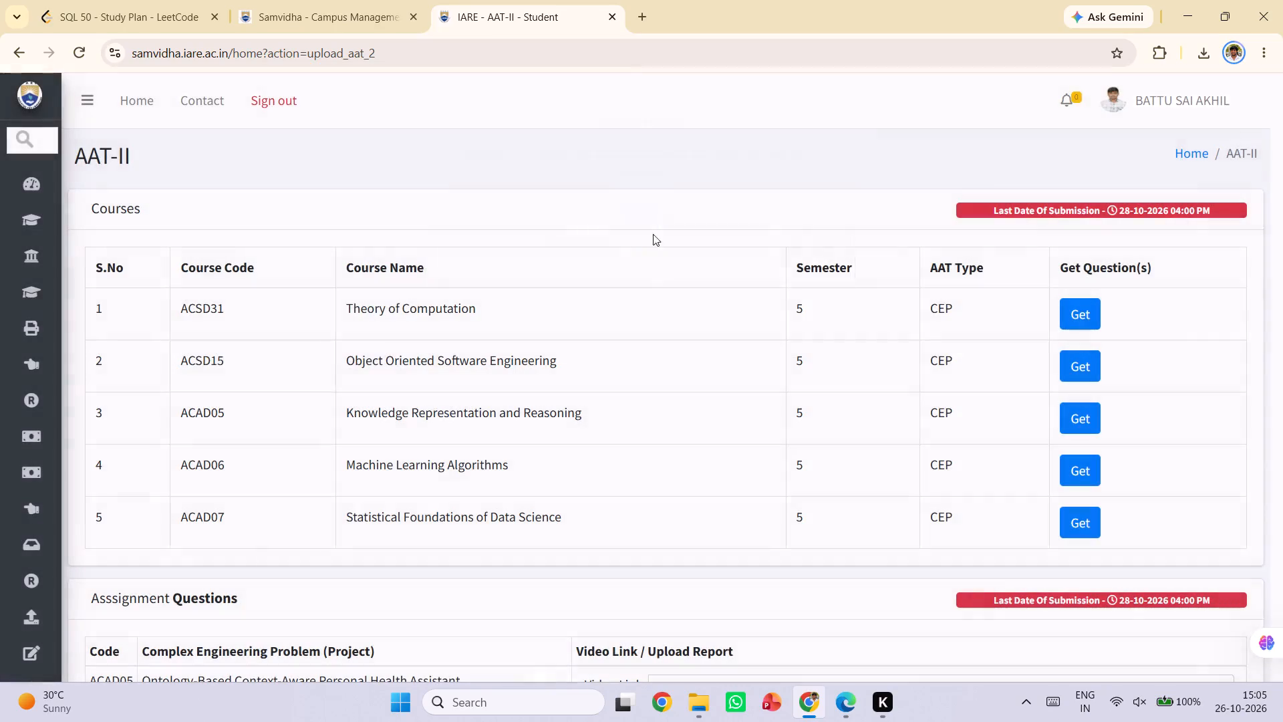
# Open Google Drive in a new browser tab.
pyautogui.click(645, 20)
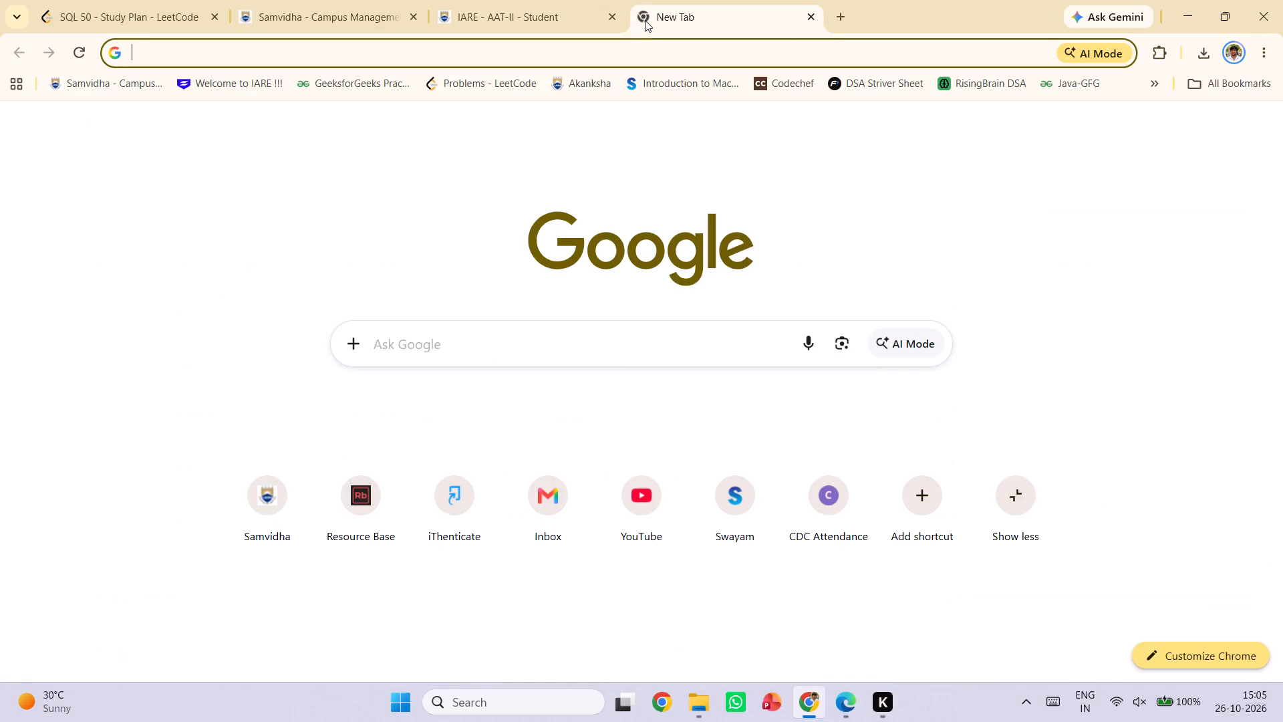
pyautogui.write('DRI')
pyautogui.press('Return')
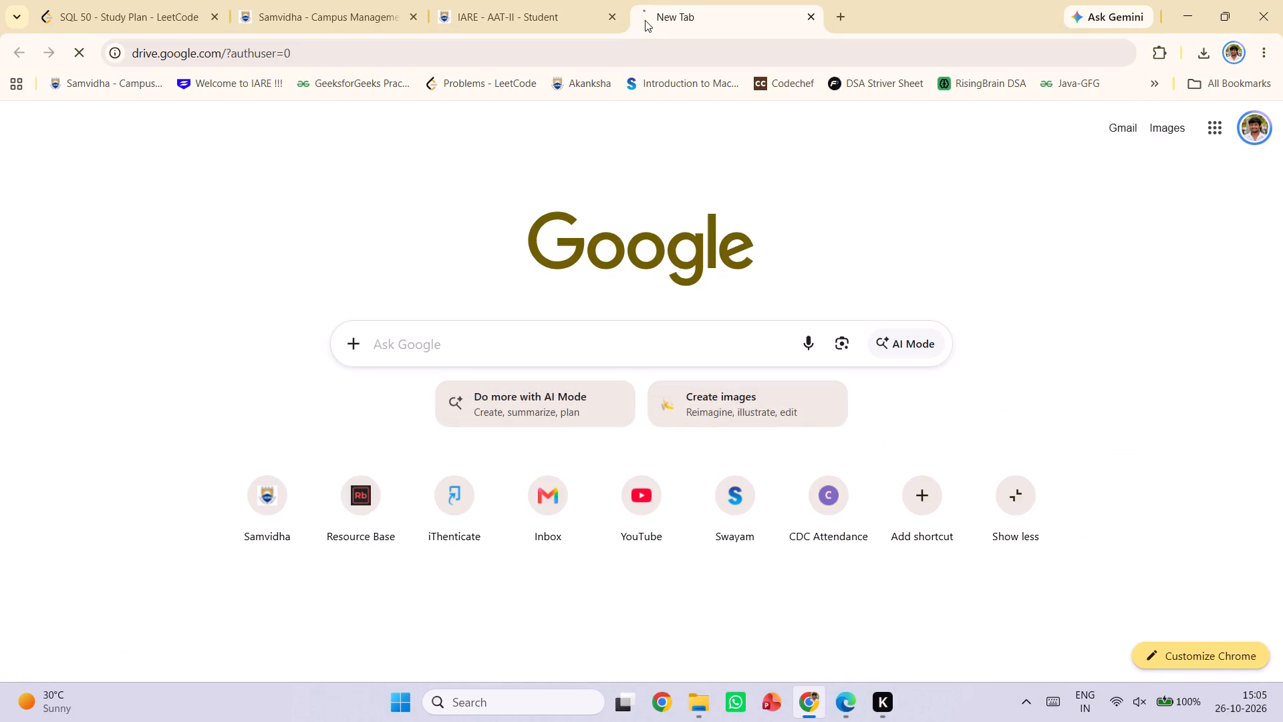
# Check which devices are connected to the mobile hotspot in Windows Settings, and return to Google Drive.
pyautogui.click(1158, 721)
pyautogui.scroll(-5, 1107, 428)
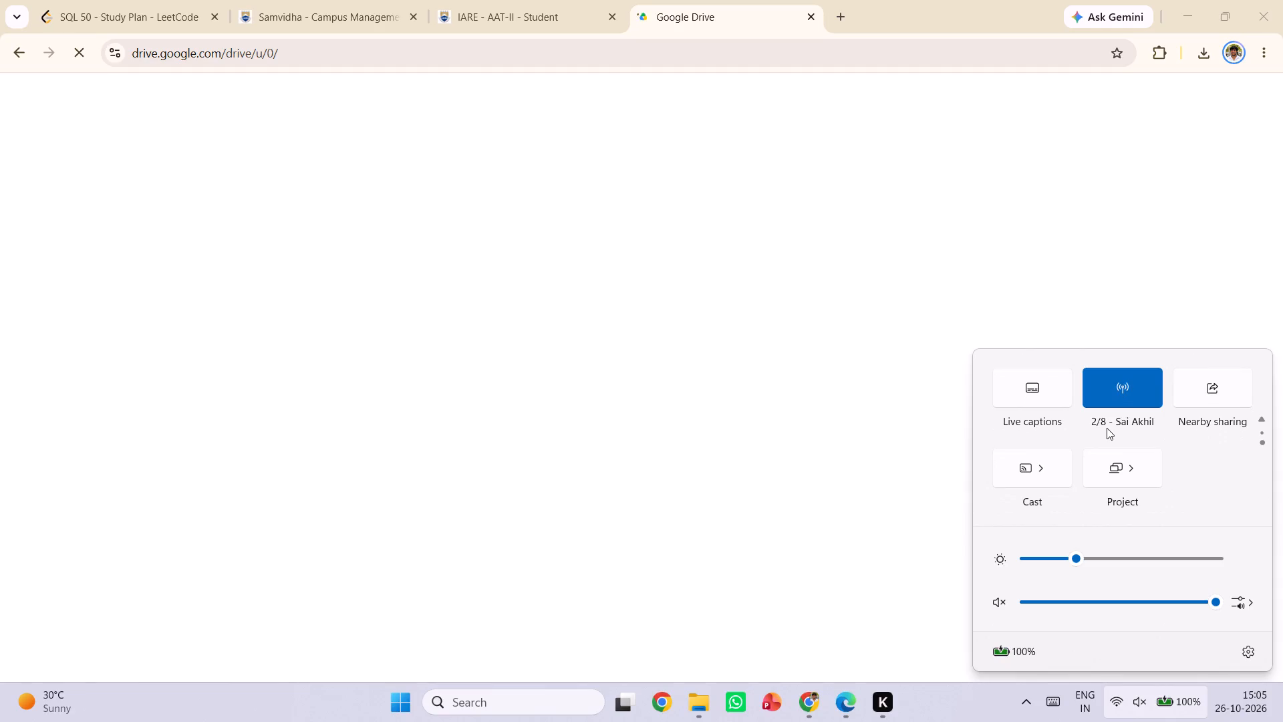
pyautogui.rightClick(1131, 383)
pyautogui.click(1172, 394)
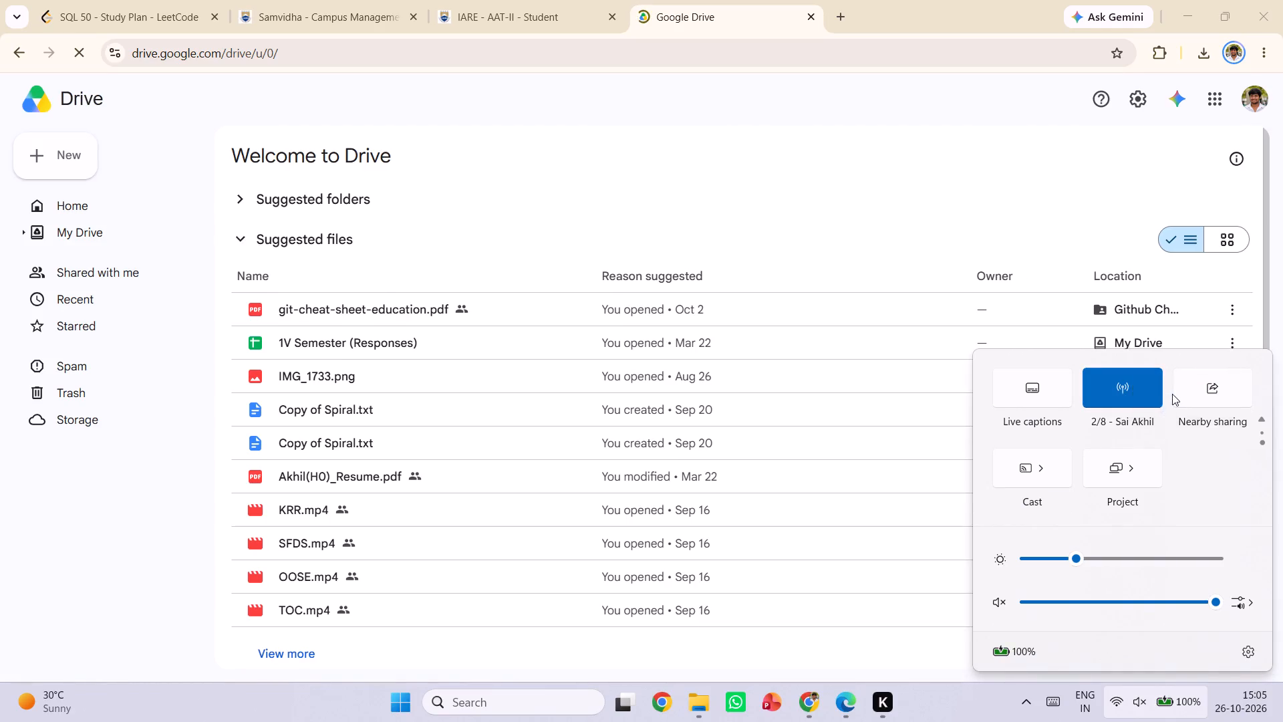
pyautogui.scroll(-3, 871, 281)
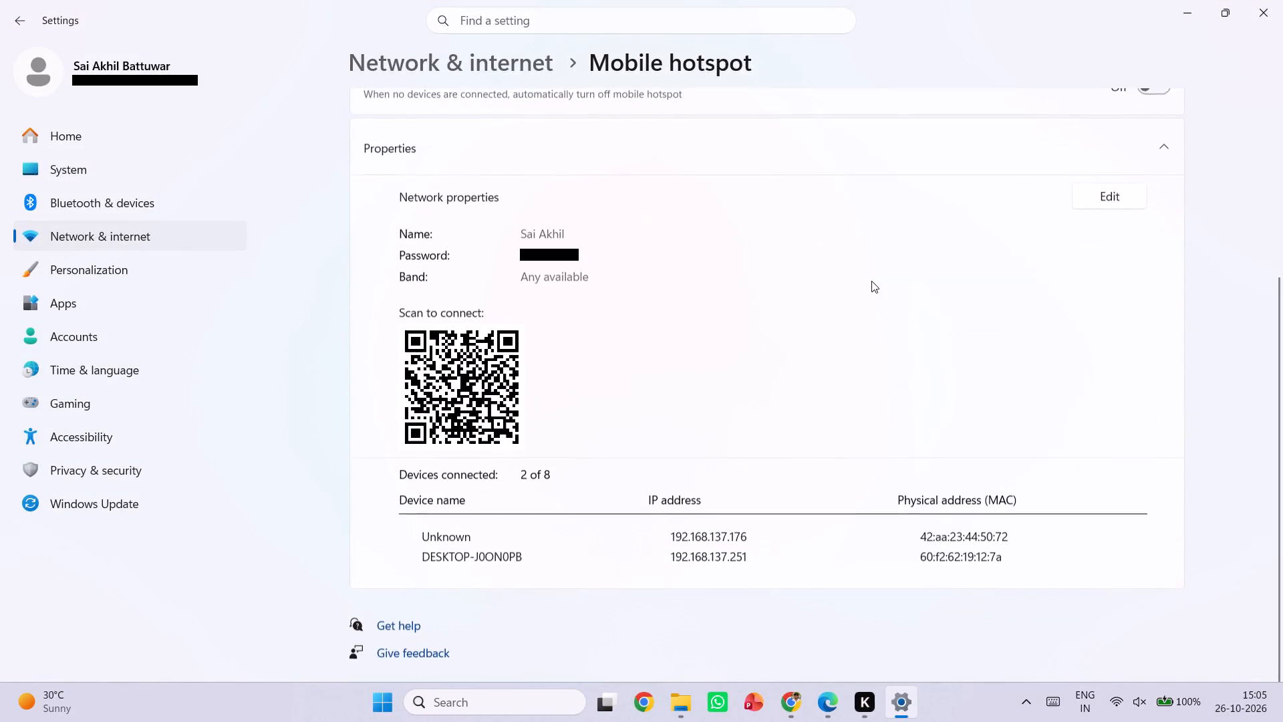
pyautogui.click(746, 536)
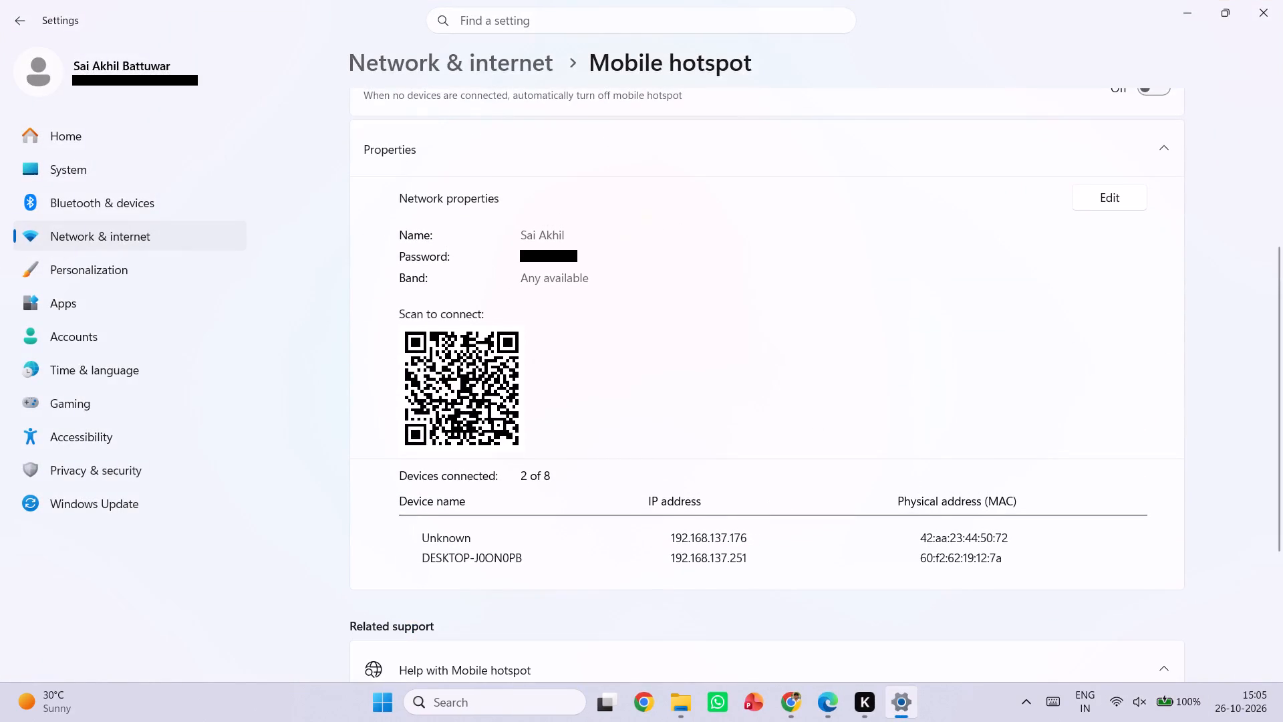
pyautogui.hotkey('alt', 'Tab')
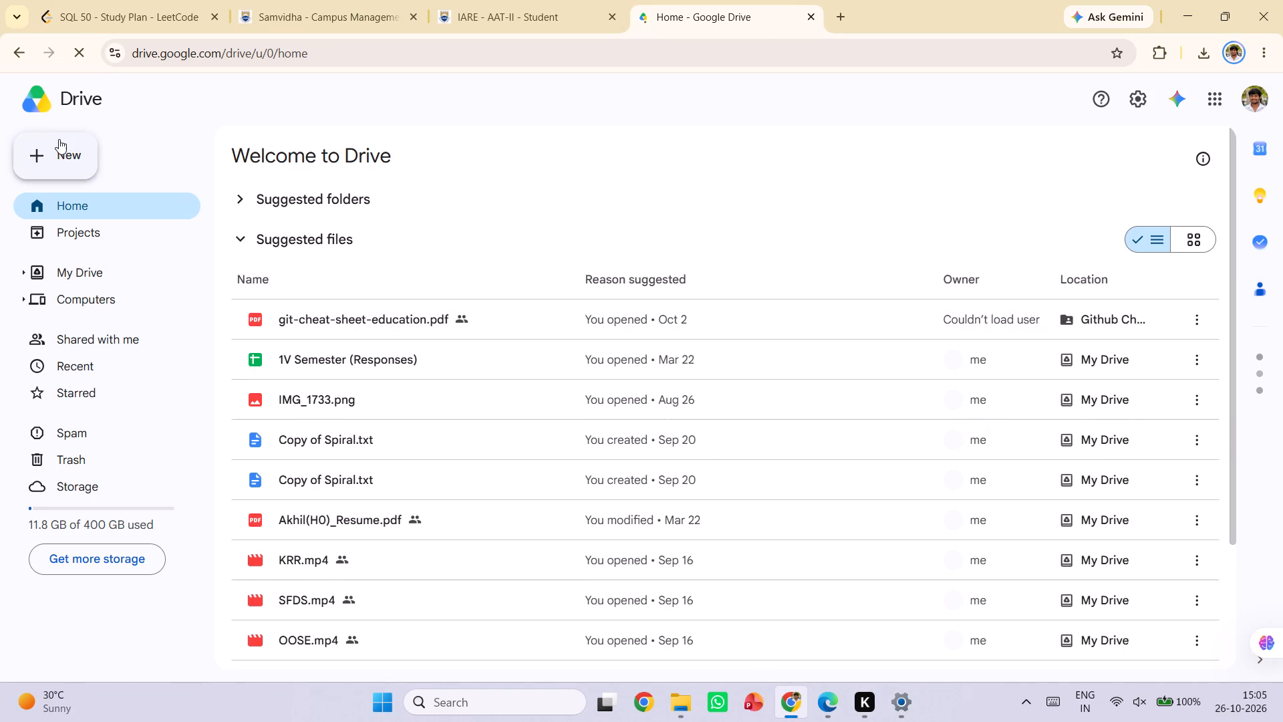
# Upload the "KRR CEP" video from the Zoom folder in Documents to Google Drive.
pyautogui.click(58, 138)
pyautogui.click(106, 184)
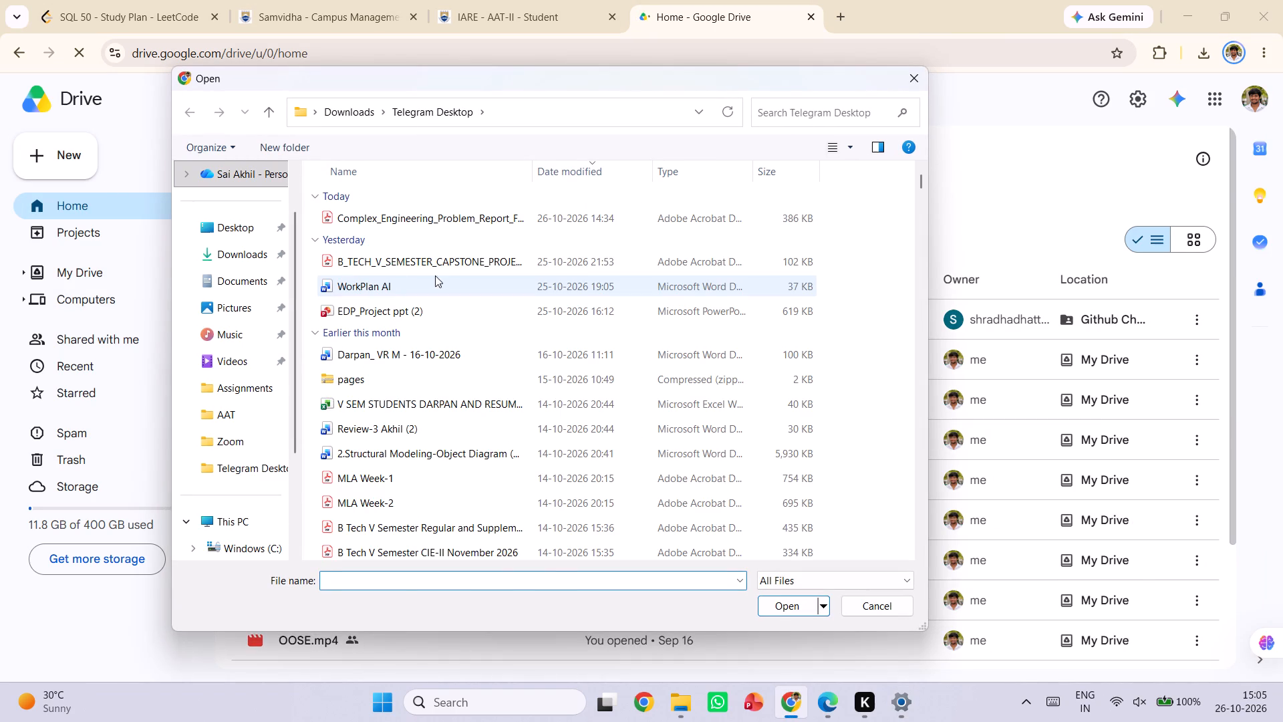
pyautogui.click(239, 289)
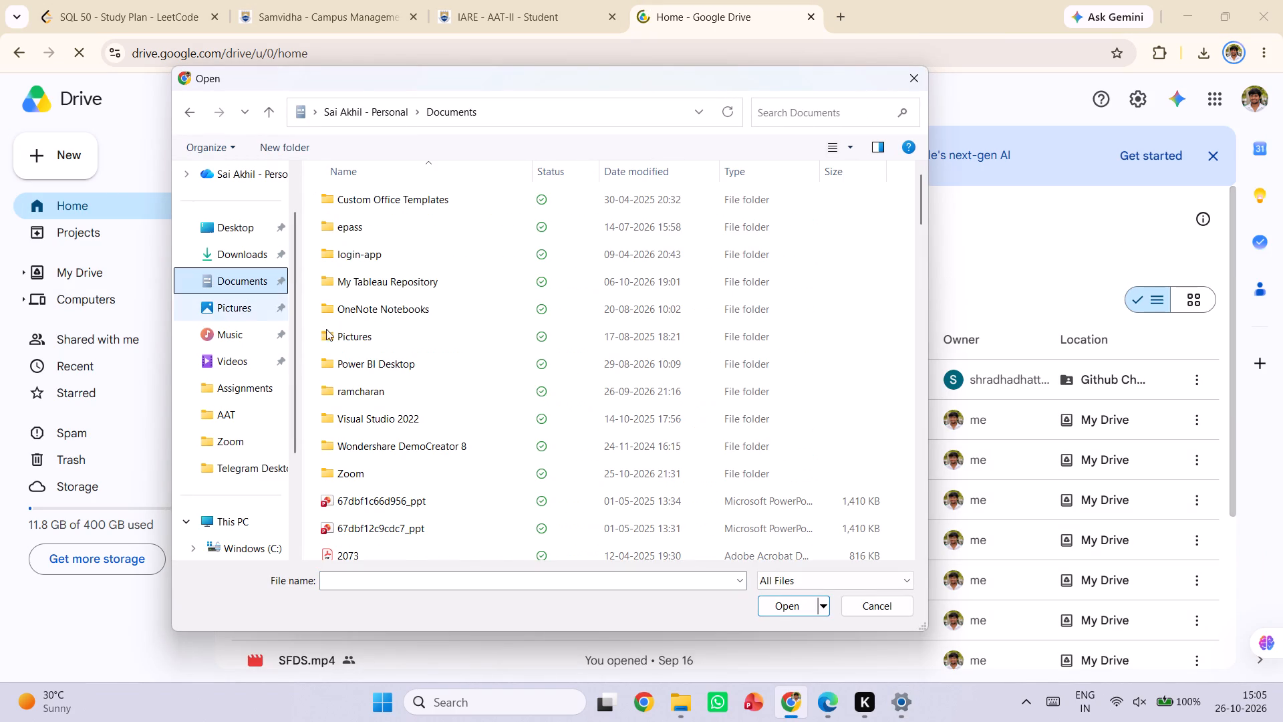
pyautogui.doubleClick(353, 479)
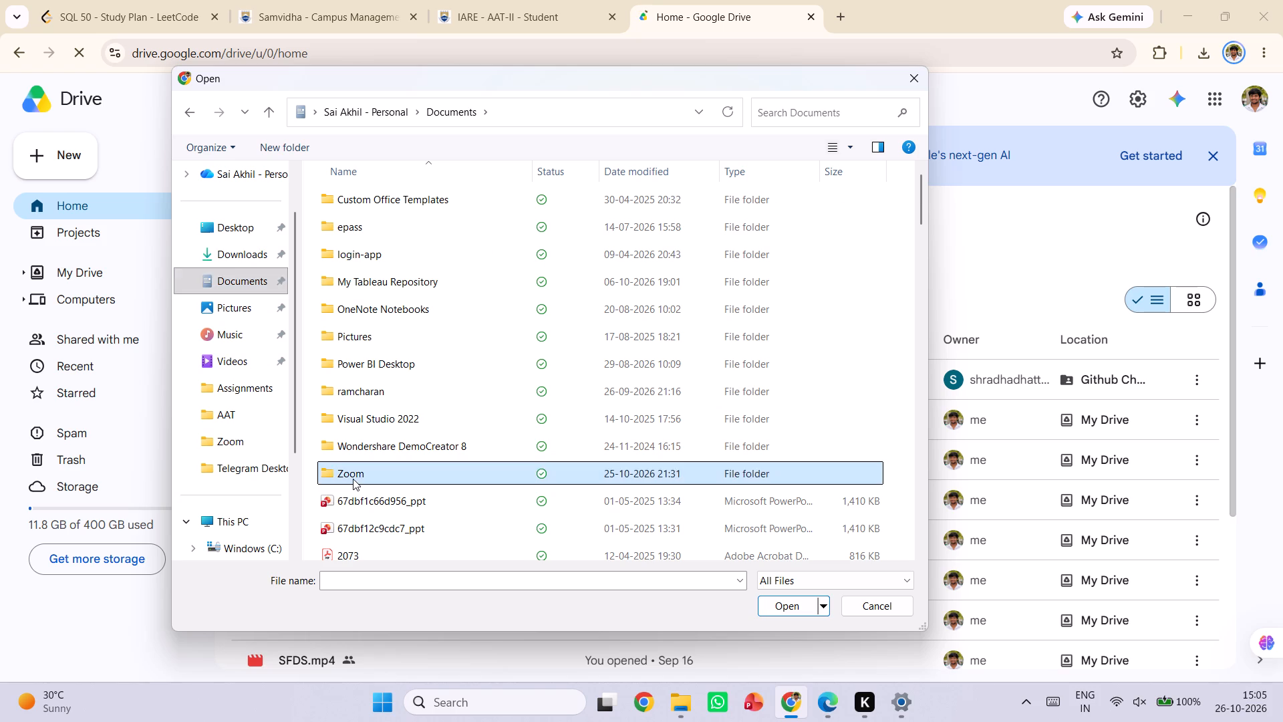
pyautogui.click(343, 221)
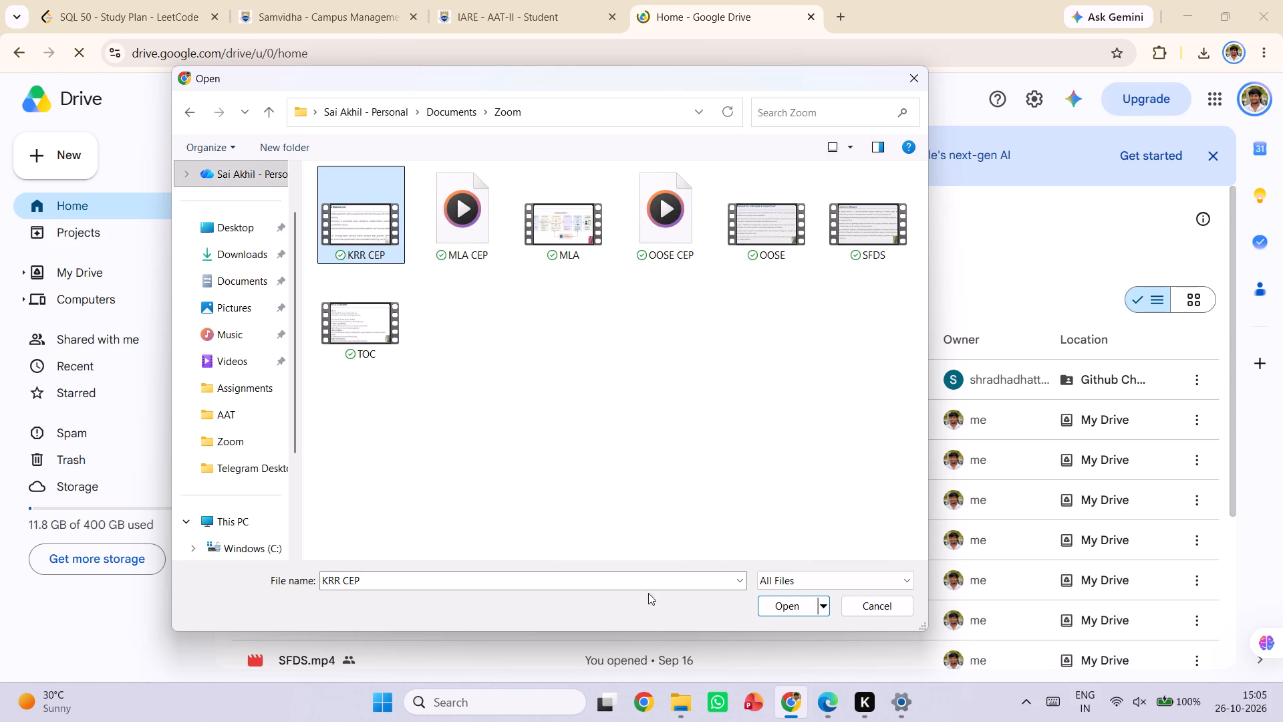
pyautogui.click(787, 610)
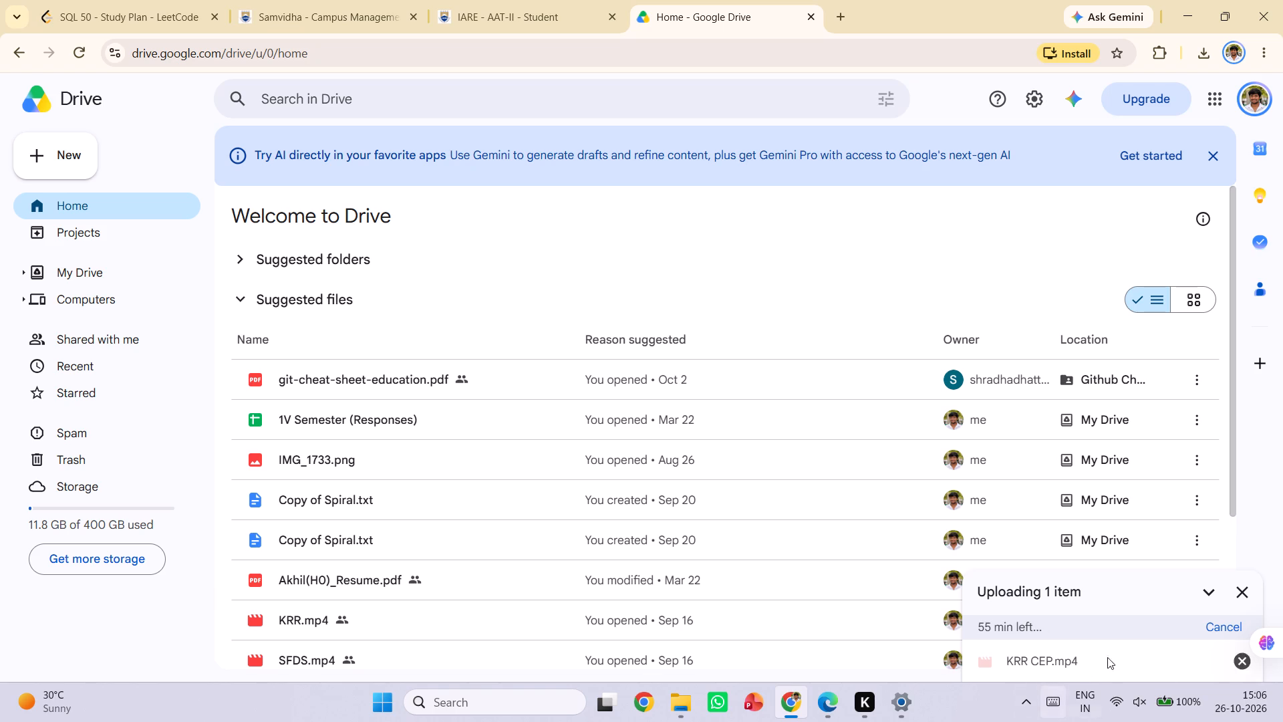
# Turn off the computer's mobile hotspot while the KRR CEP video is uploading.
pyautogui.click(1151, 715)
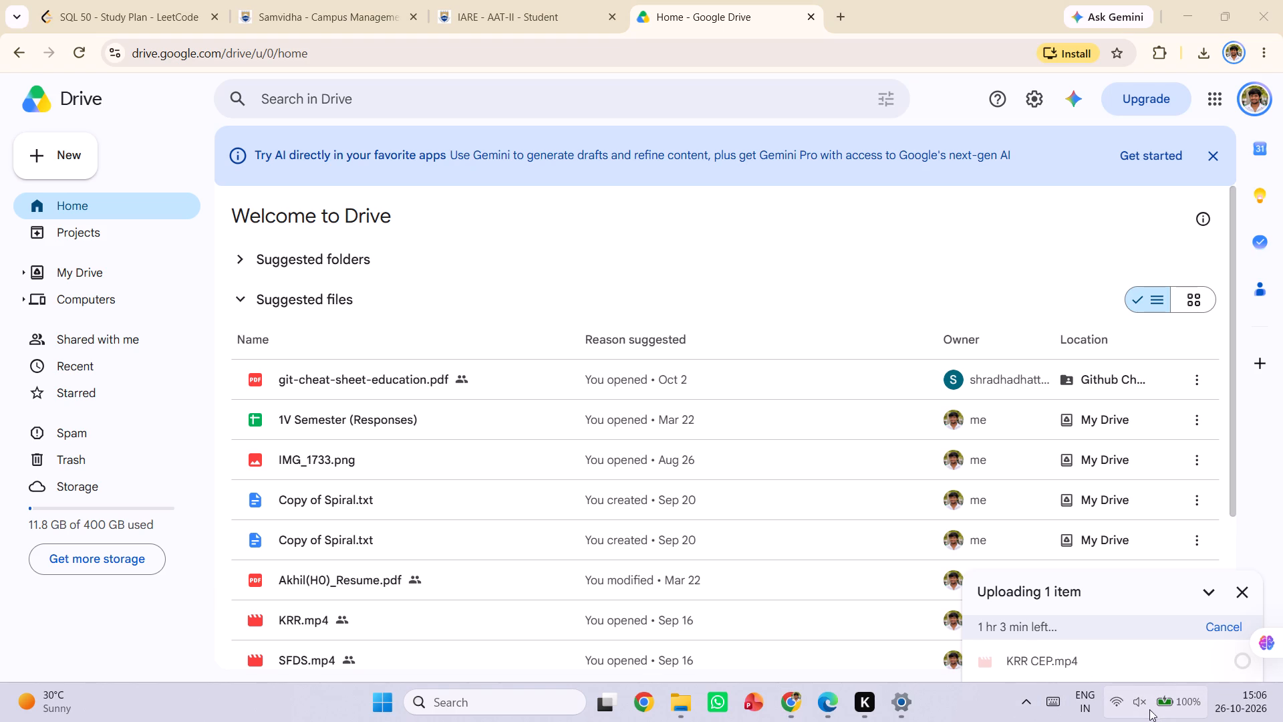
pyautogui.click(1143, 701)
pyautogui.scroll(-3, 1104, 475)
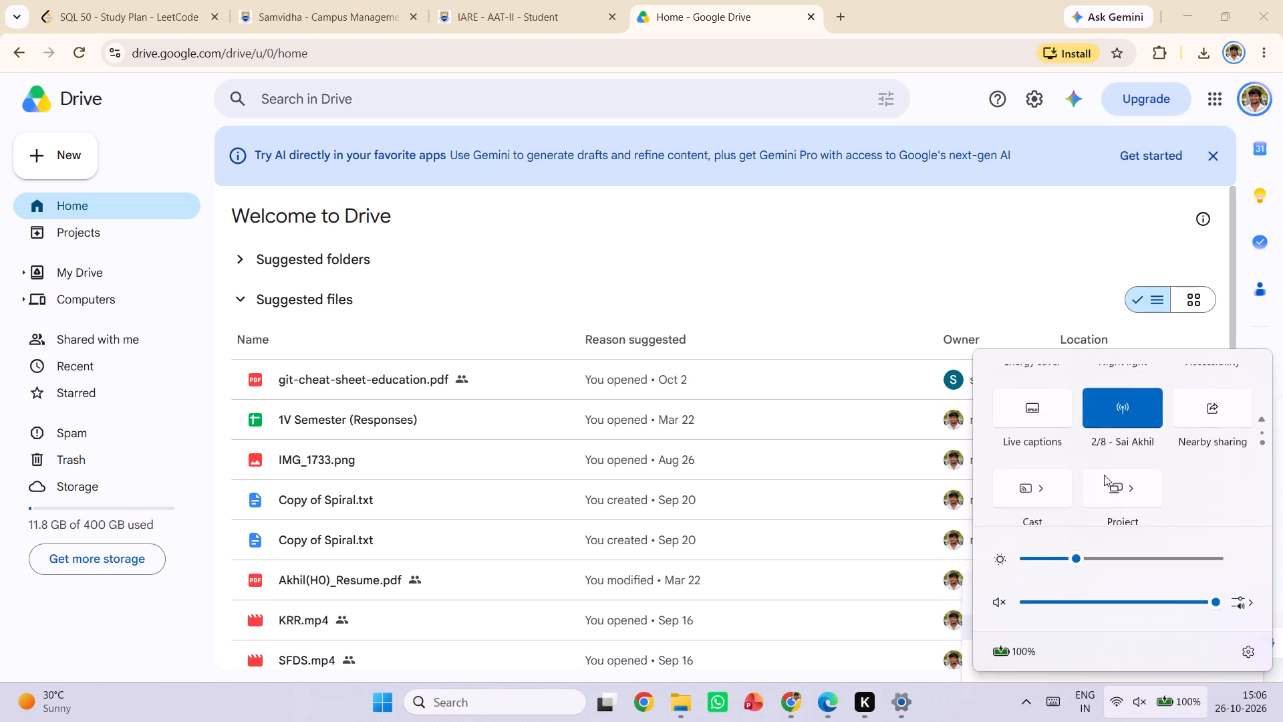
pyautogui.click(1096, 392)
pyautogui.click(1012, 237)
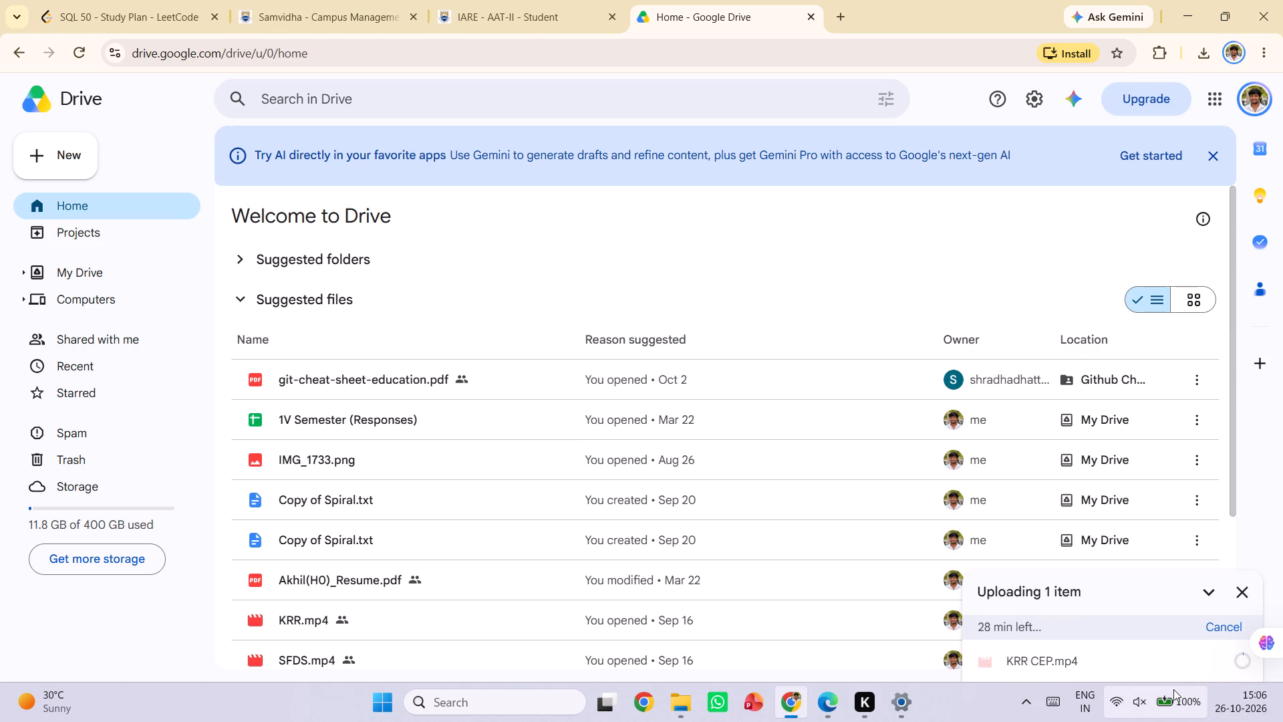
pyautogui.click(1151, 711)
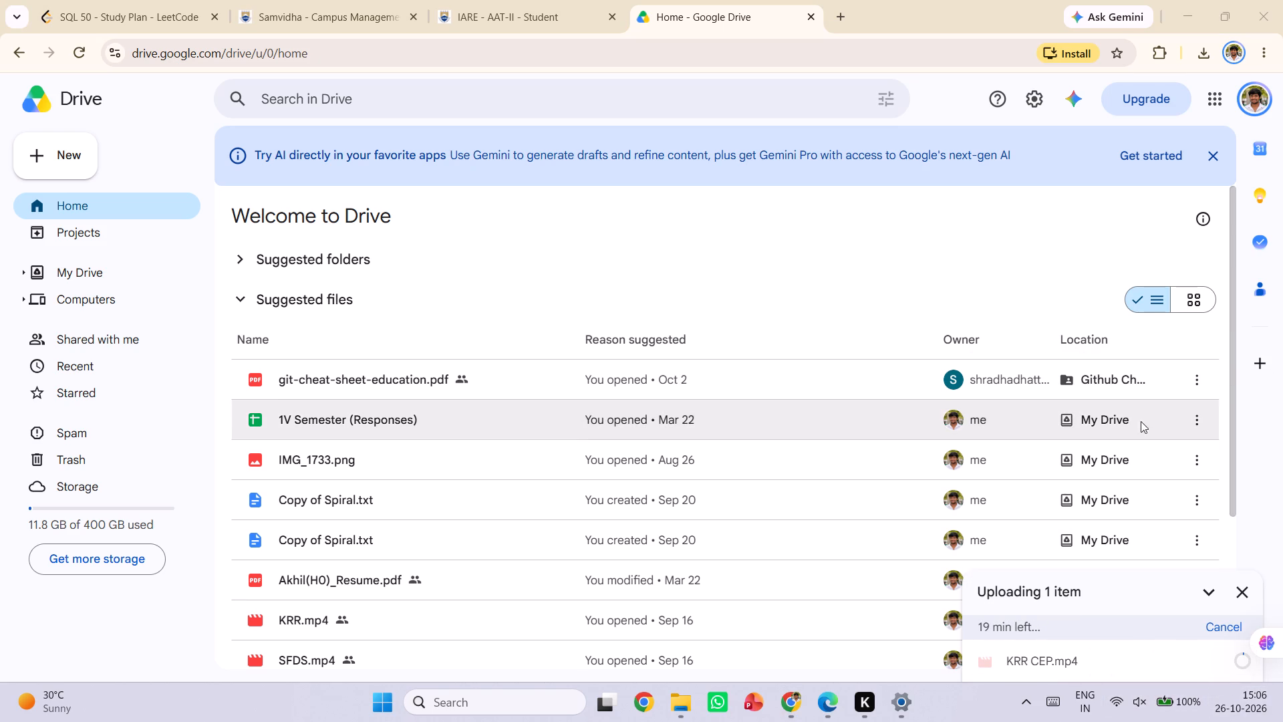
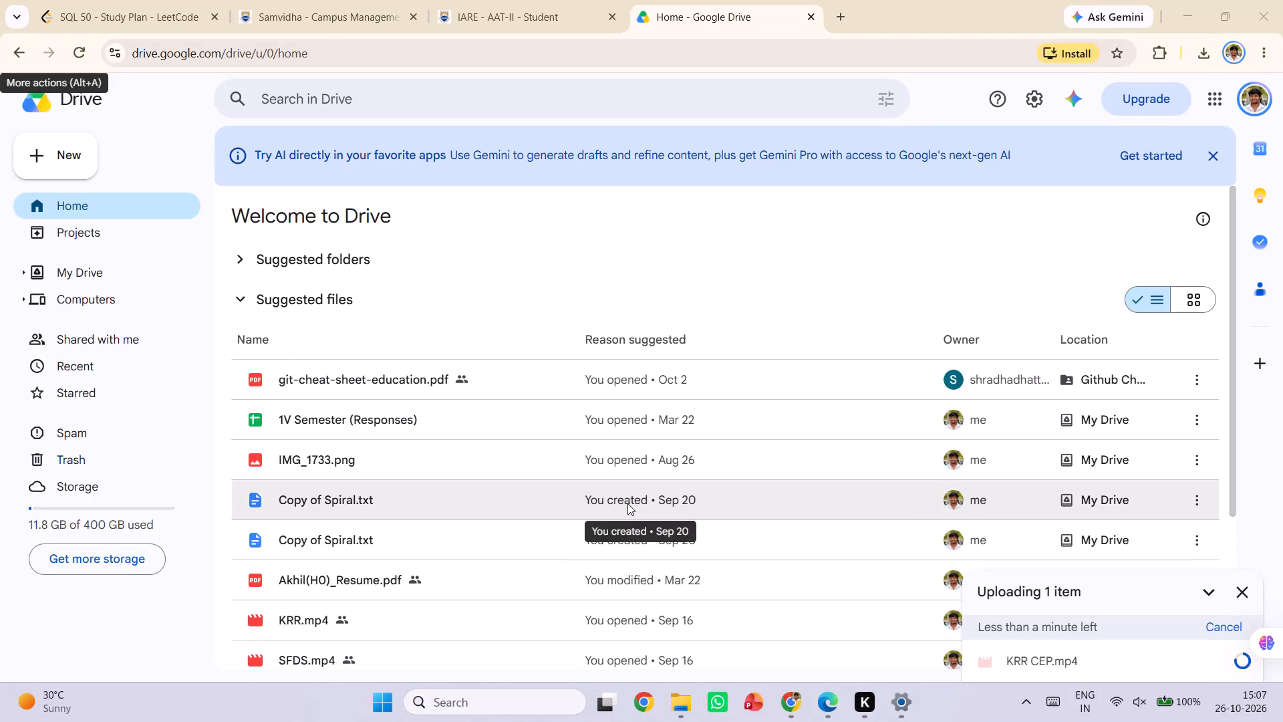
# Open Drive's storage overview to check the space used, and dismiss the KRR CEP.mp4 upload notice.
pyautogui.hscroll(1, 134, 550)
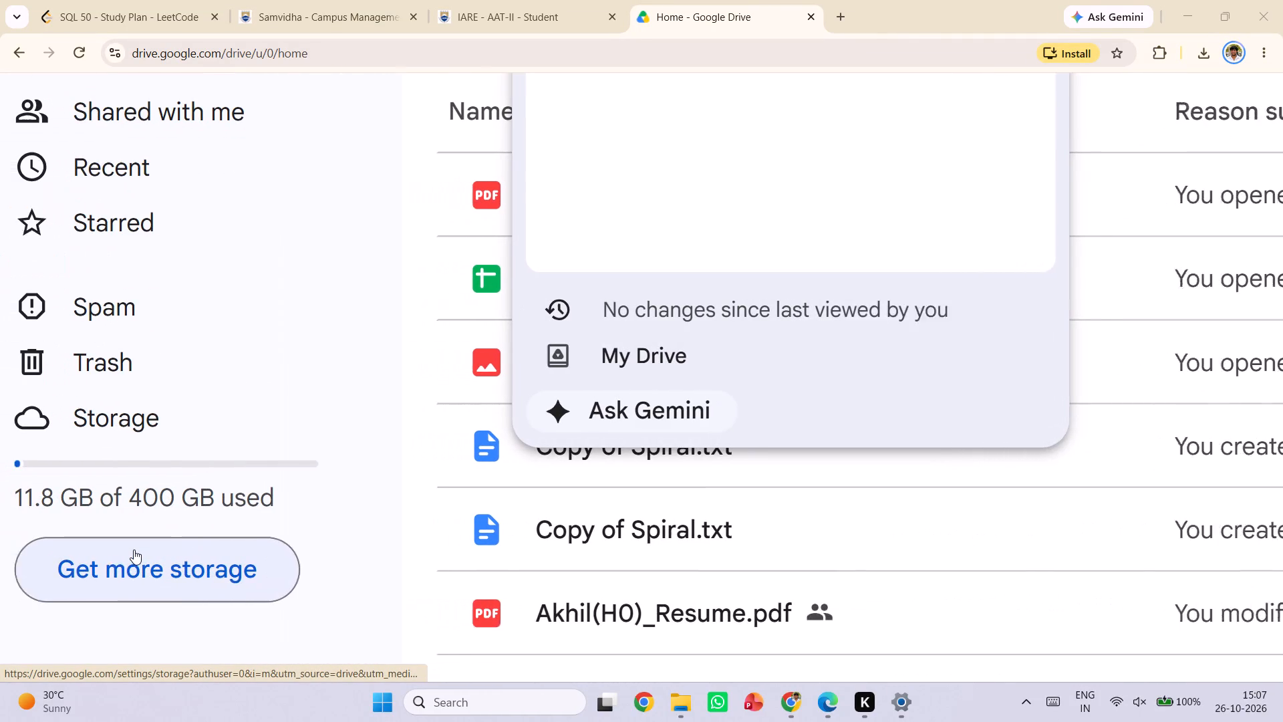
pyautogui.hscroll(1, 134, 550)
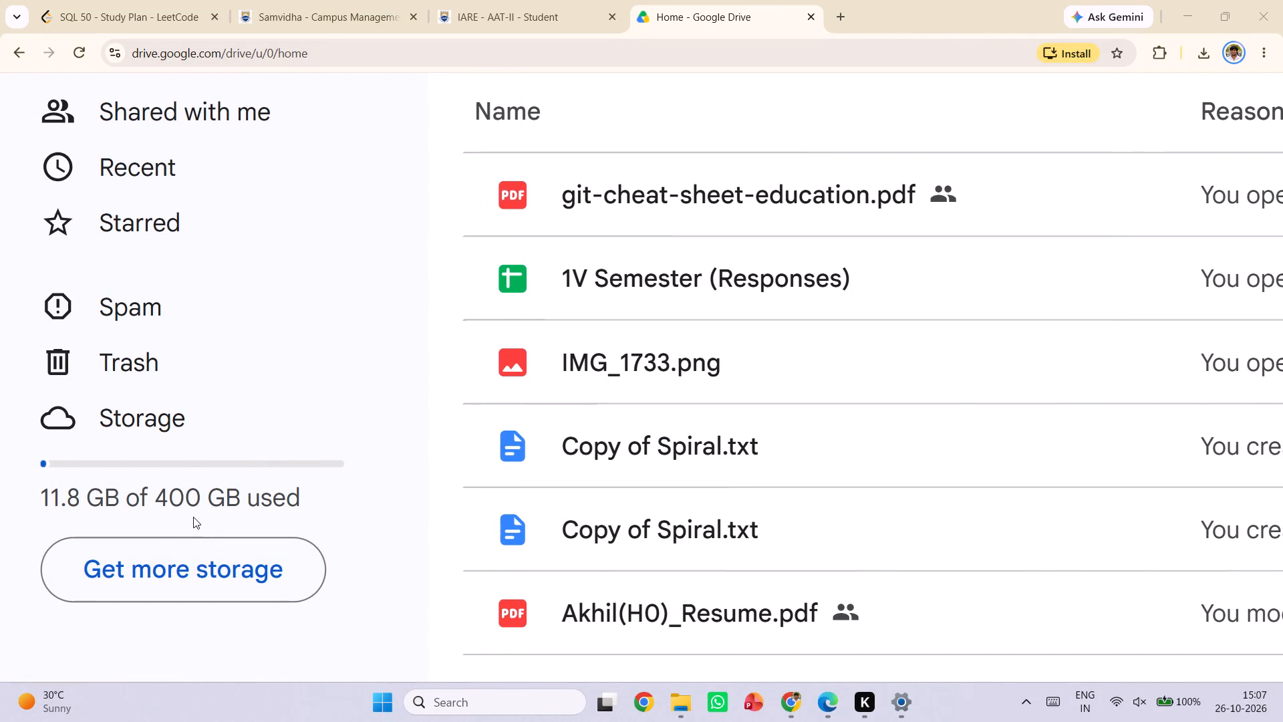
pyautogui.moveTo(156, 486); pyautogui.dragTo(202, 501)
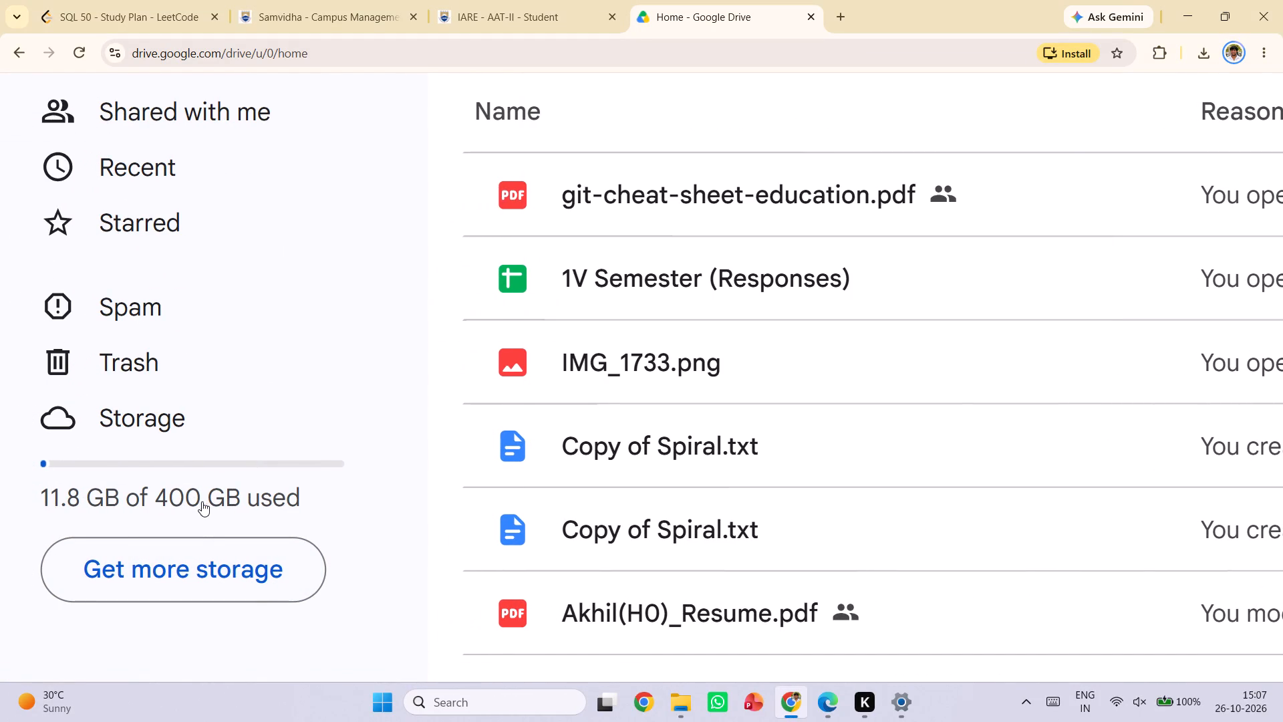
pyautogui.moveTo(202, 501); pyautogui.dragTo(206, 501)
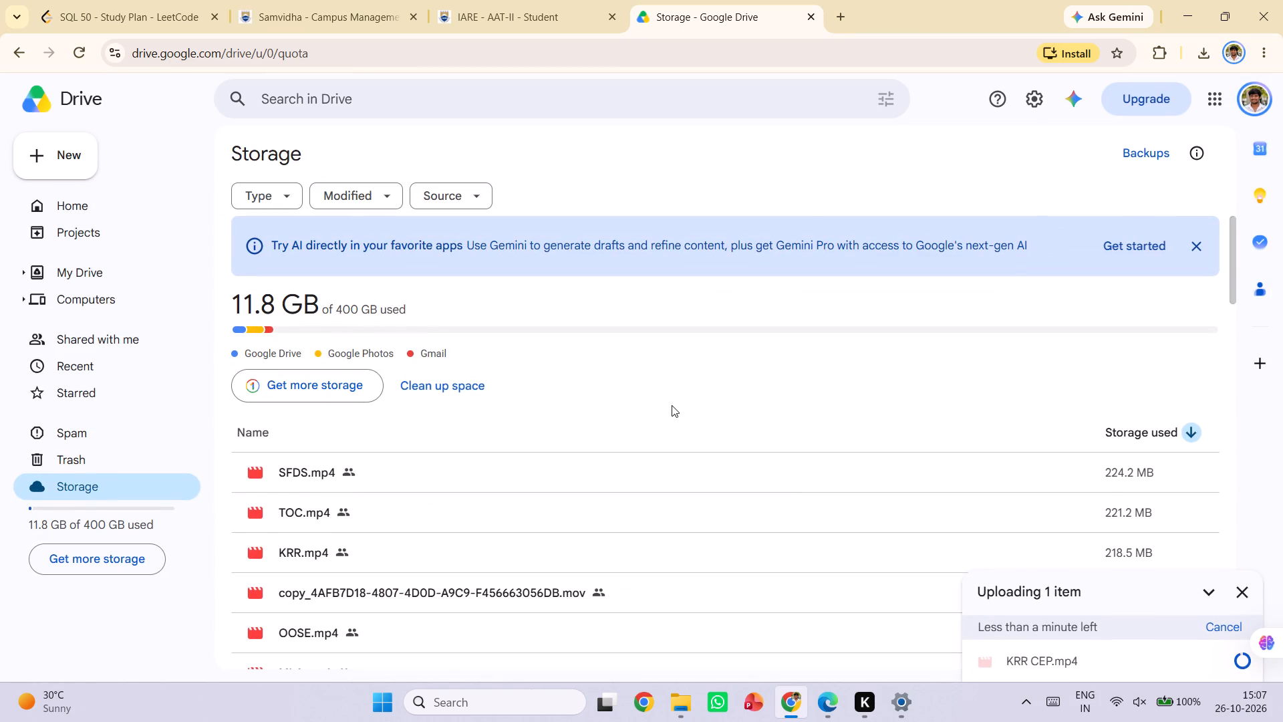
pyautogui.scroll(-1, 672, 405)
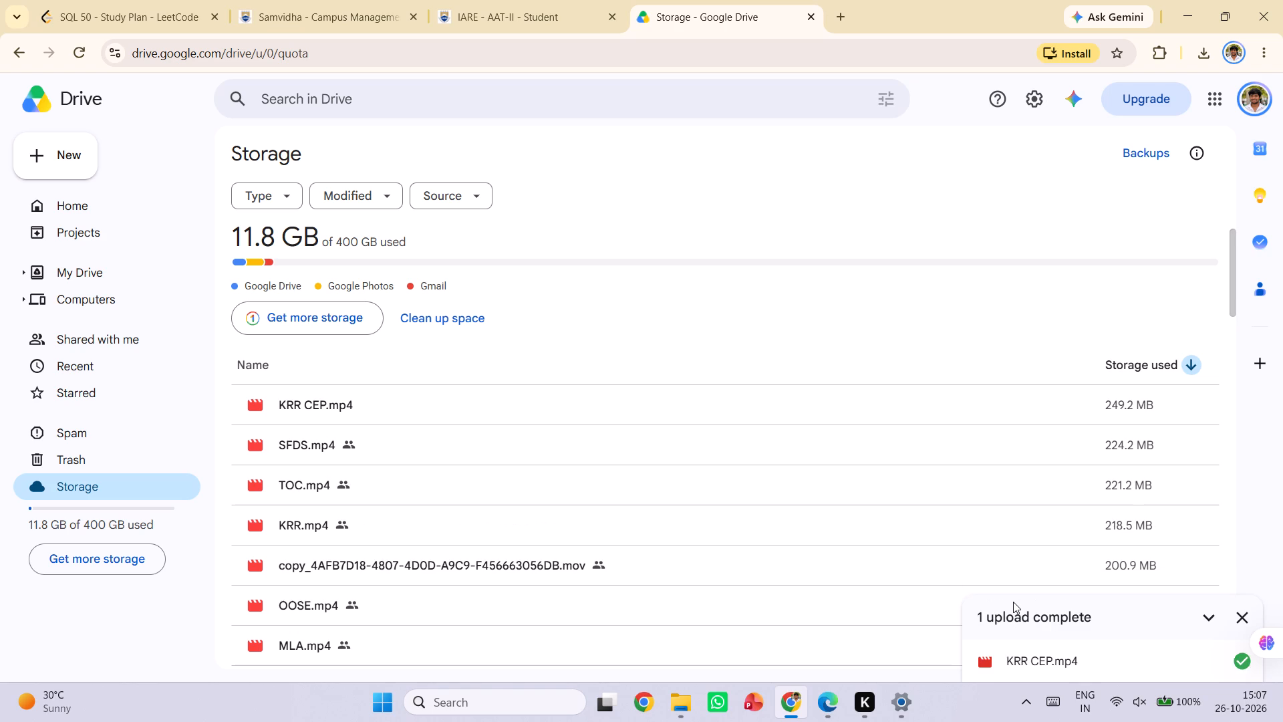
pyautogui.click(1239, 611)
pyautogui.scroll(5, 561, 531)
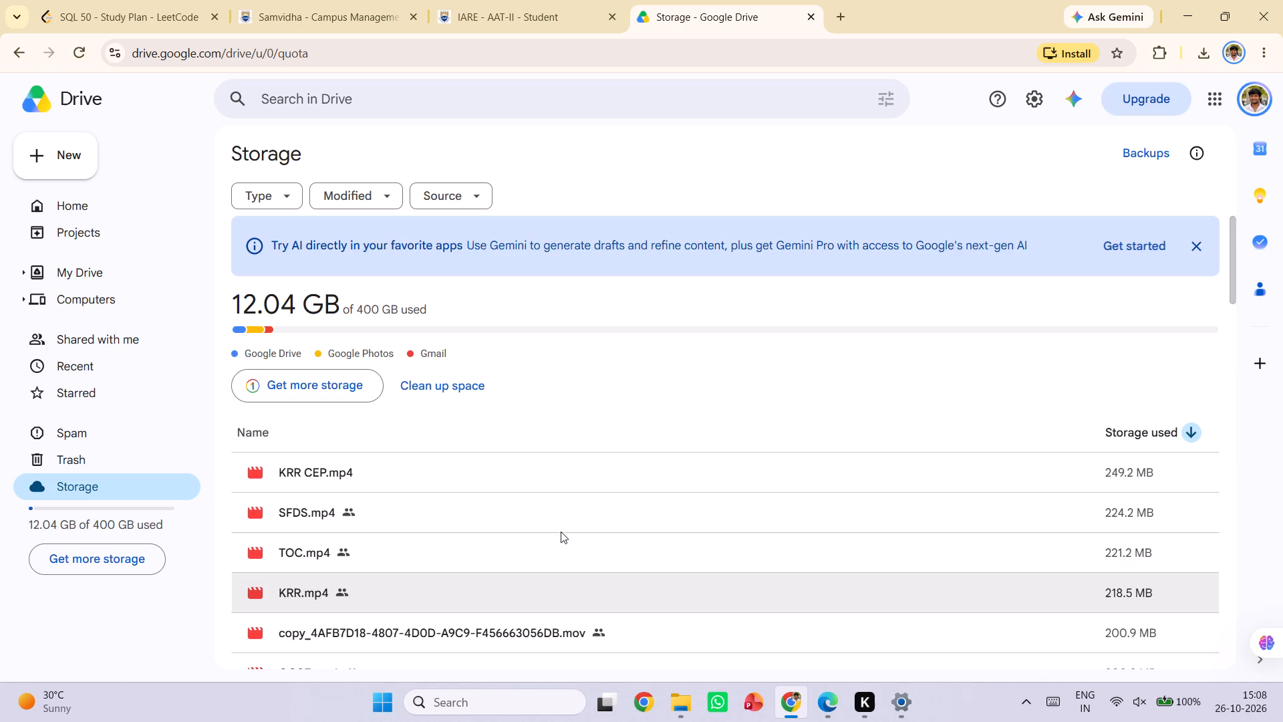
pyautogui.moveTo(94, 524); pyautogui.dragTo(169, 526)
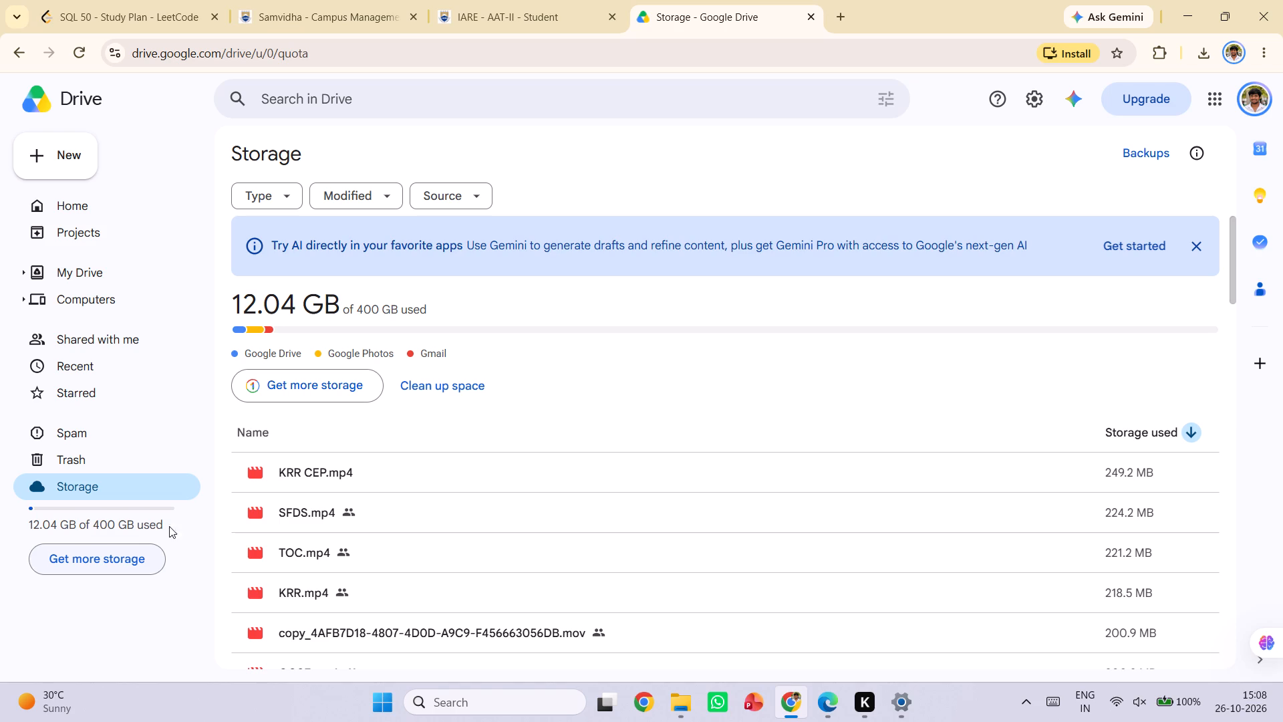
pyautogui.moveTo(169, 526); pyautogui.dragTo(176, 525)
pyautogui.scroll(4, 176, 525)
# Upload the OOSE CEP video from the Zoom folder in Documents to Drive.
pyautogui.click(35, 142)
pyautogui.click(100, 193)
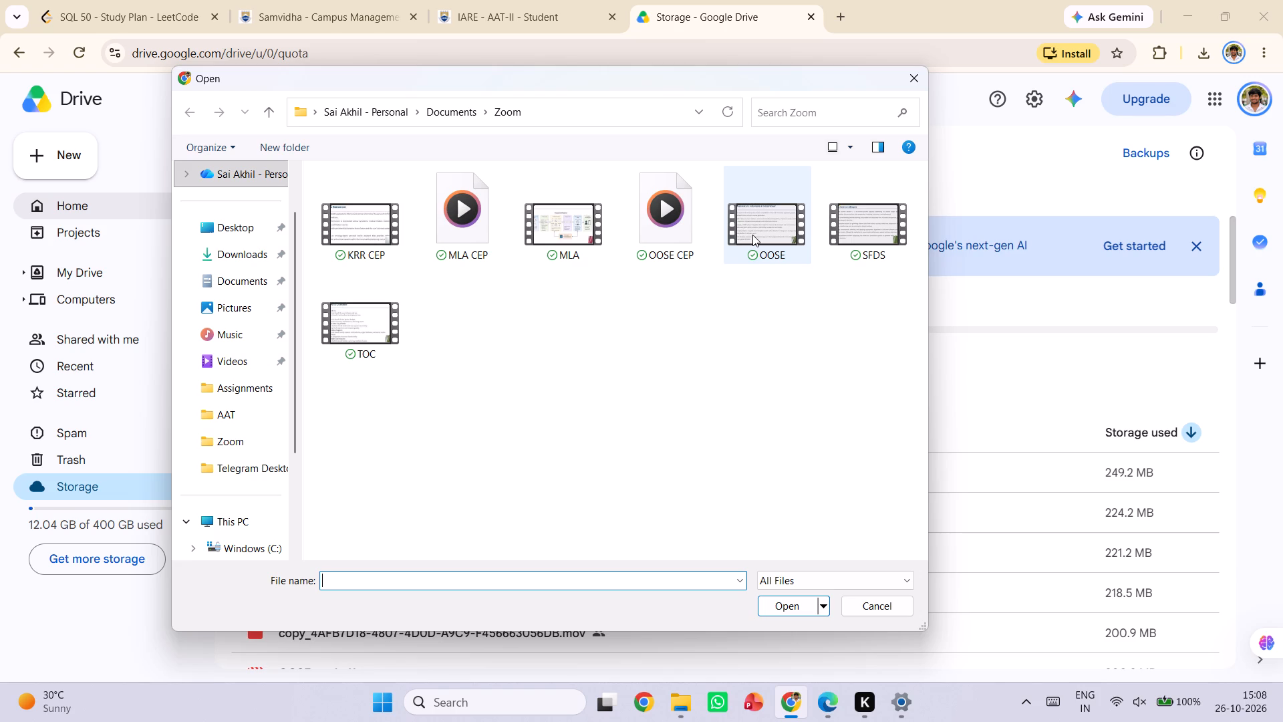
pyautogui.click(655, 230)
pyautogui.click(790, 609)
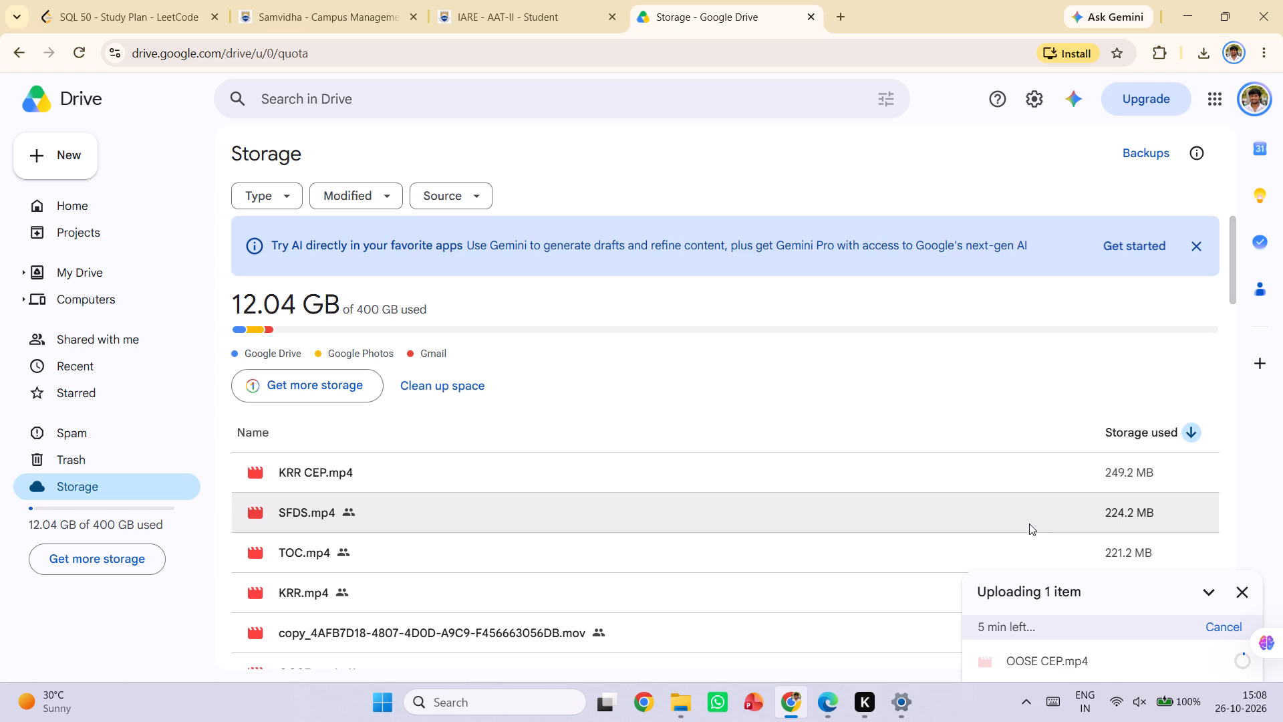
# Share KRR CEP.mp4 with general access set to Anyone with the link and copy its link.
pyautogui.scroll(-1, 1158, 473)
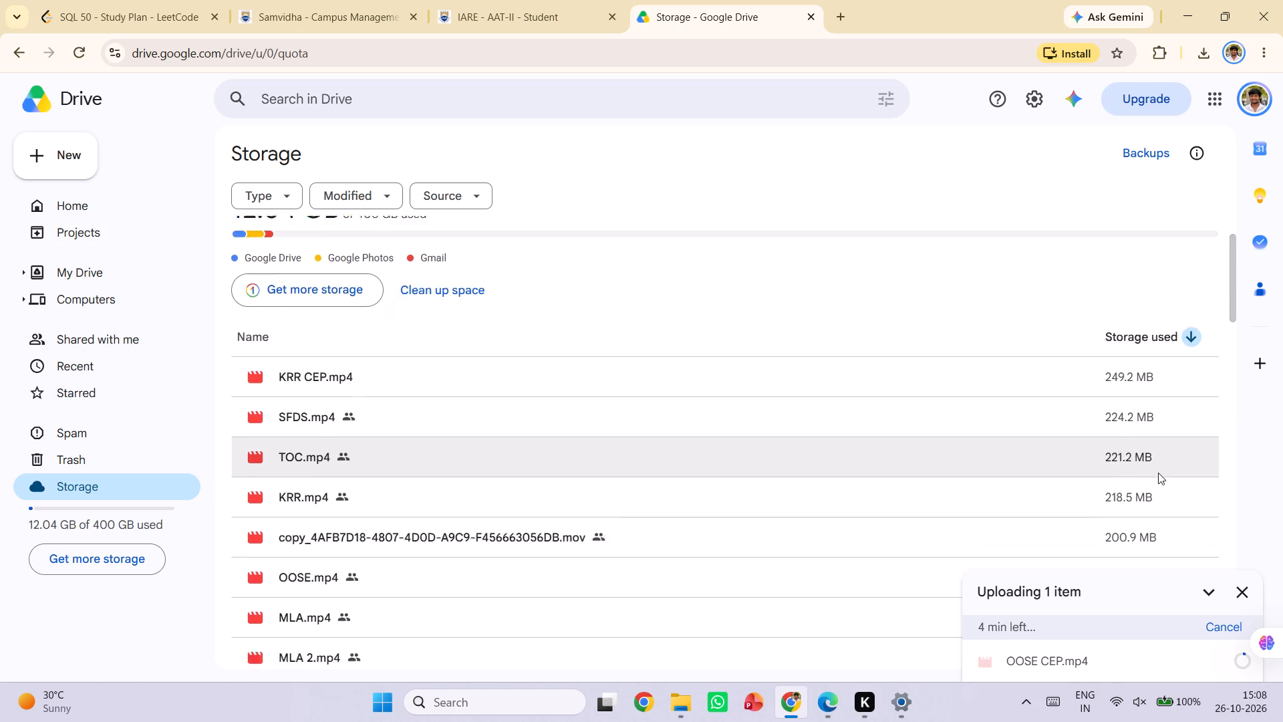
pyautogui.scroll(-1, 1158, 473)
pyautogui.rightClick(671, 335)
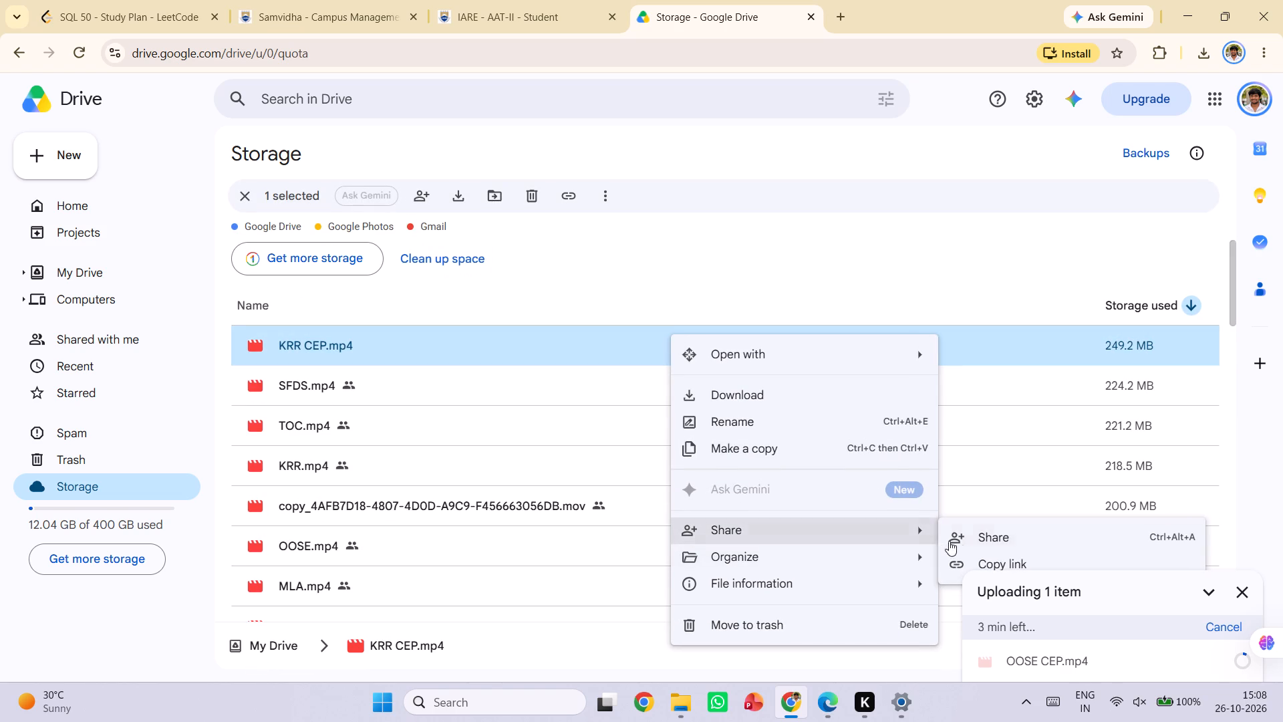
pyautogui.click(965, 541)
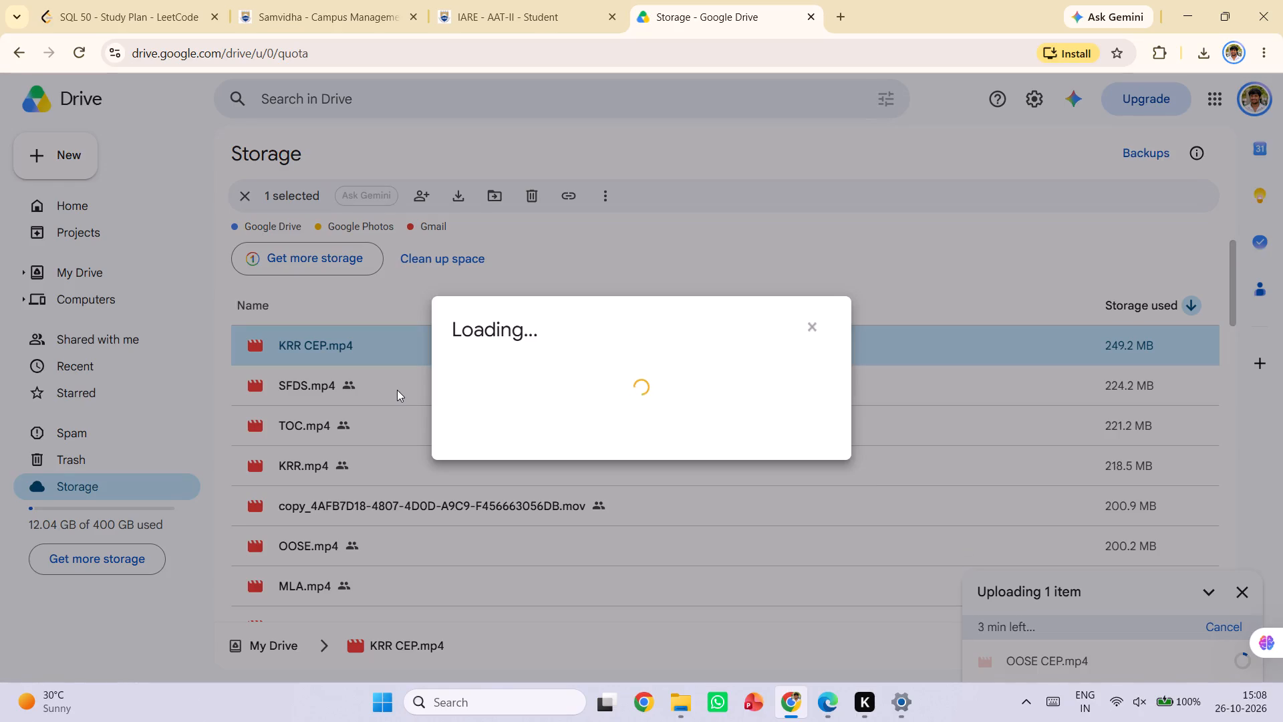
pyautogui.click(509, 447)
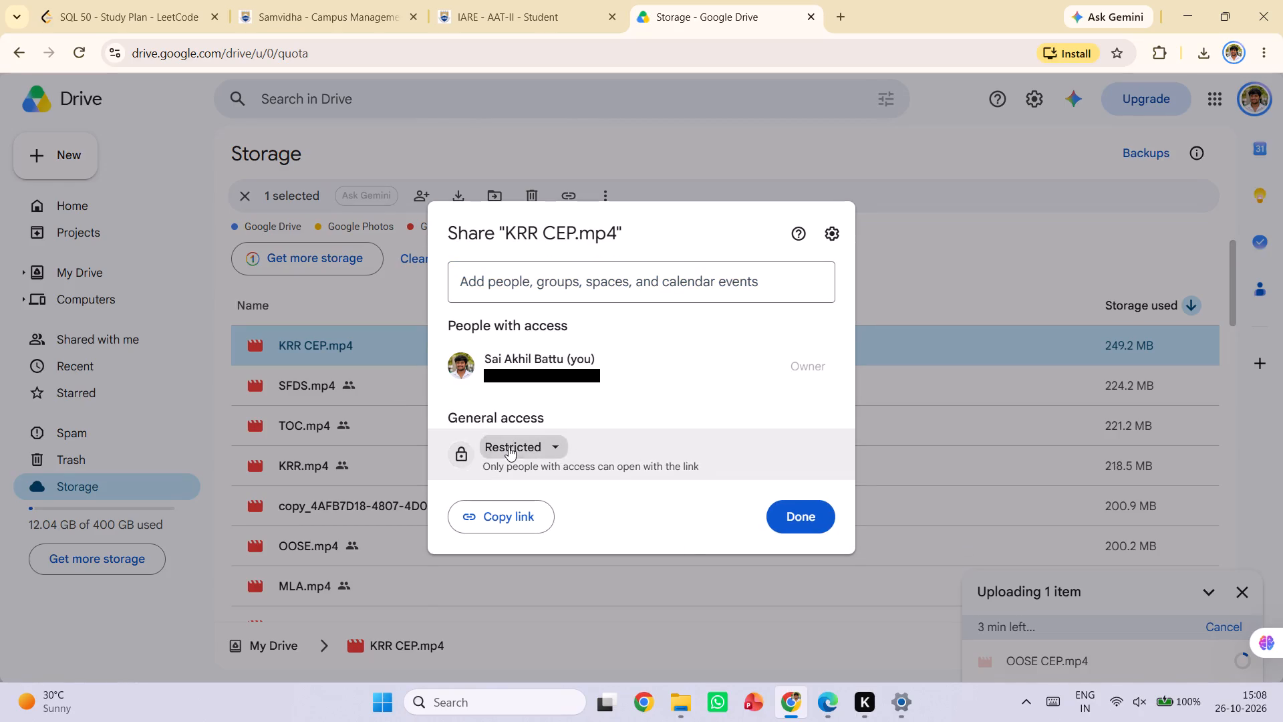
pyautogui.click(545, 523)
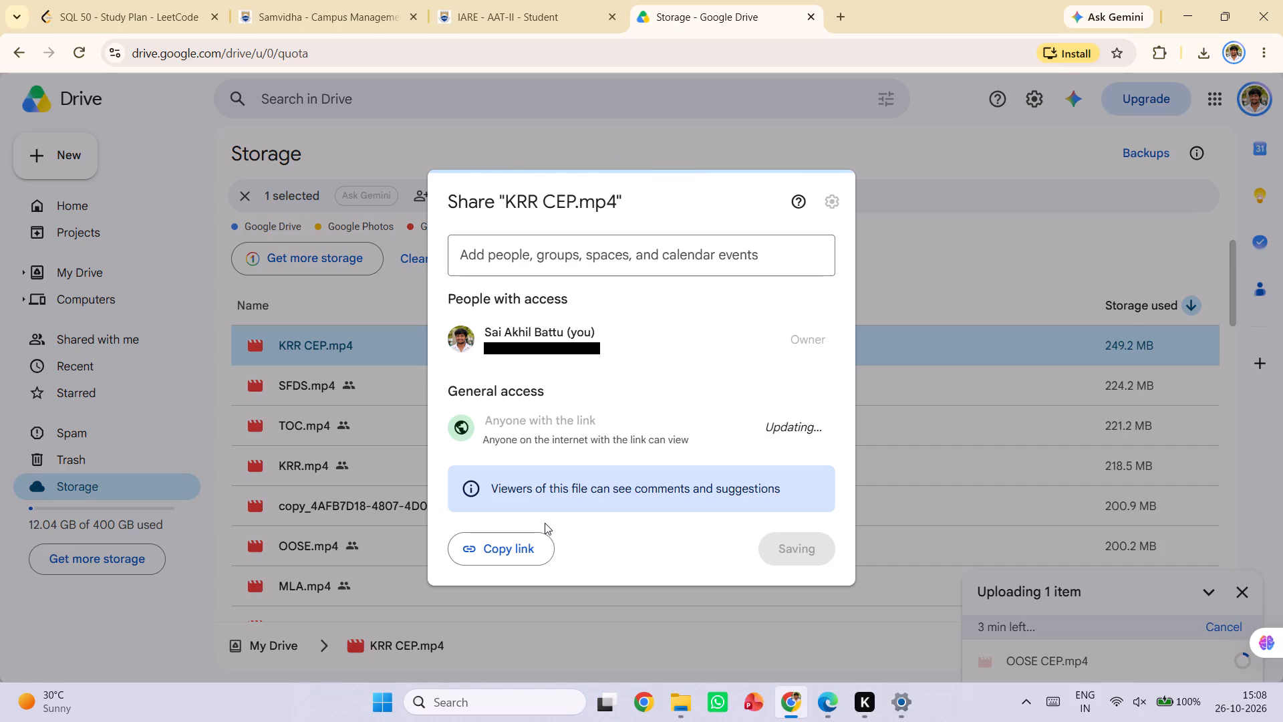
pyautogui.click(514, 537)
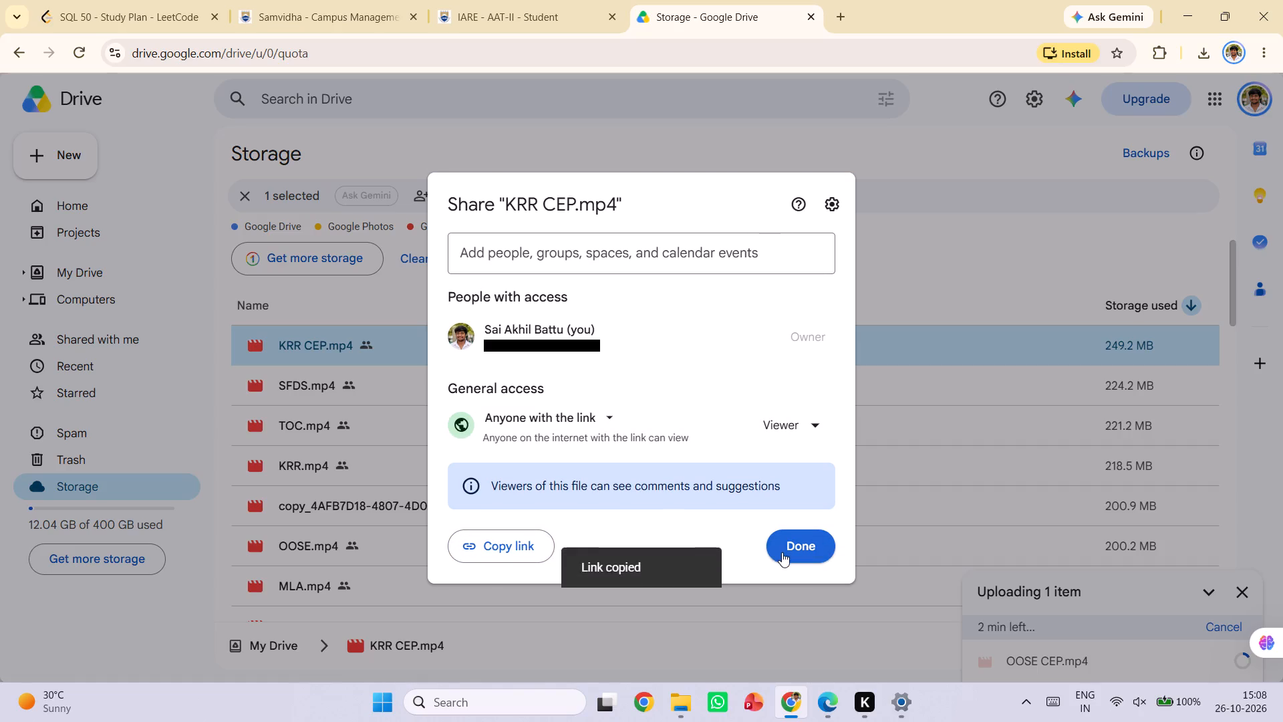
pyautogui.click(782, 552)
pyautogui.click(482, 0)
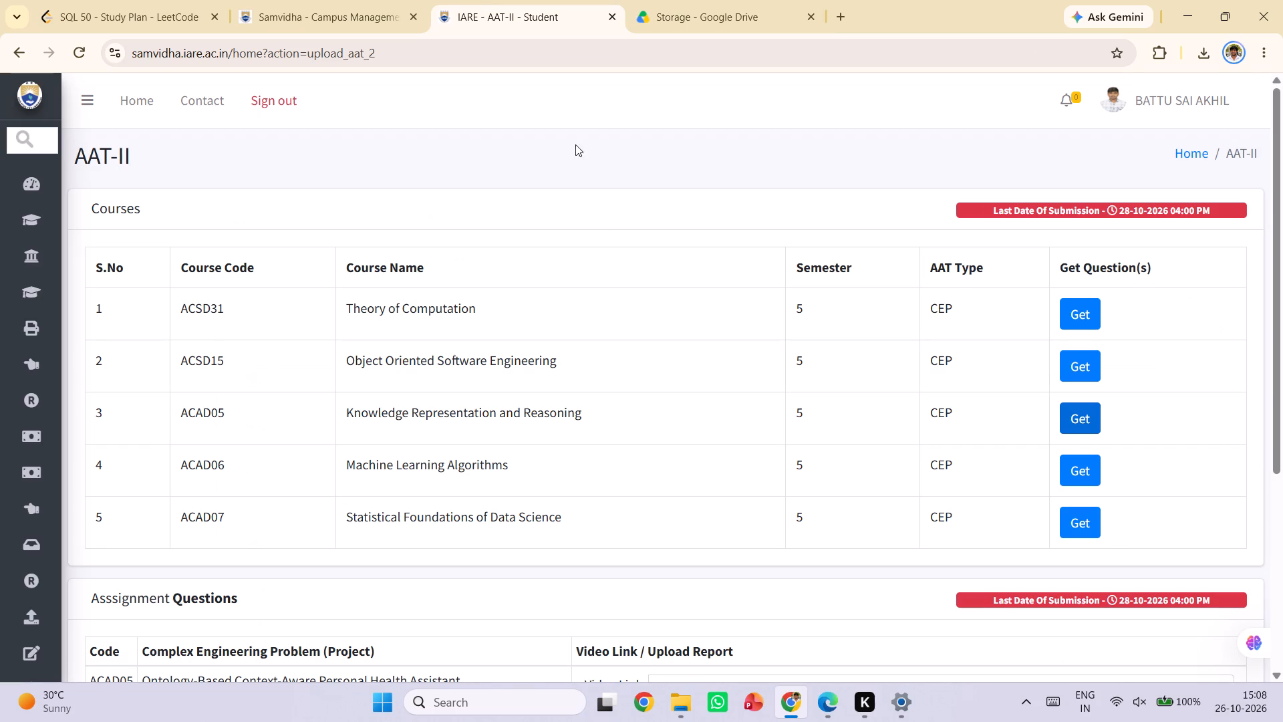
pyautogui.scroll(-4, 930, 339)
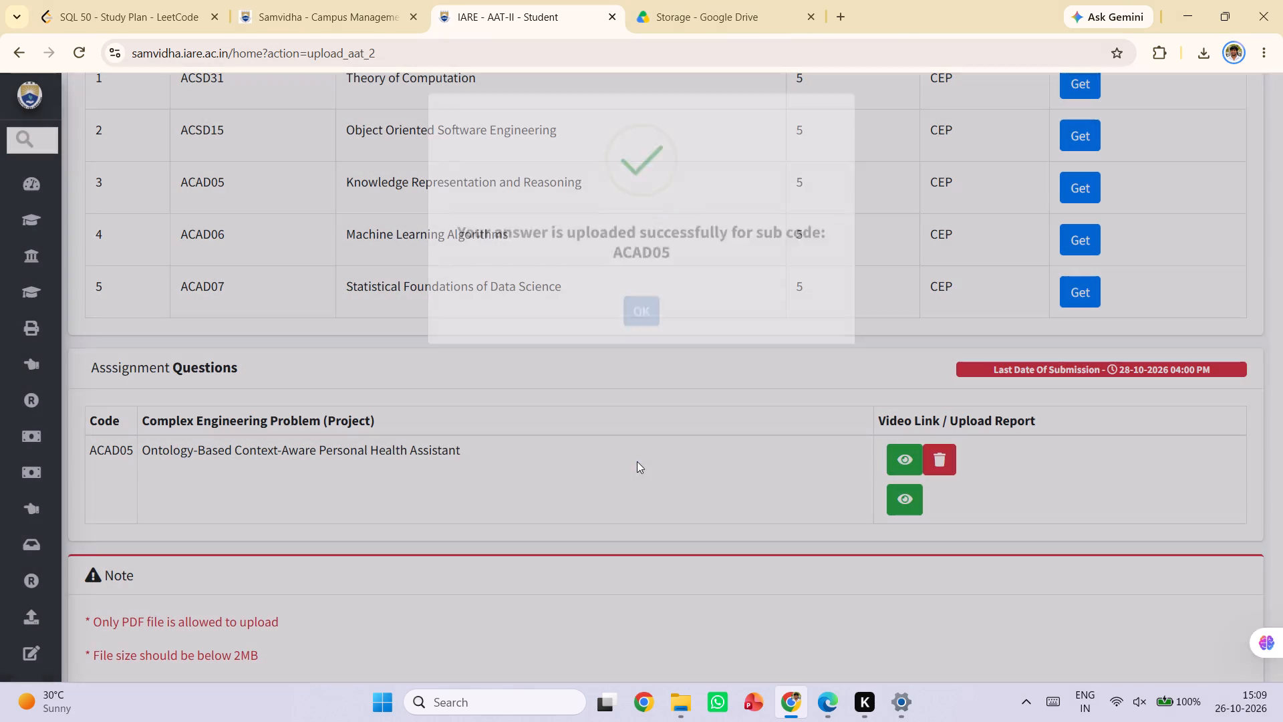
# Open the submitted ACAD05 report and examine its self-assessment form and signature pages.
pyautogui.click(893, 490)
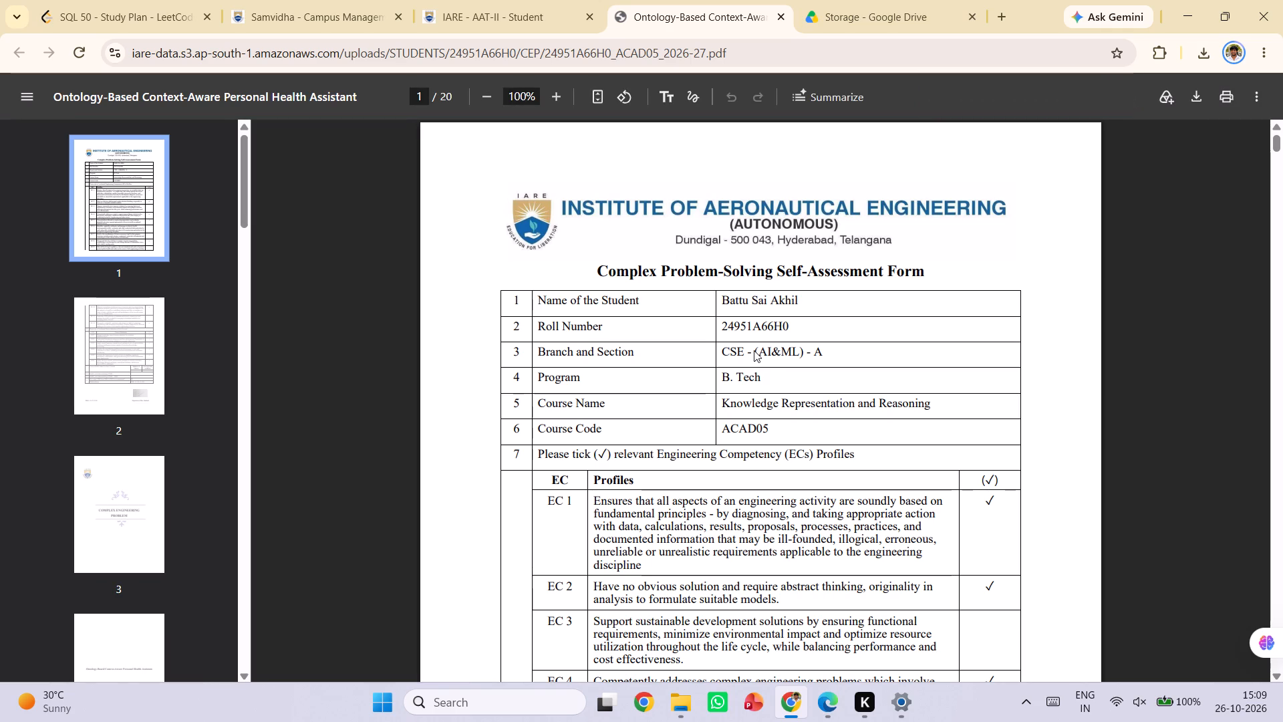
pyautogui.scroll(-12, 754, 350)
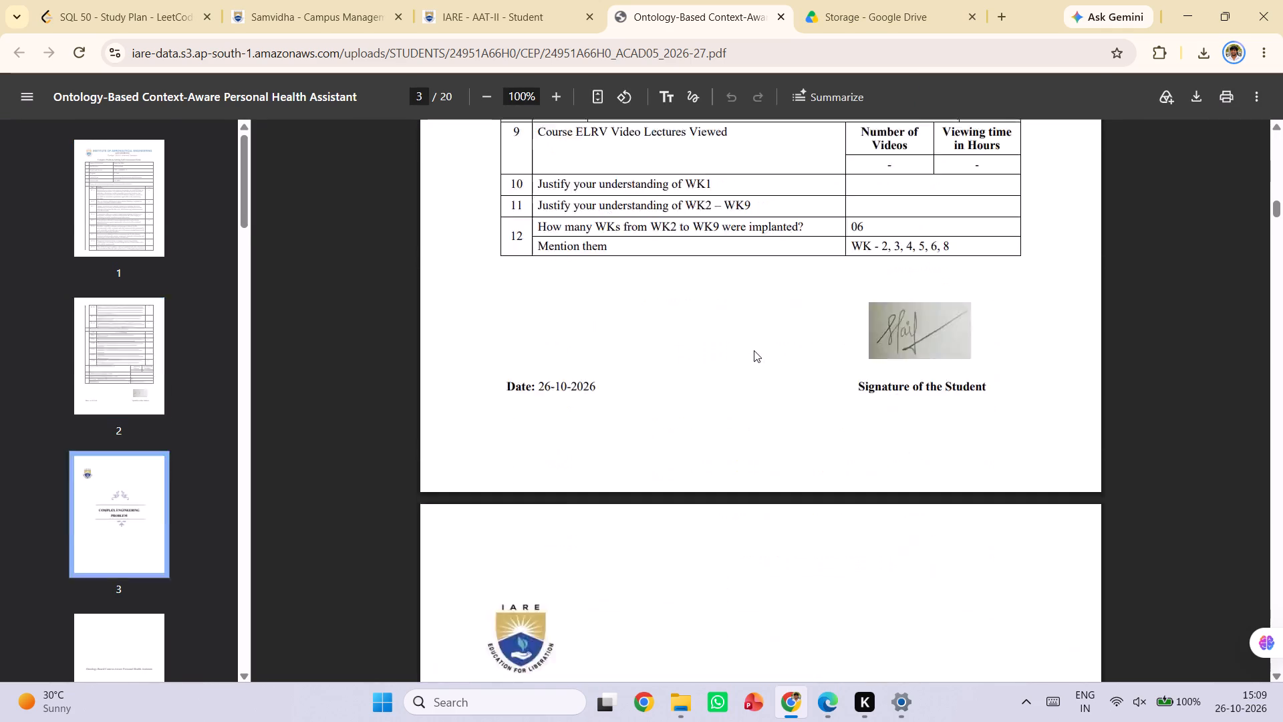
pyautogui.scroll(-1, 754, 350)
pyautogui.scroll(19, 754, 350)
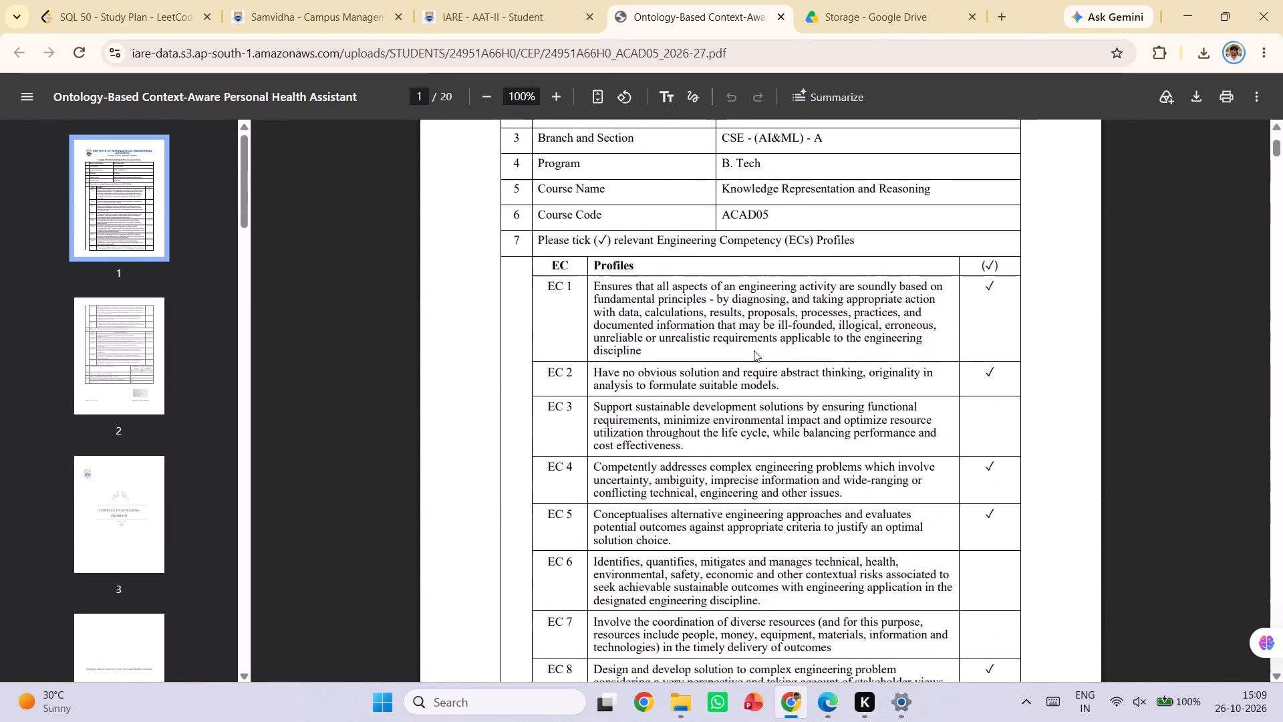
pyautogui.scroll(7, 754, 350)
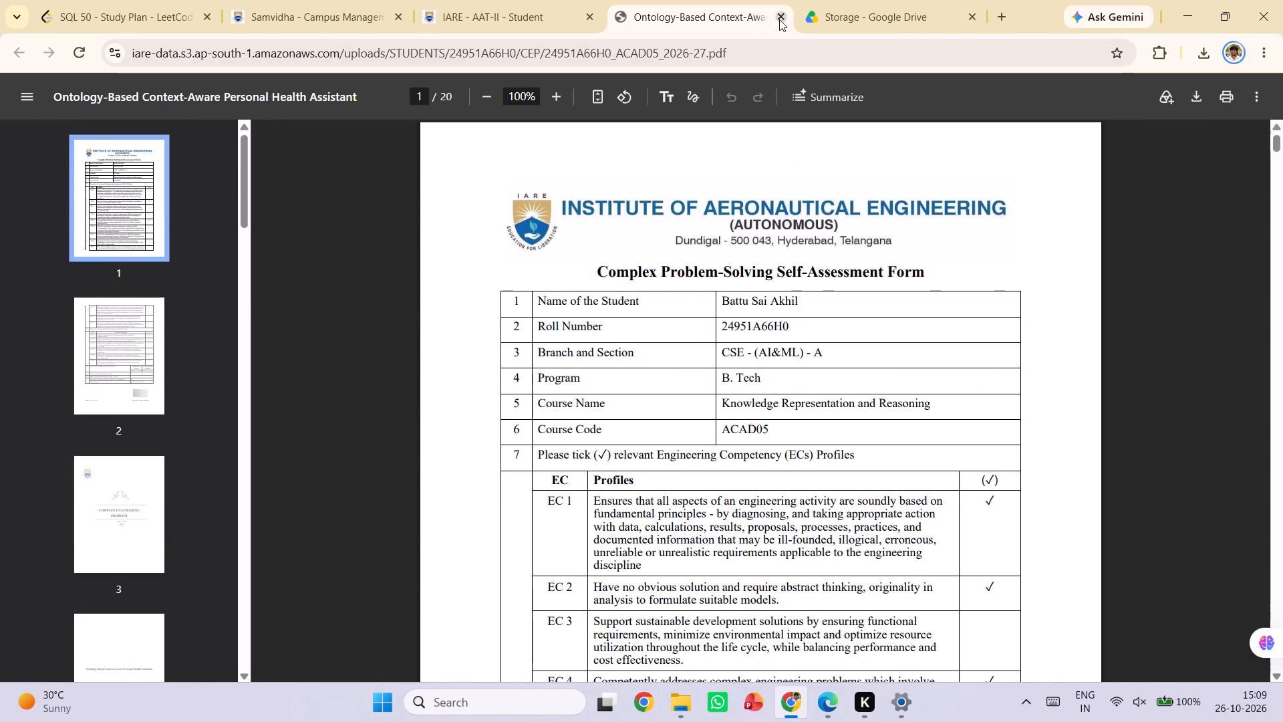
# Reopen the submitted ACAD05 project report to check it once more, and return to the AAT-II page.
pyautogui.click(779, 19)
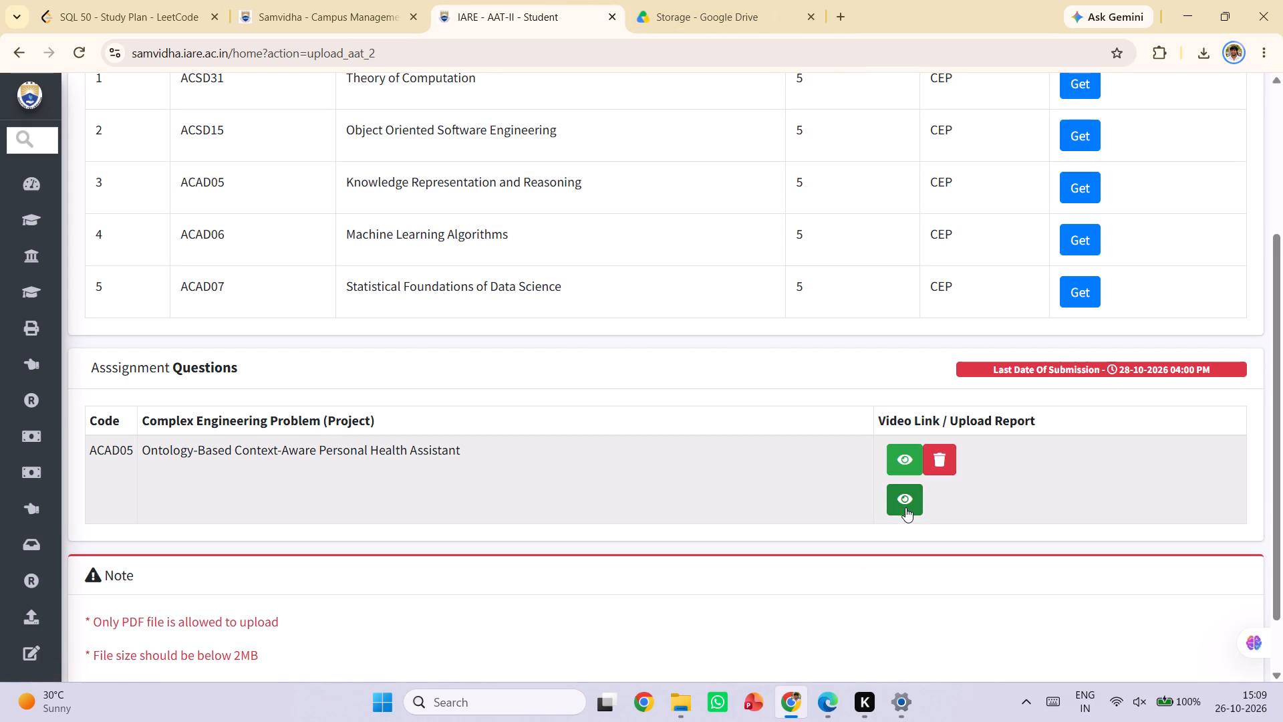
pyautogui.click(905, 507)
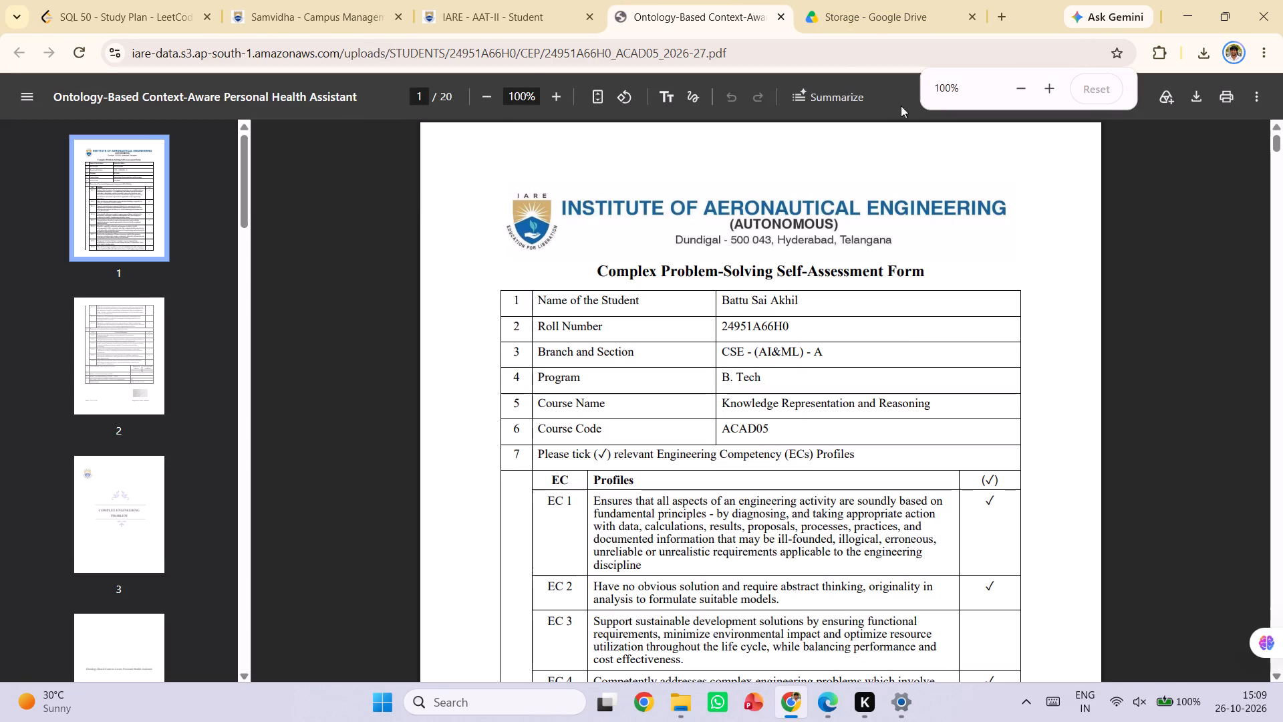
pyautogui.click(785, 13)
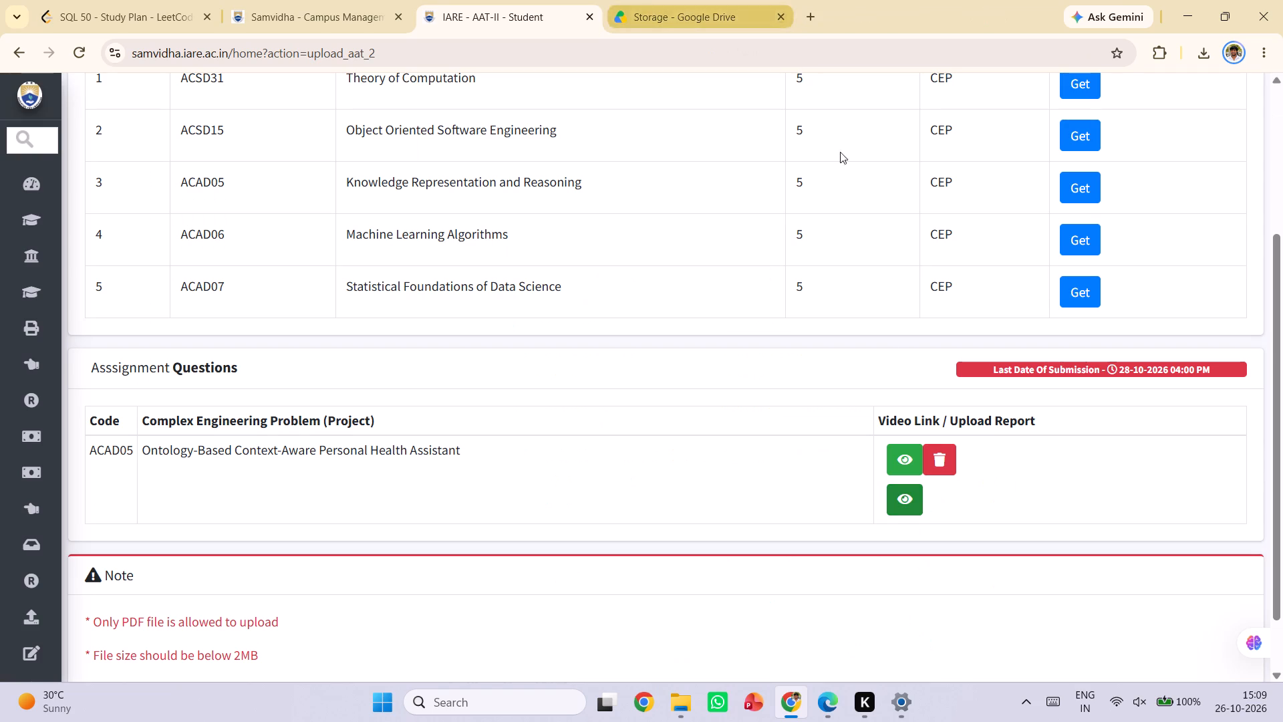
# Check the submitted ACAD05 video link by briefly playing KRR CEP.mp4 and viewing it full screen, and return to the AAT-II course list.
pyautogui.click(906, 457)
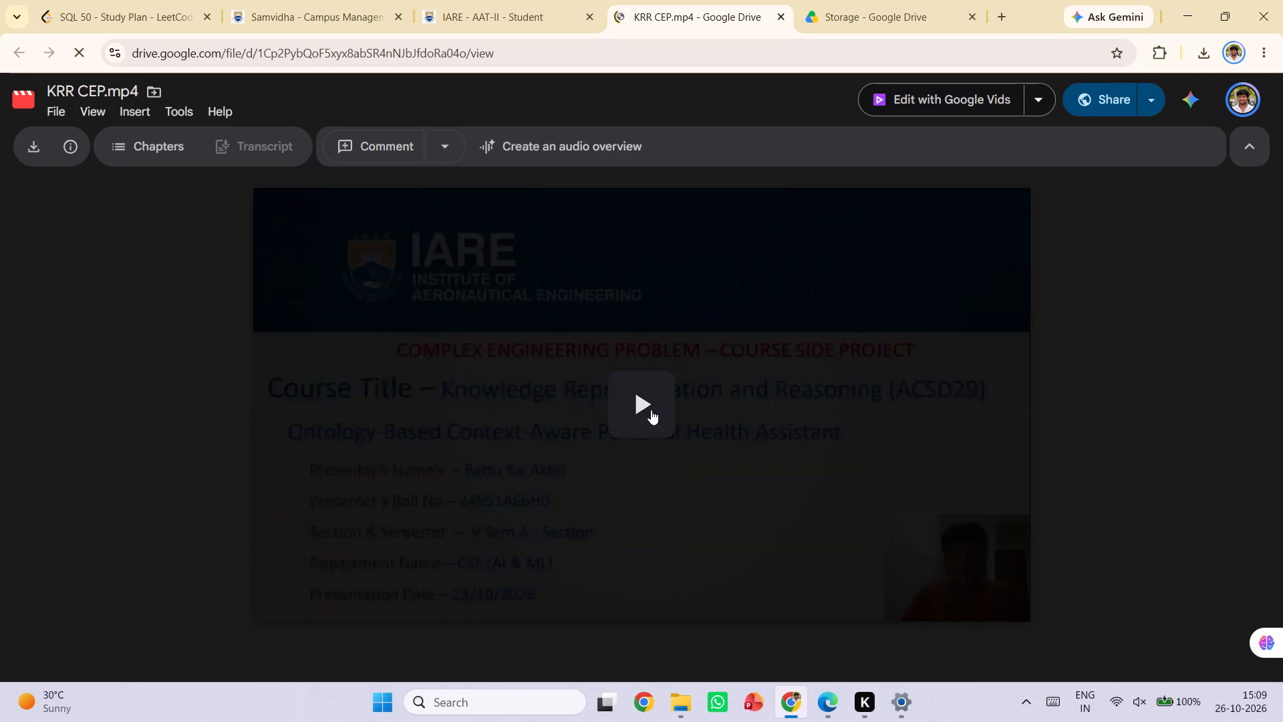
pyautogui.click(651, 410)
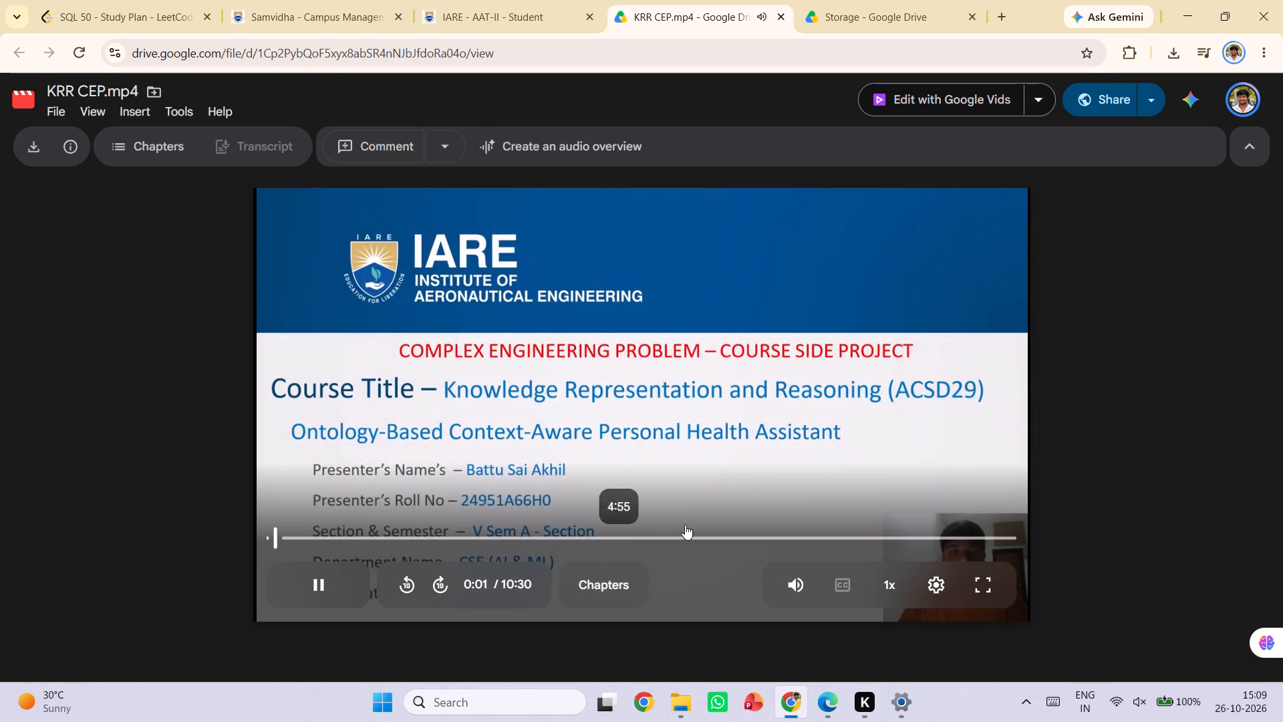
pyautogui.click(751, 479)
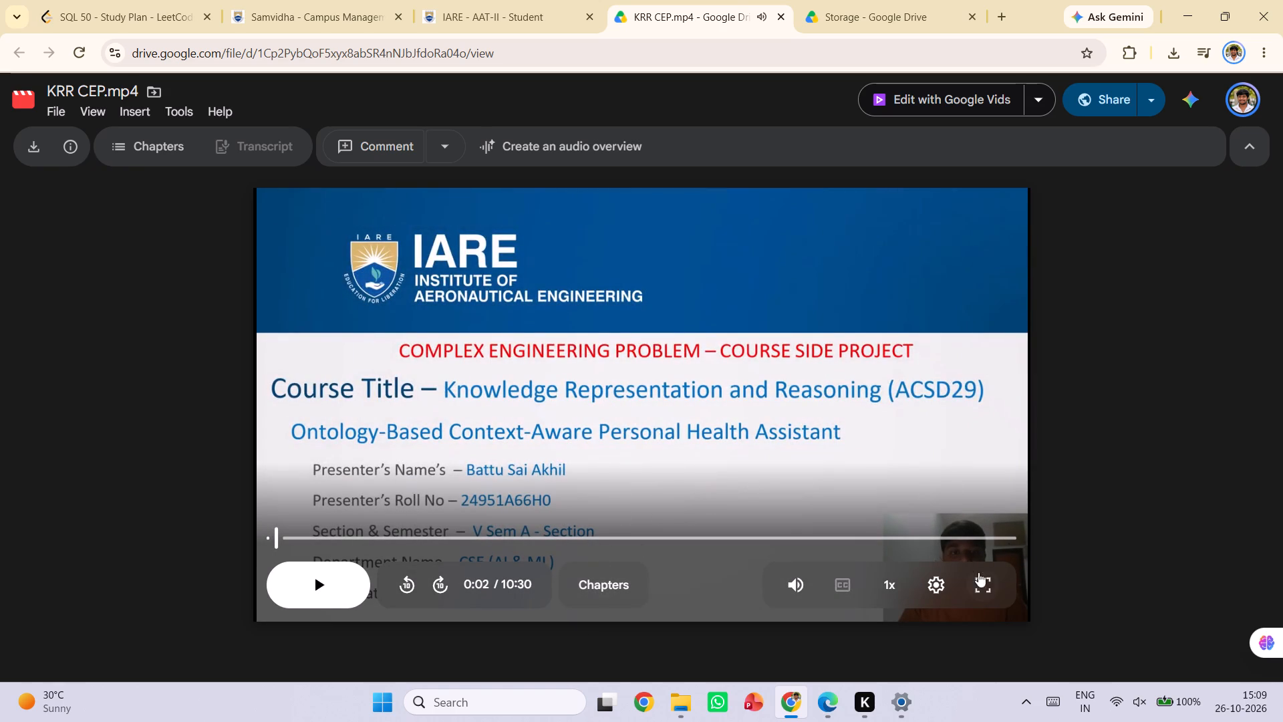
pyautogui.click(990, 575)
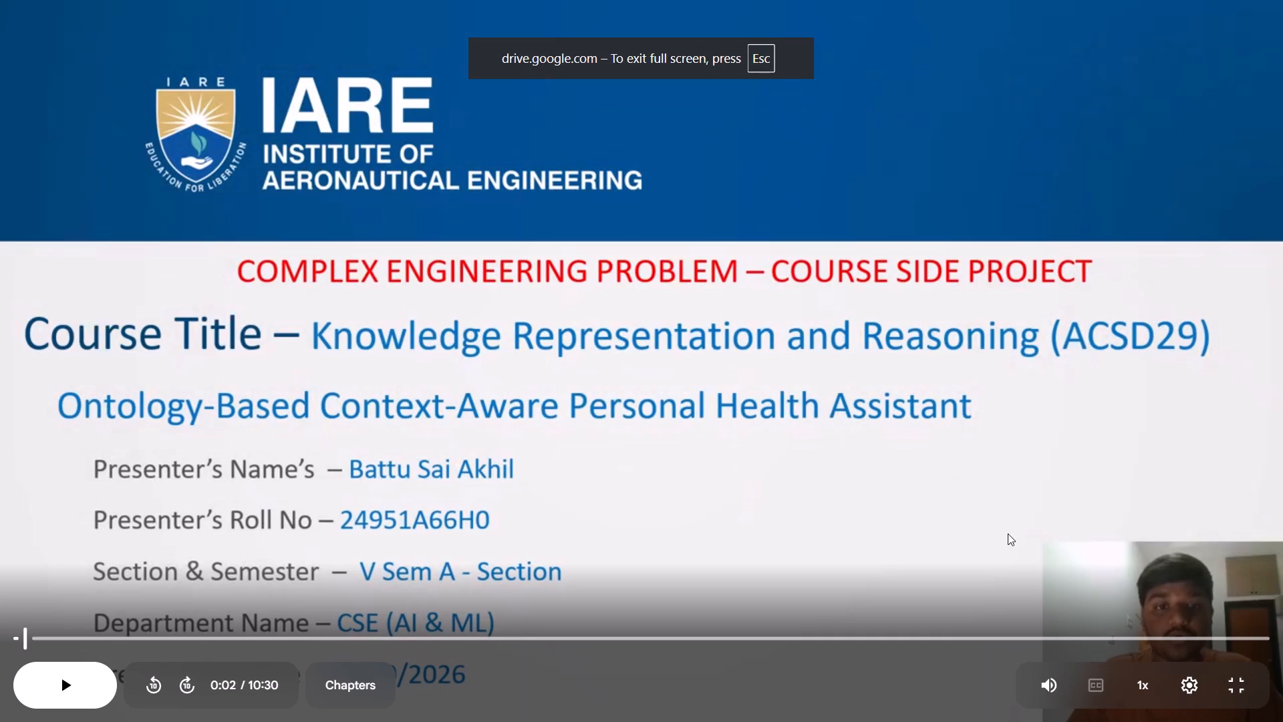
pyautogui.press('Escape')
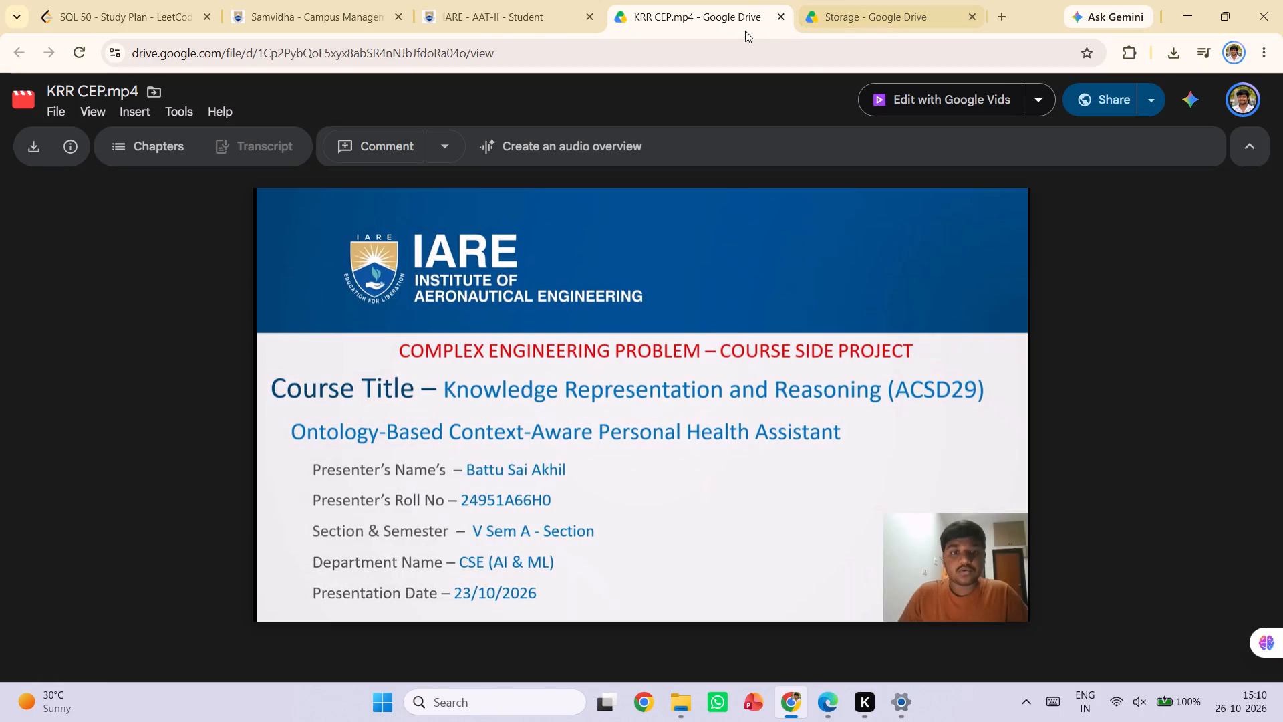
pyautogui.click(785, 15)
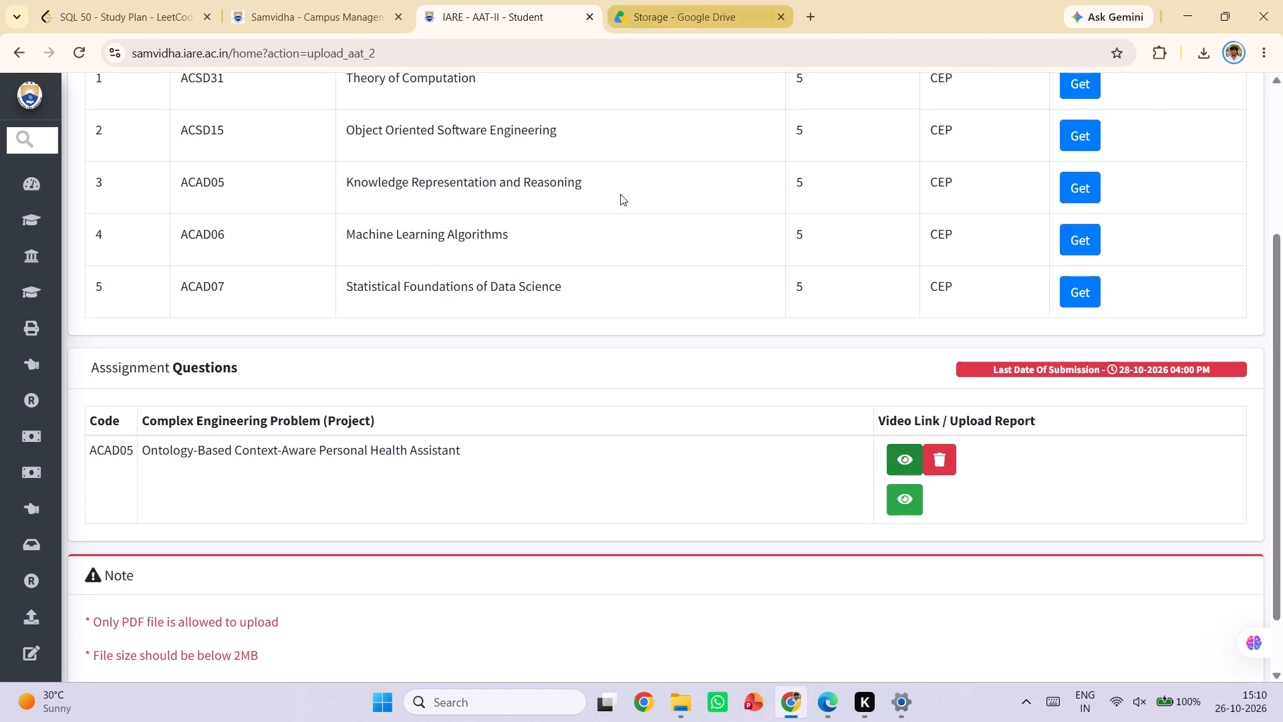
pyautogui.scroll(5, 609, 149)
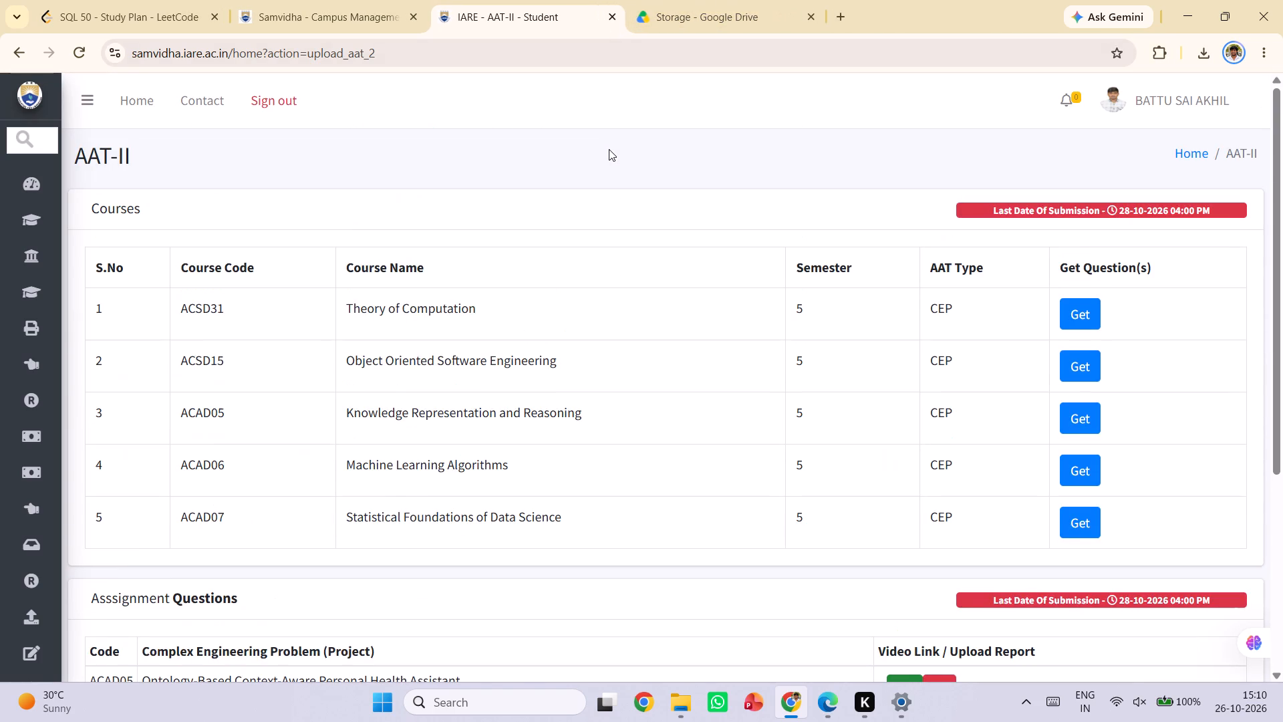
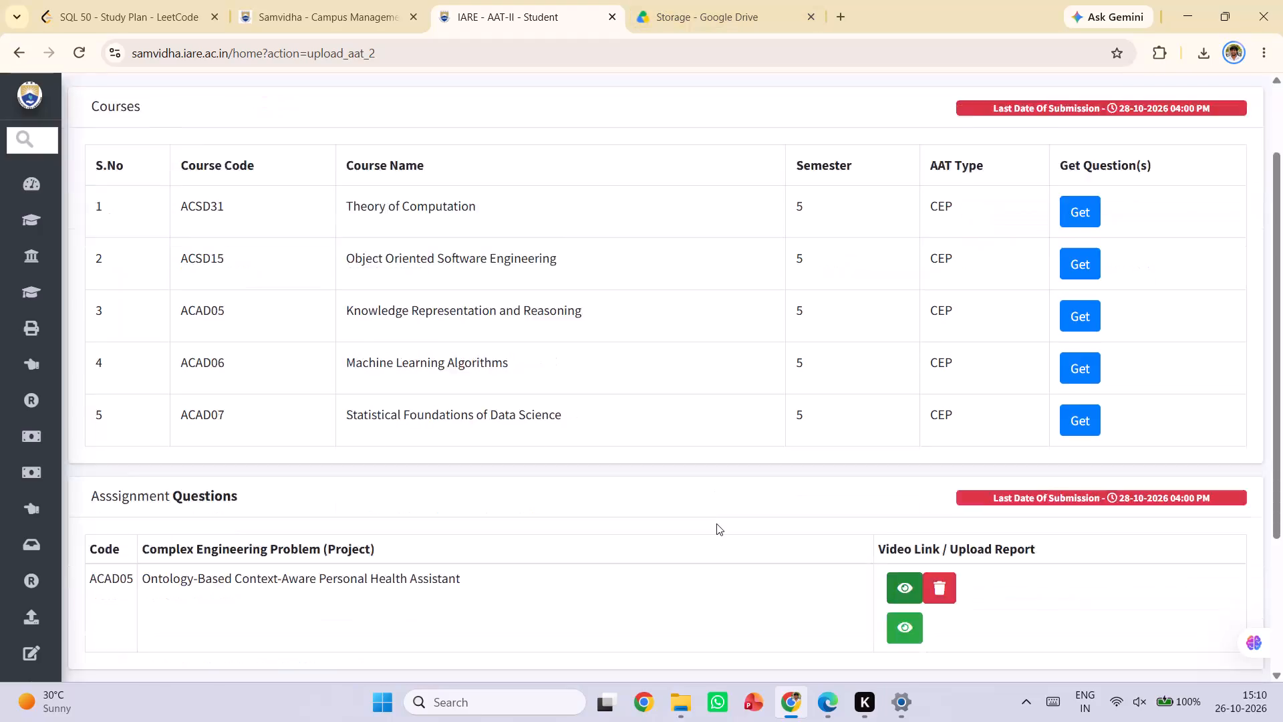
# Check the OOSE CEP.mp4 upload progress in Google Drive, and view the computer's Wi-Fi connection and available networks.
pyautogui.scroll(-3, 716, 523)
pyautogui.scroll(7, 716, 523)
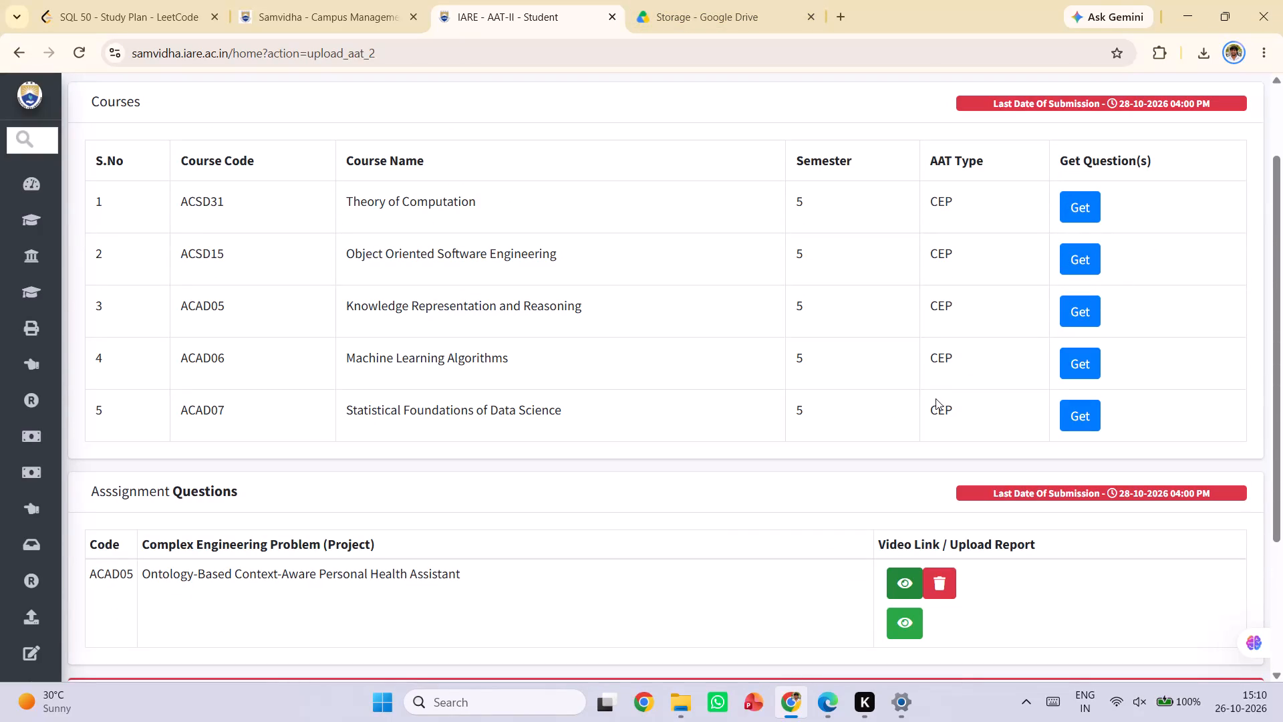
pyautogui.click(669, 21)
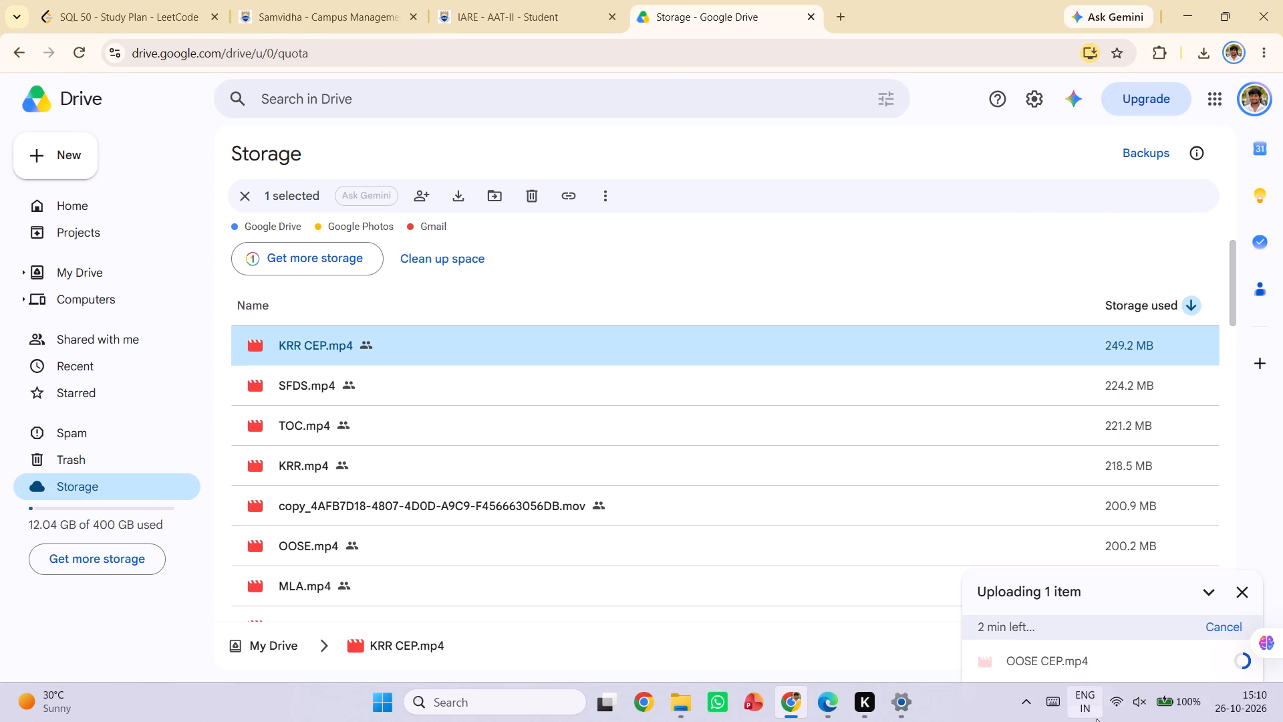
pyautogui.click(1130, 705)
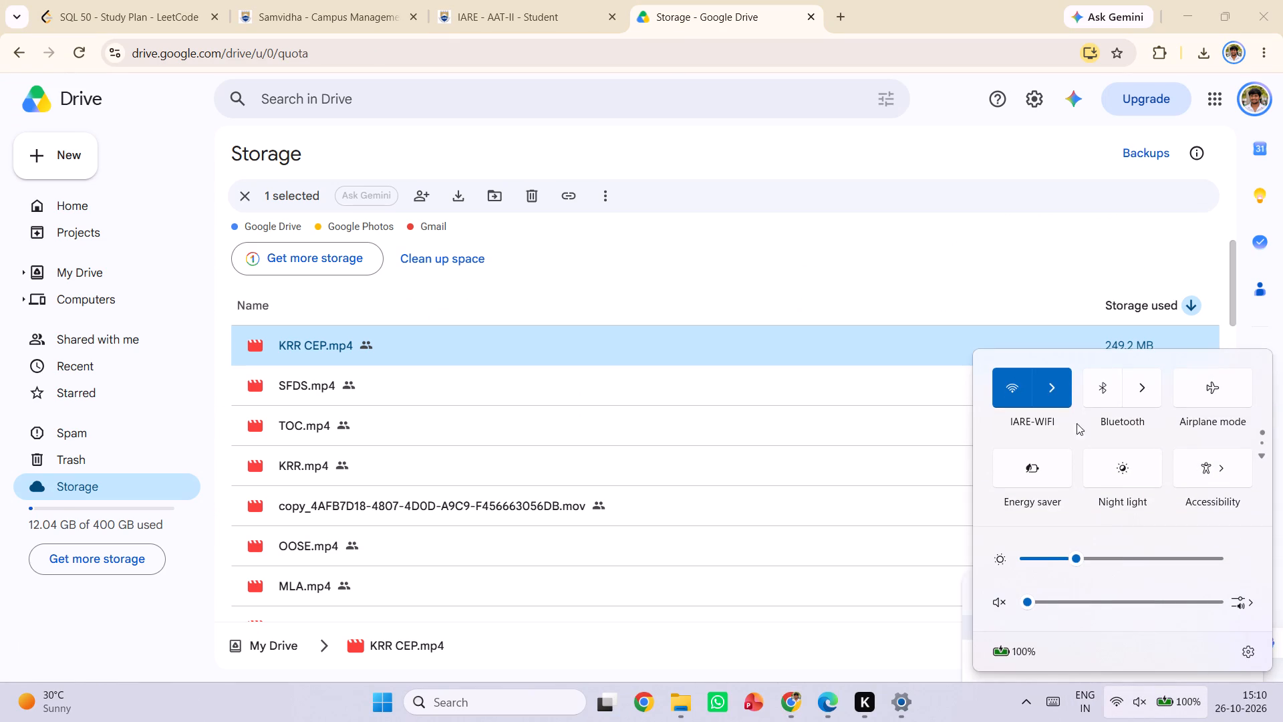
pyautogui.click(1050, 382)
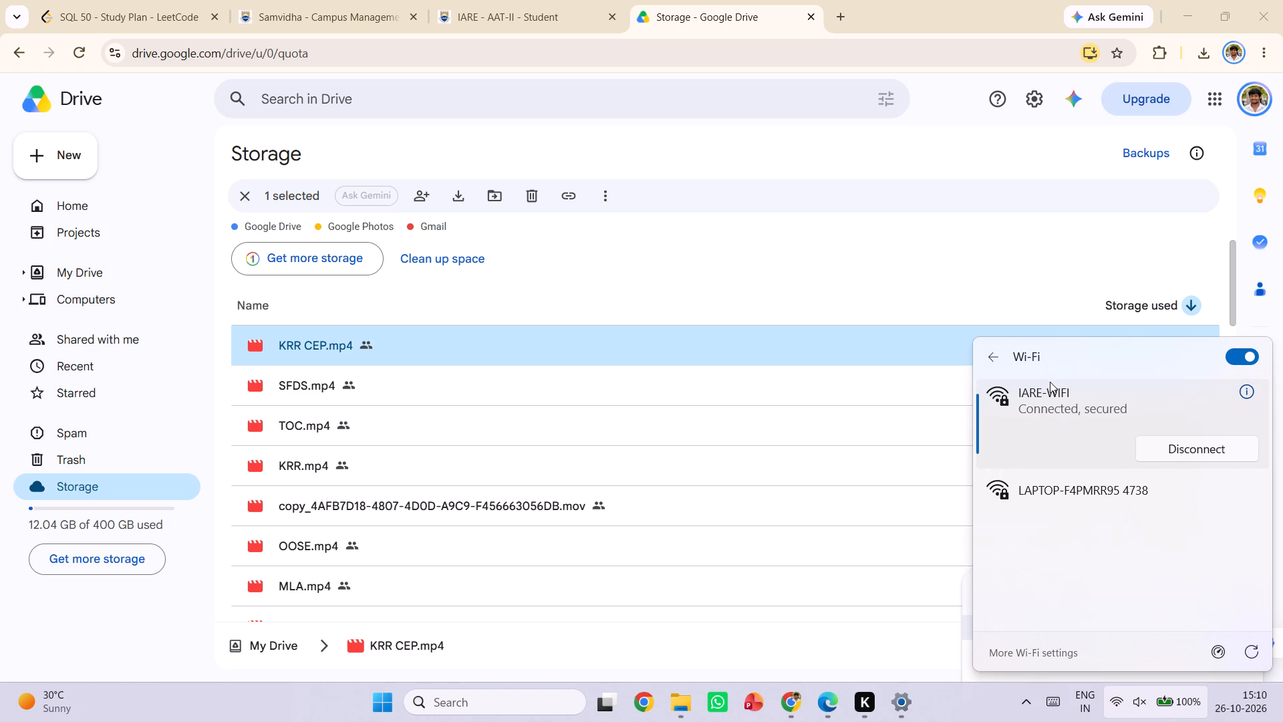
pyautogui.click(1012, 233)
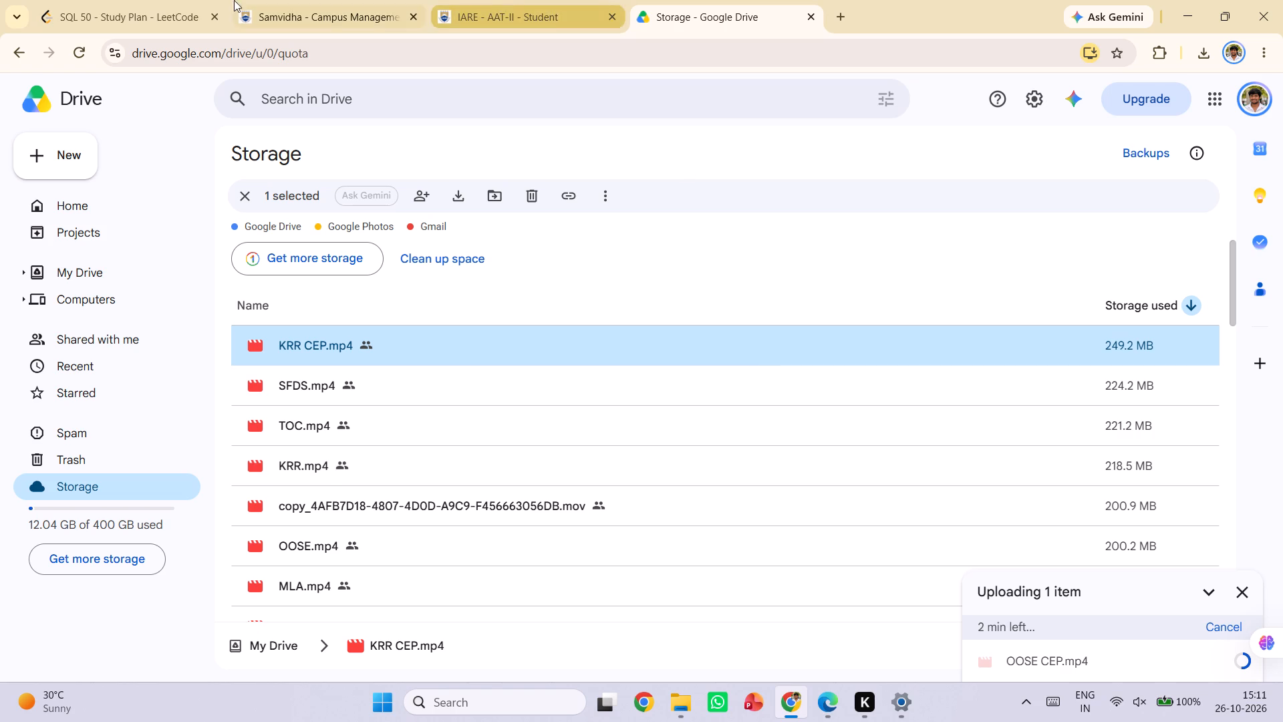
# Switch to LeetCode and view the top of the SQL 50 study plan.
pyautogui.click(146, 3)
pyautogui.scroll(18, 498, 335)
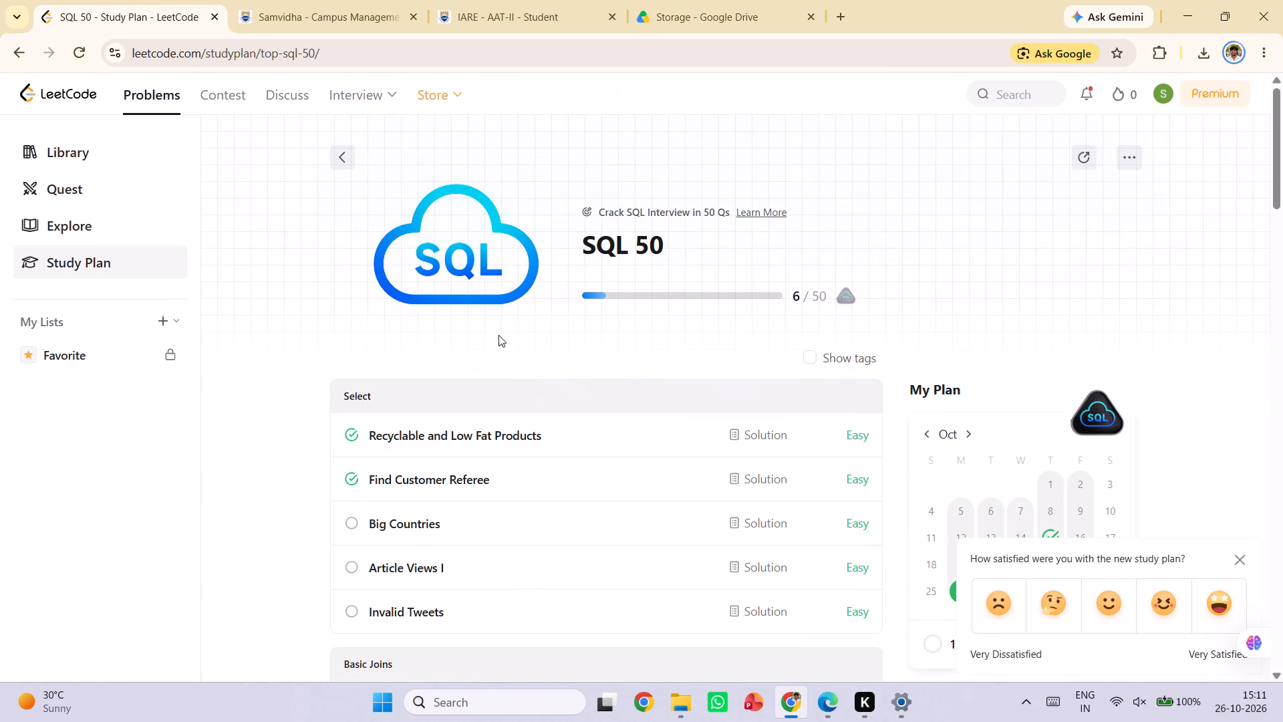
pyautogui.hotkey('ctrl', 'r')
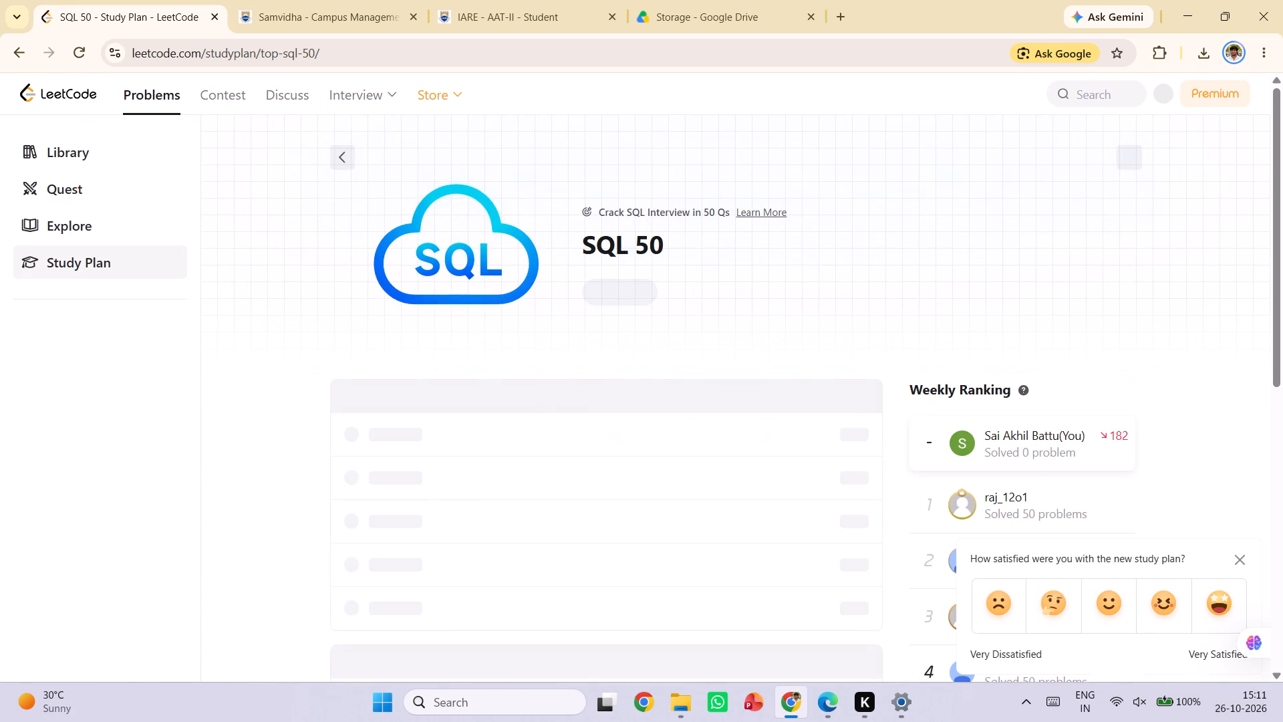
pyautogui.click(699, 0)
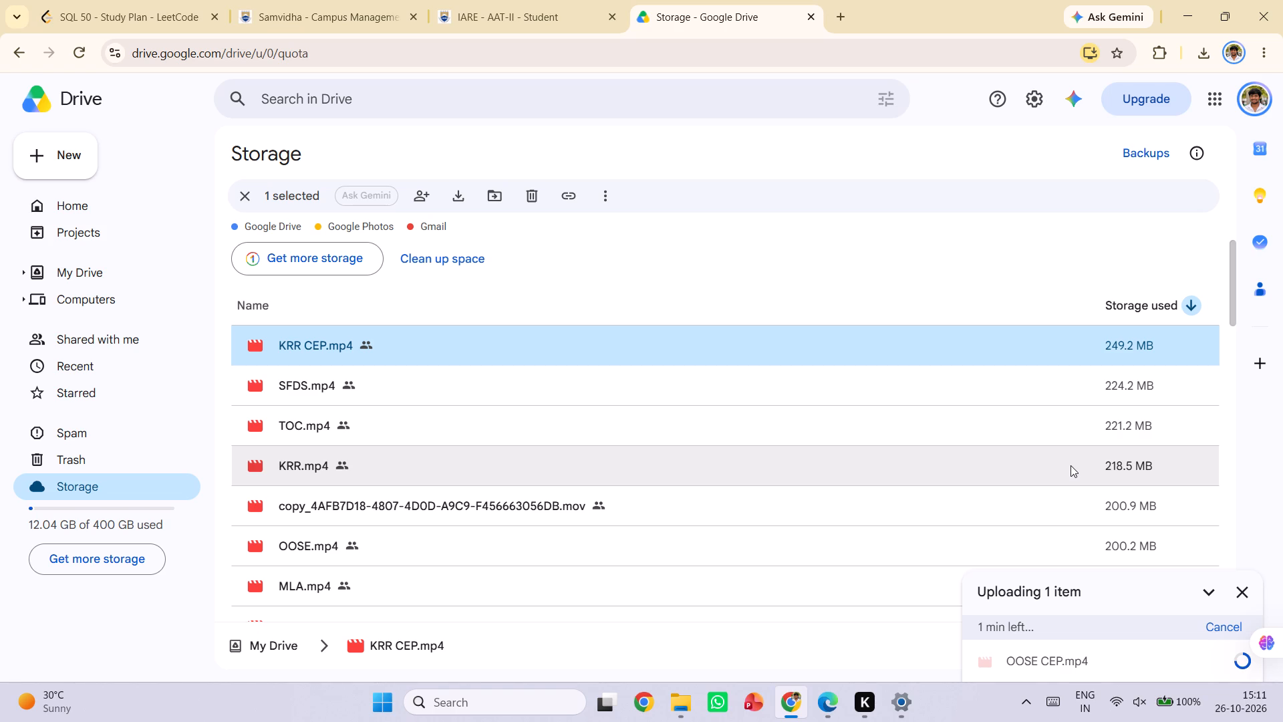